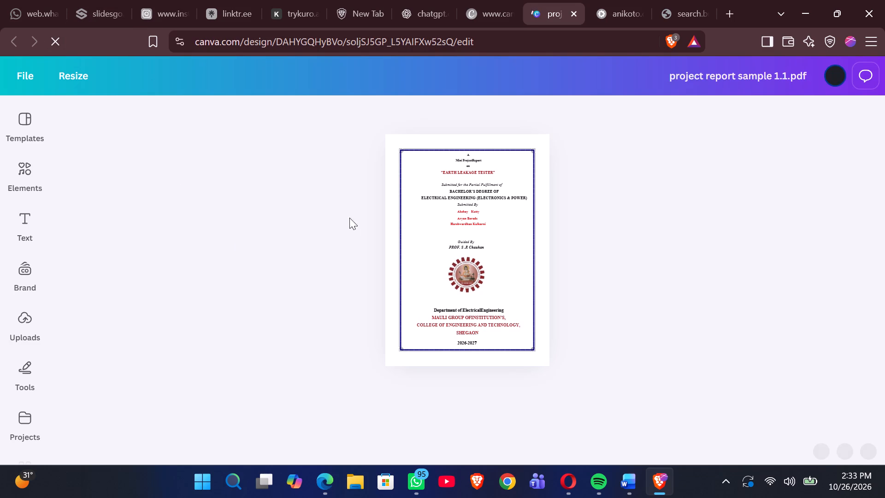
# Examine the report's Declaration page (page 3) and the Chapter 02 Methodology page (page 9).
pyautogui.click(234, 317)
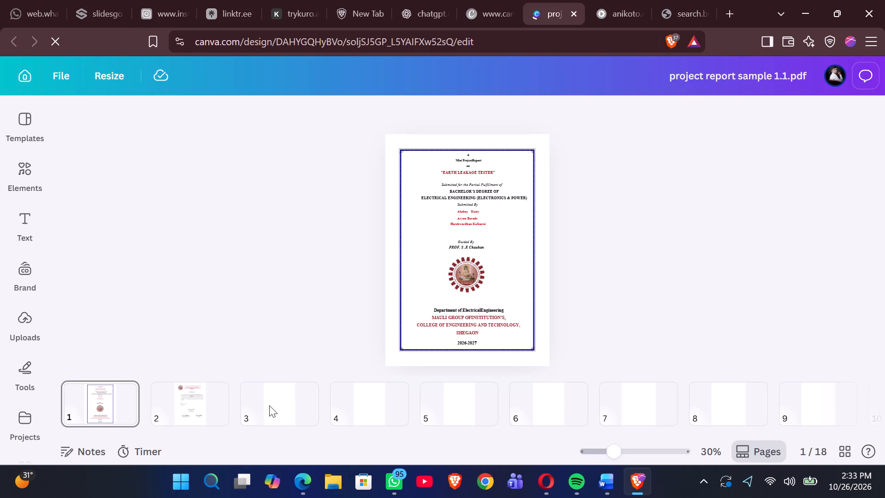
pyautogui.click(291, 413)
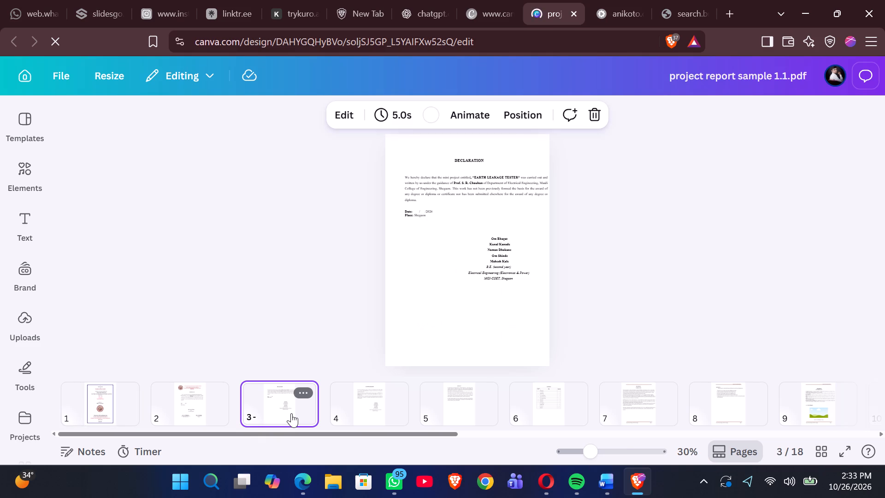
pyautogui.hscroll(-1, 534, 406)
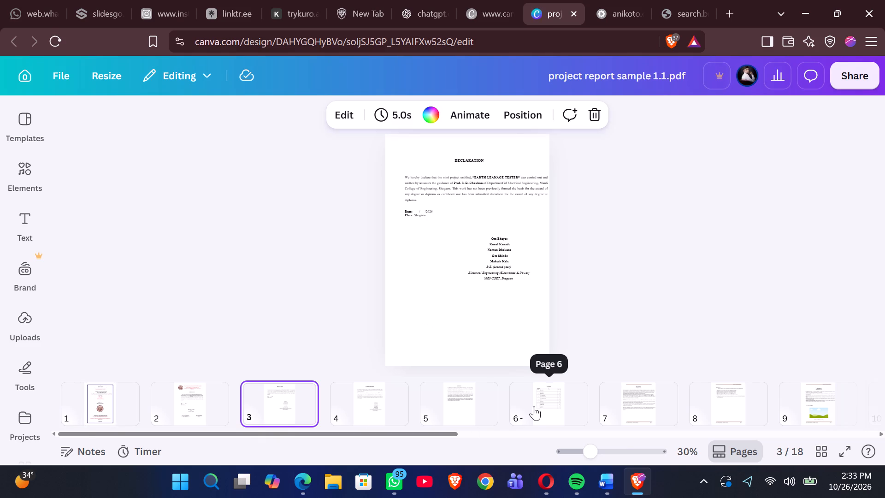
pyautogui.hscroll(-3, 534, 406)
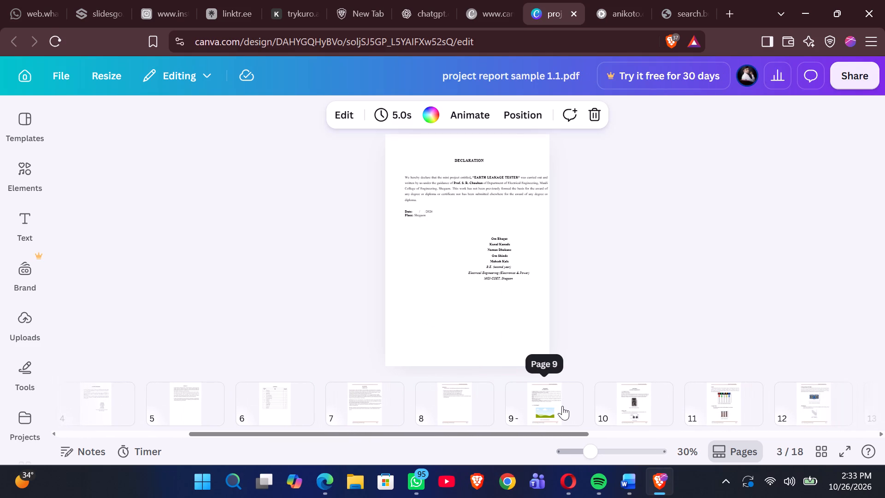
pyautogui.click(524, 407)
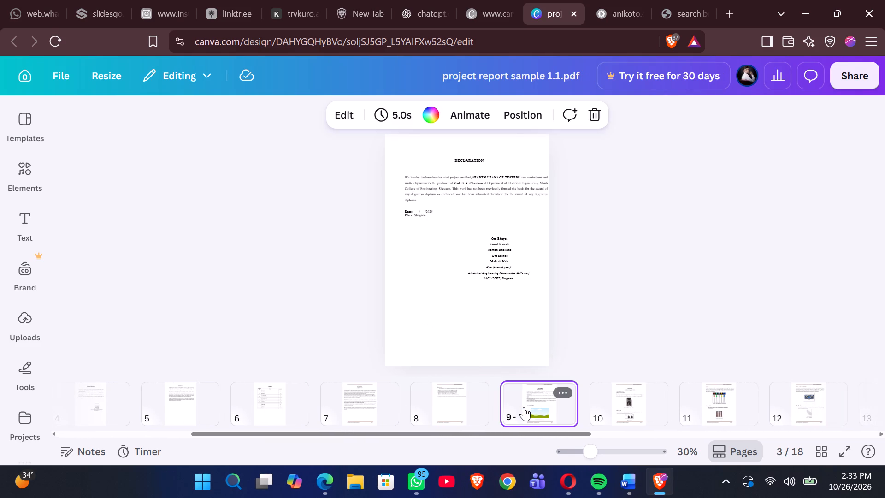
pyautogui.hscroll(-2, 524, 407)
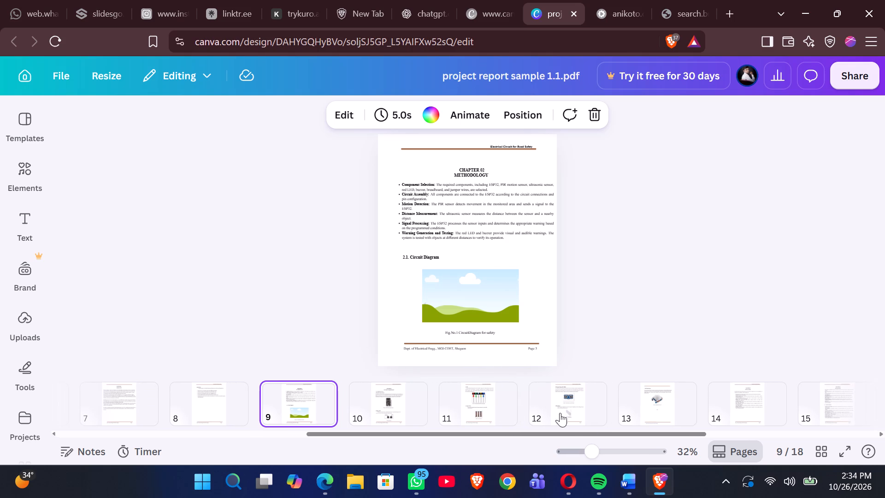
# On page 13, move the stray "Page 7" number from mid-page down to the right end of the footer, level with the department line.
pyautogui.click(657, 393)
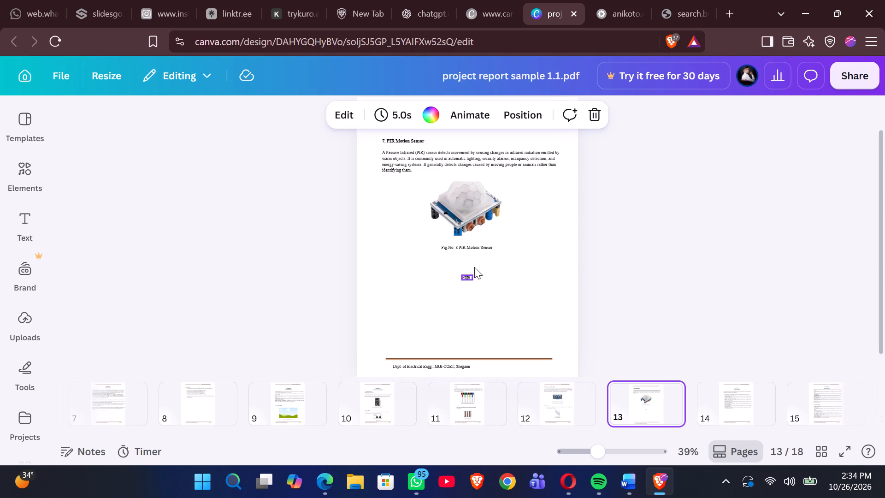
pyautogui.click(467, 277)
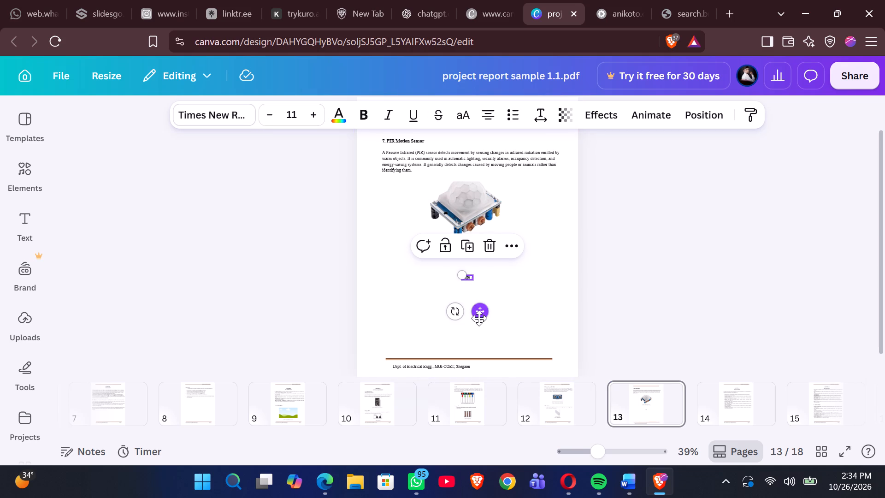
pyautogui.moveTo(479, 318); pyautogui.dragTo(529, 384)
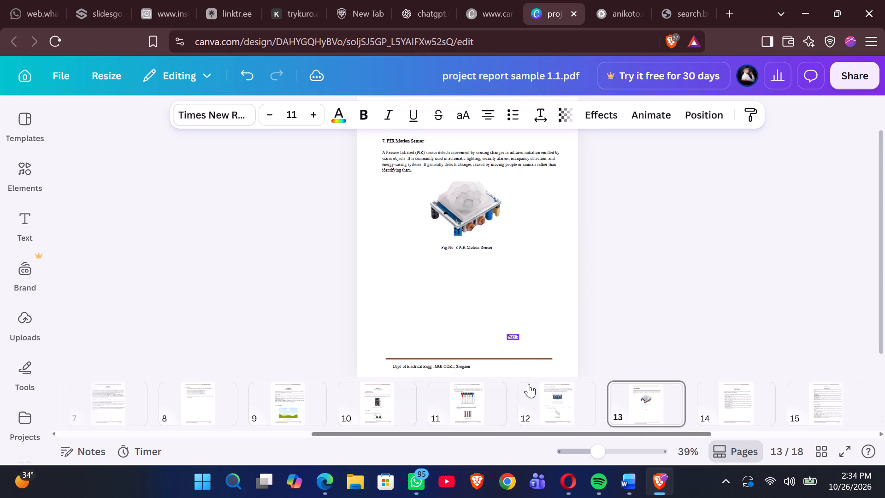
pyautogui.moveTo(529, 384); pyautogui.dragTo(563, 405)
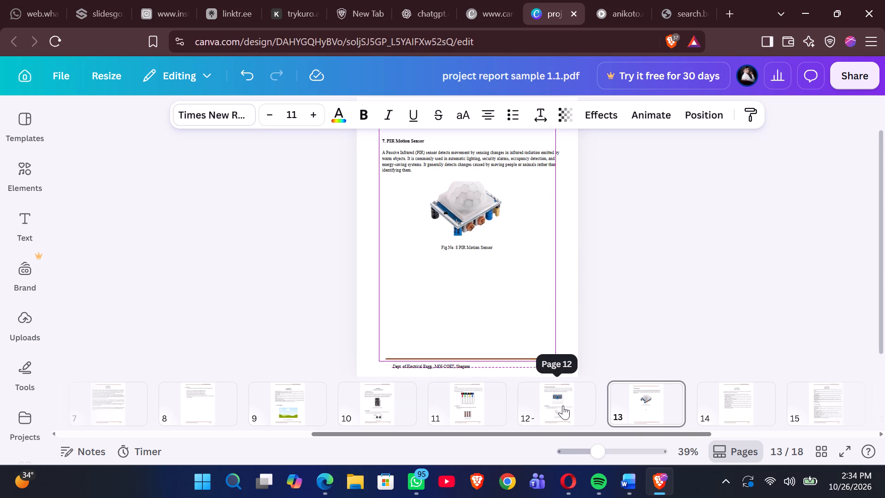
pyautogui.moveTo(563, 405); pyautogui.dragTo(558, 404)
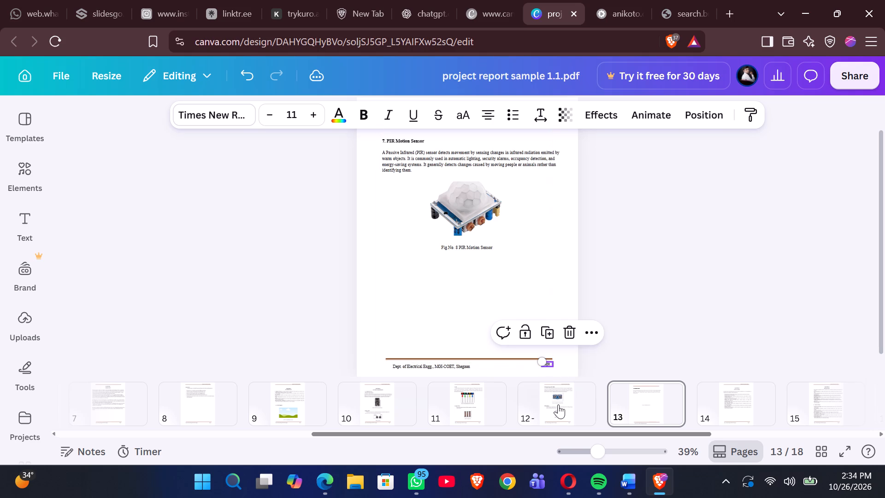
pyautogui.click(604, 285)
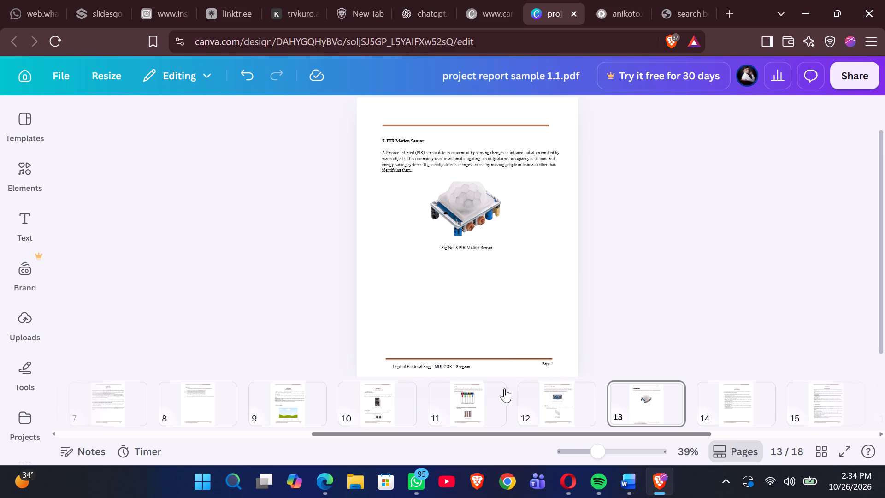
# Review pages 12 to 17 of the report, including the Applications, Advantages, Future Scope and Conclusion chapters.
pyautogui.click(539, 422)
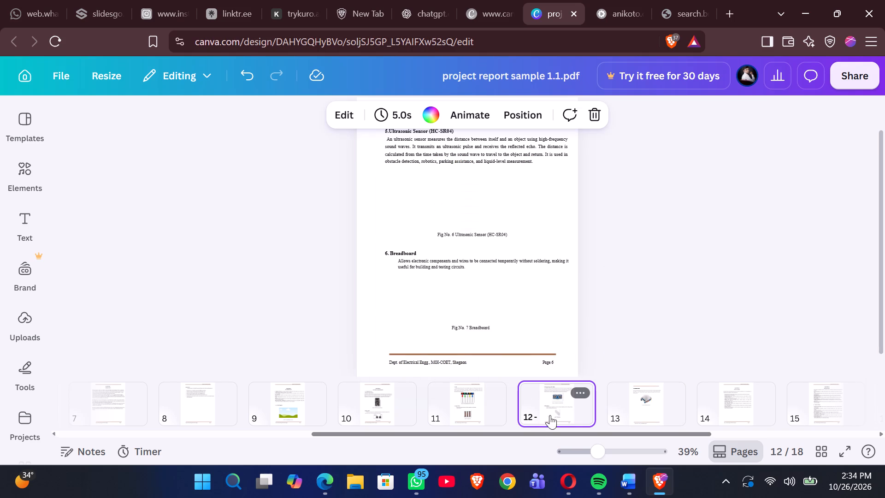
pyautogui.click(628, 393)
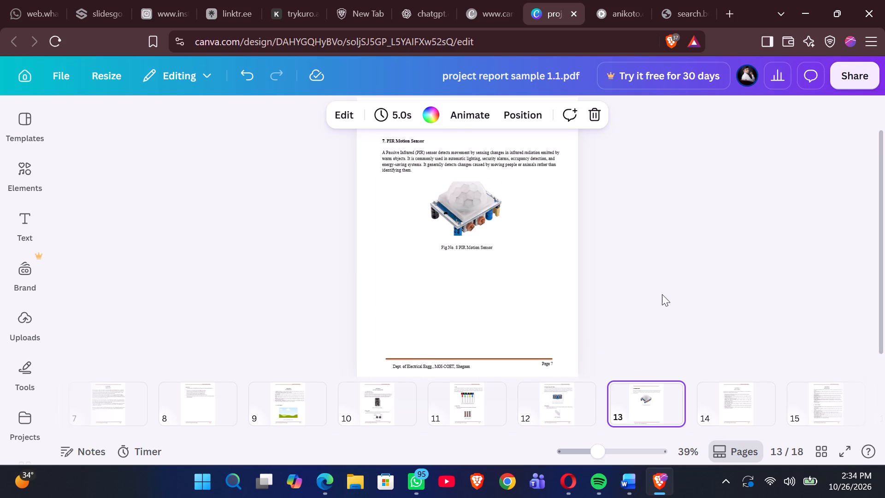
pyautogui.click(662, 294)
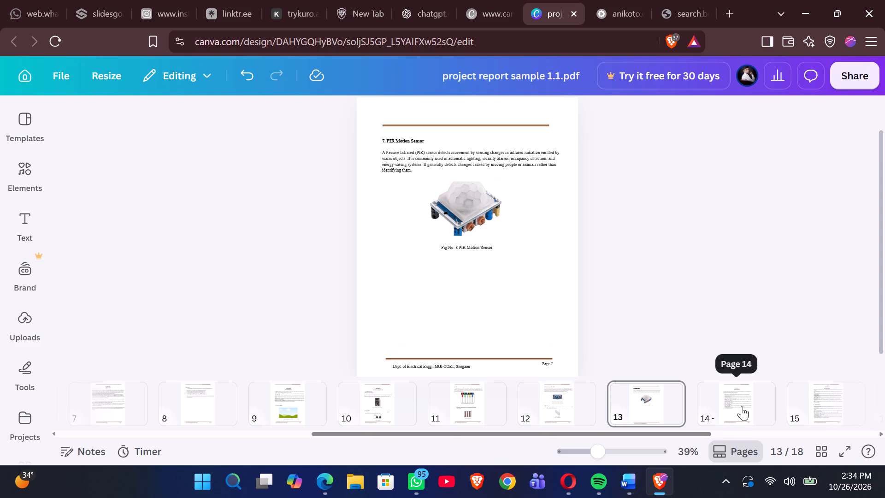
pyautogui.click(742, 406)
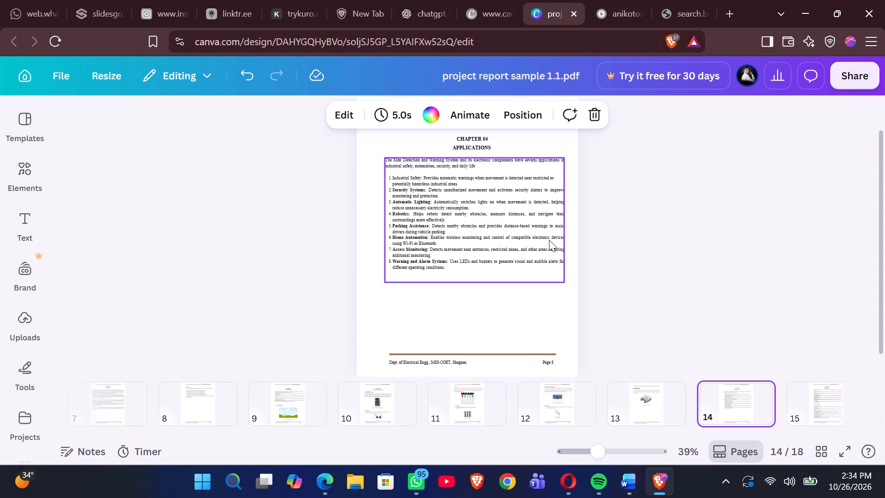
pyautogui.hscroll(-1, 763, 379)
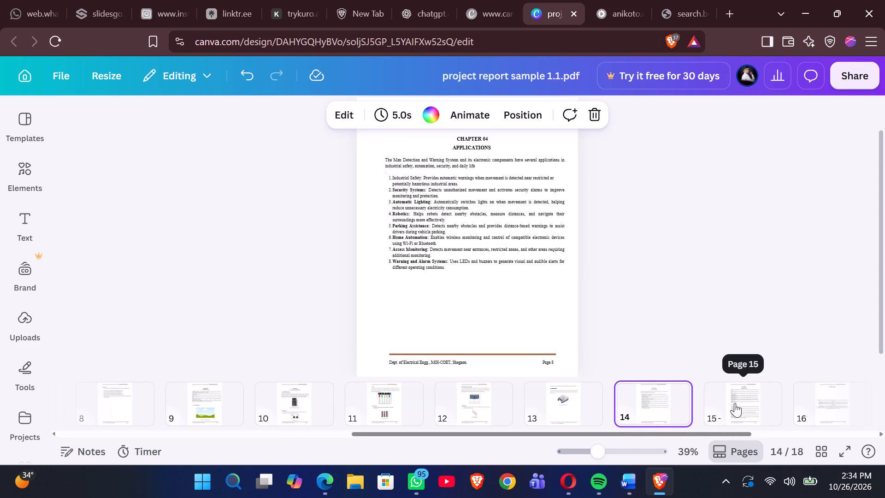
pyautogui.click(746, 405)
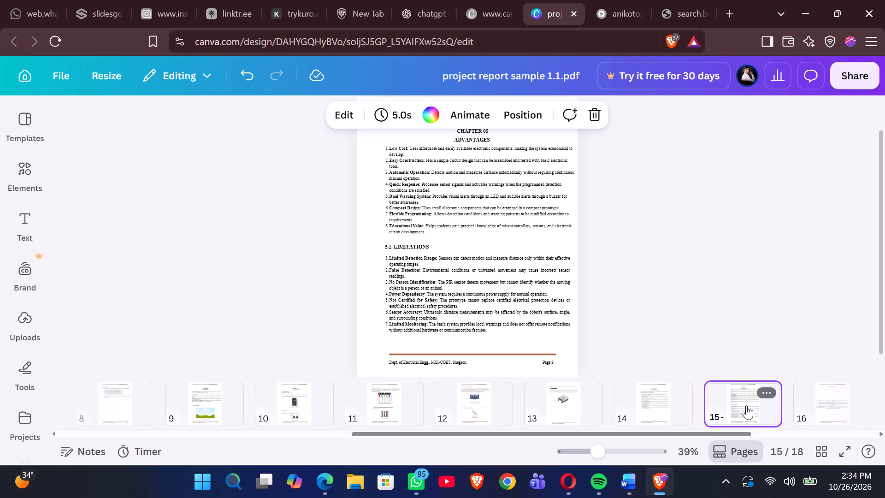
pyautogui.click(518, 244)
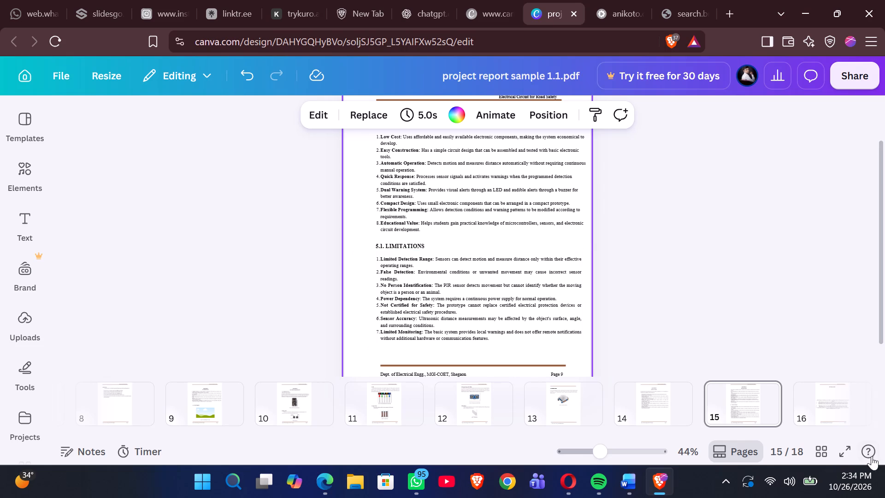
pyautogui.click(832, 409)
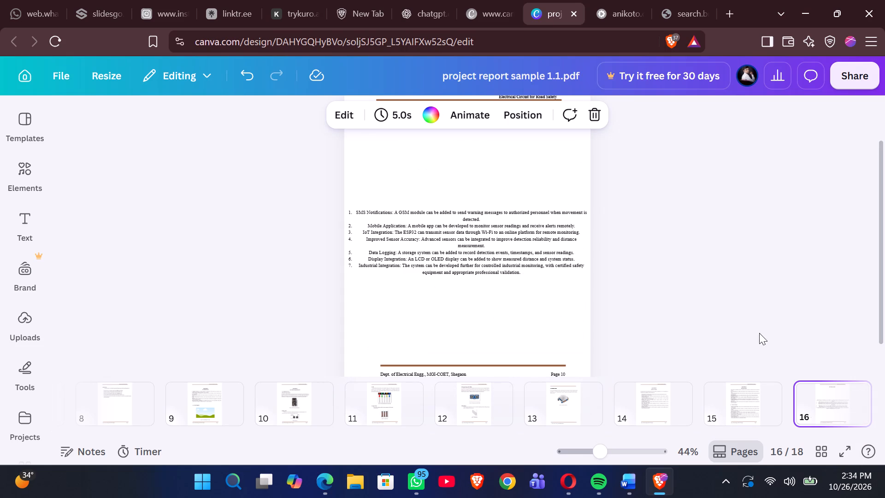
pyautogui.hscroll(-1, 736, 374)
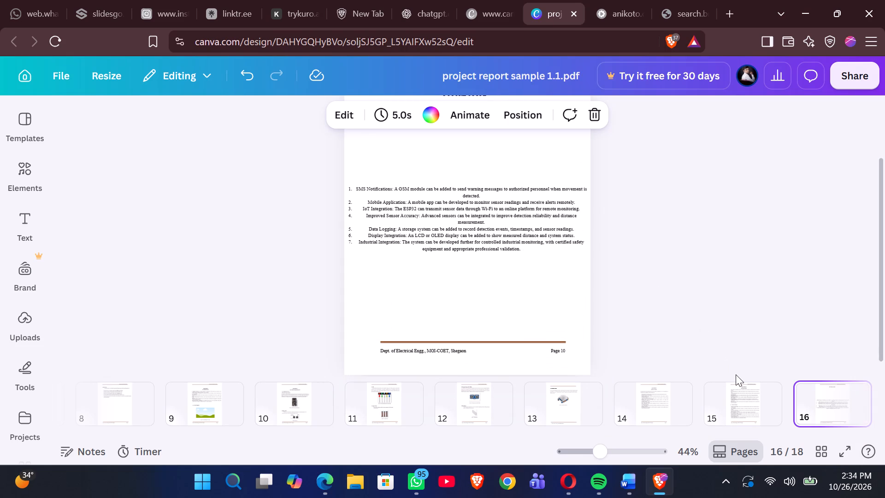
pyautogui.hscroll(-1, 736, 374)
pyautogui.hscroll(-3, 755, 408)
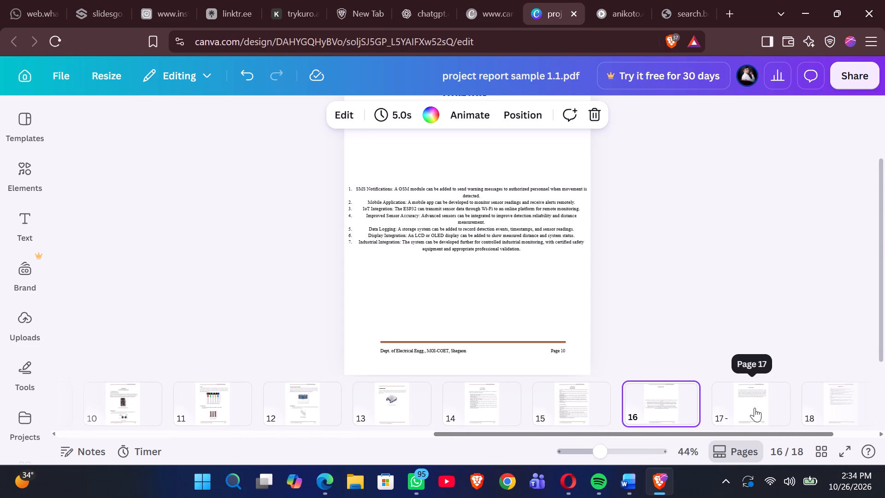
pyautogui.hscroll(-1, 755, 408)
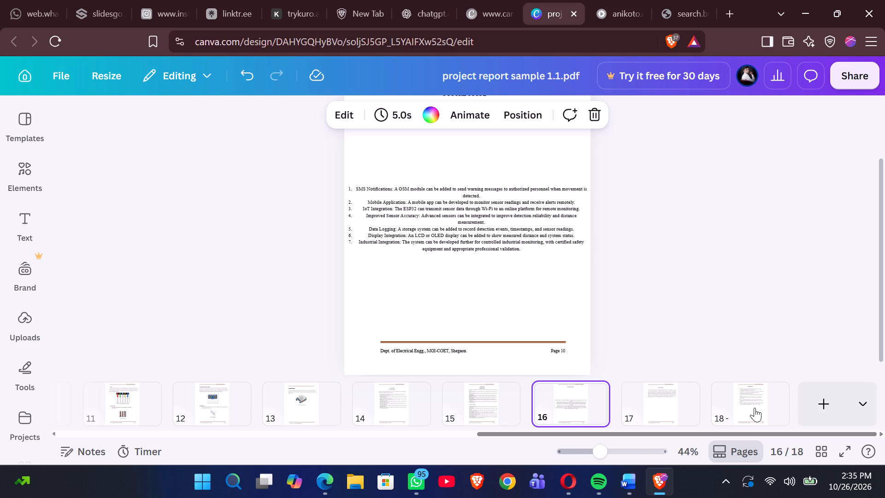
pyautogui.press('Right')
pyautogui.press('pagedown')
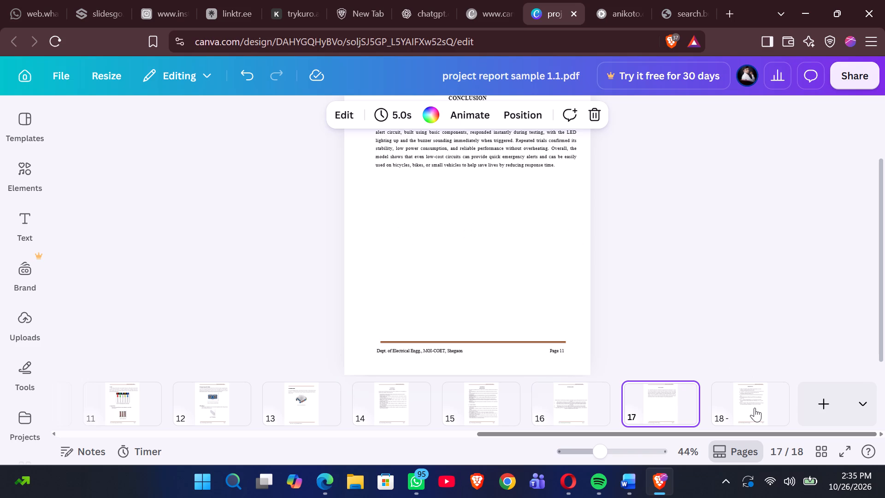
pyautogui.press('Left')
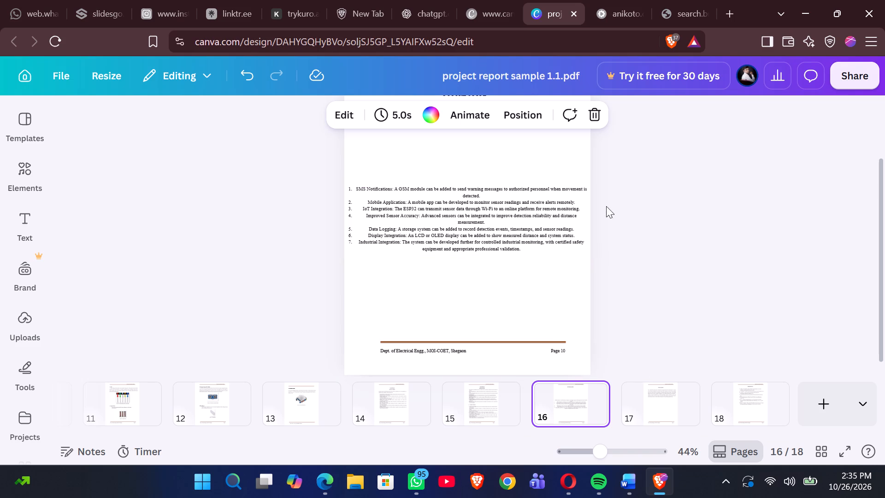
# Reload the disconnected Canva home page in its own tab and return to the project report design.
pyautogui.click(482, 18)
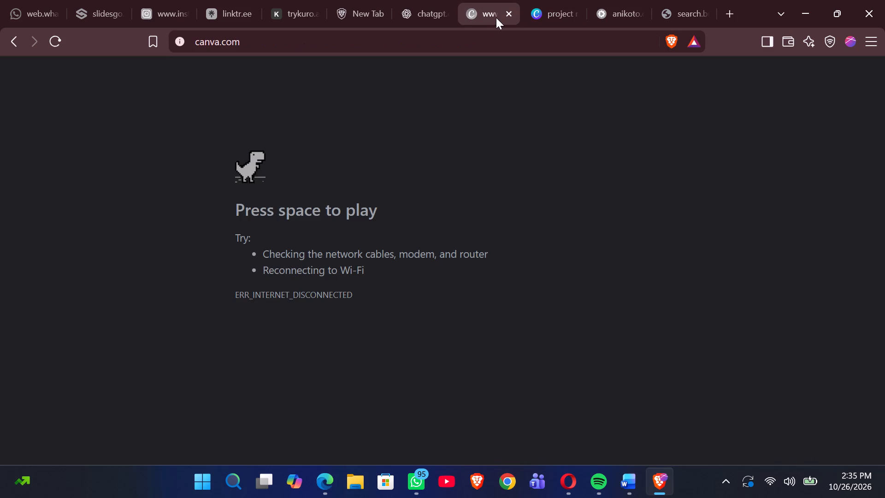
pyautogui.click(64, 38)
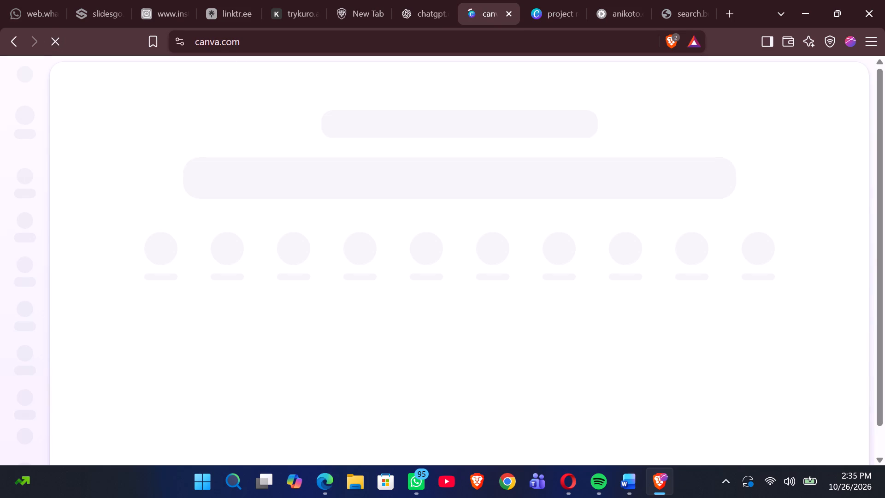
pyautogui.click(549, 18)
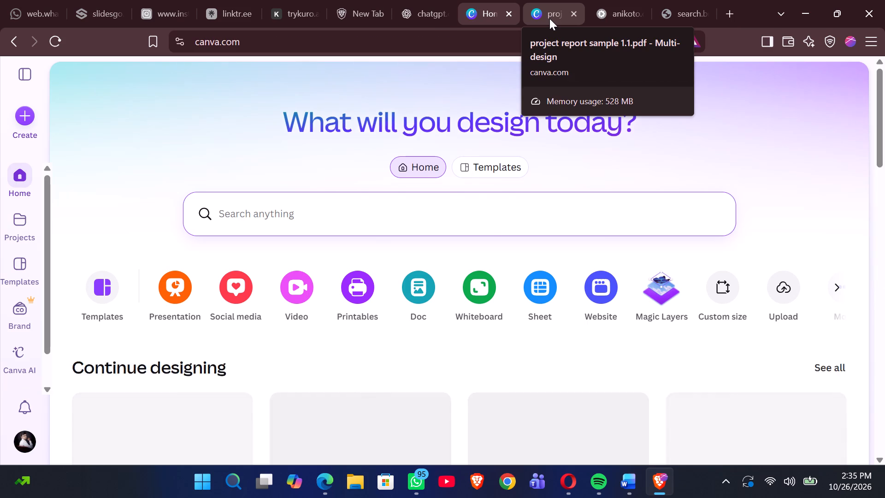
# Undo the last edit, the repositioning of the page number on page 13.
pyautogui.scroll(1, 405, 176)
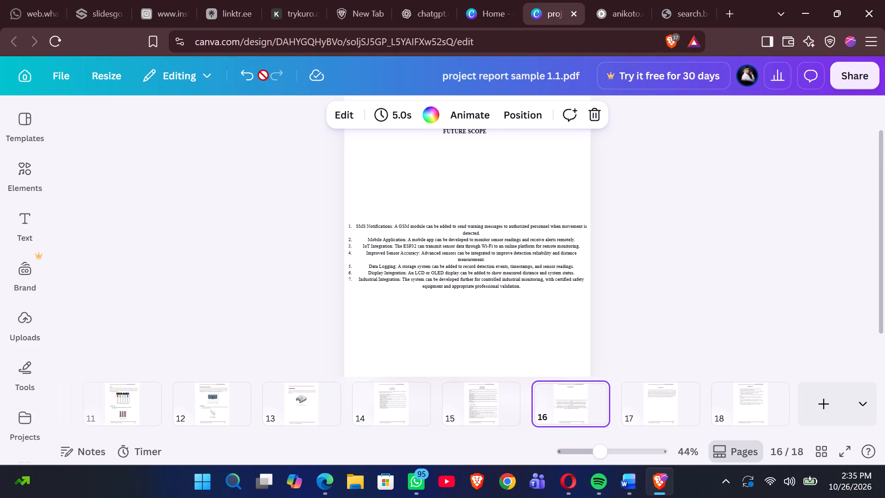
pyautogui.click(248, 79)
# Switch to File Explorer, look through the recent files on its Home page, and open the Documents folder.
pyautogui.click(354, 473)
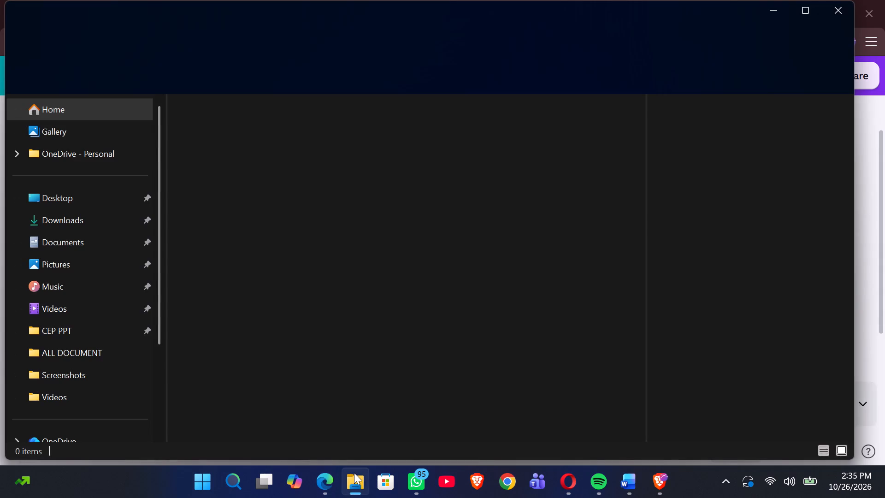
pyautogui.scroll(-1, 372, 340)
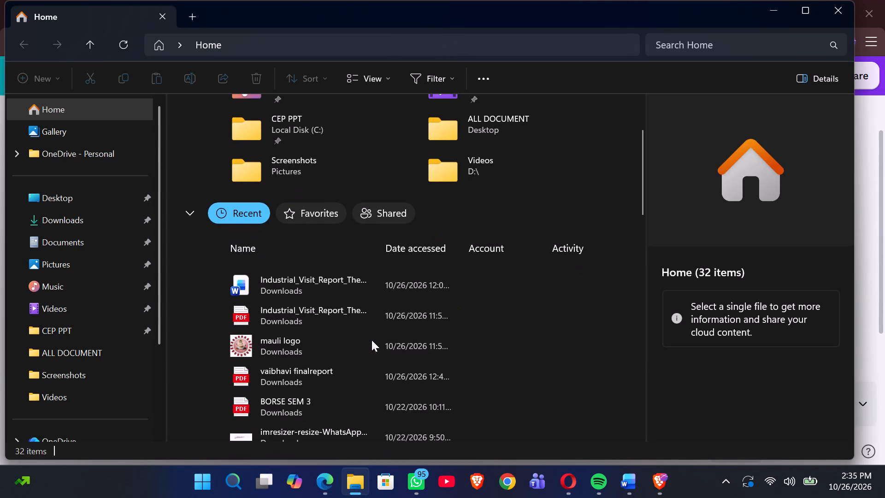
pyautogui.scroll(-3, 372, 340)
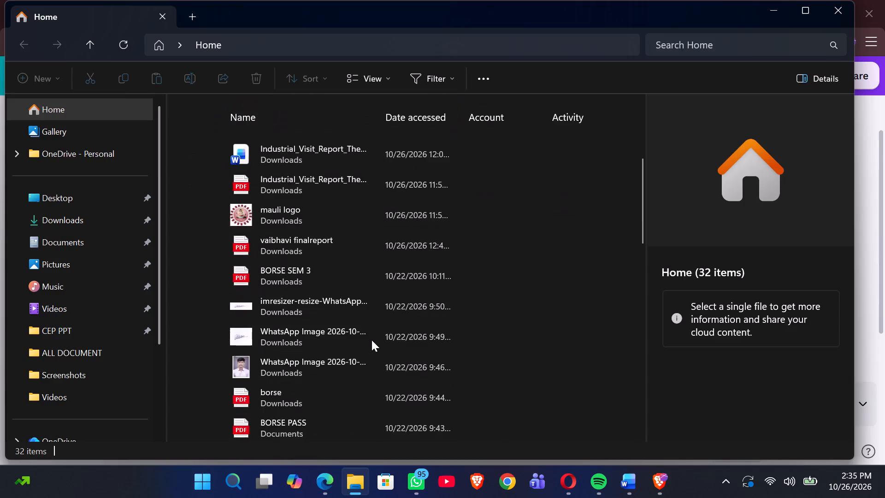
pyautogui.scroll(-2, 372, 340)
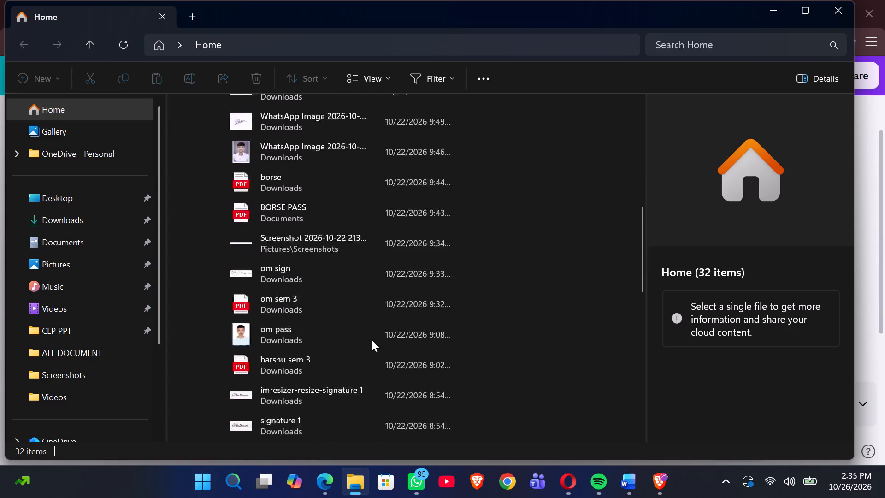
pyautogui.scroll(-3, 372, 340)
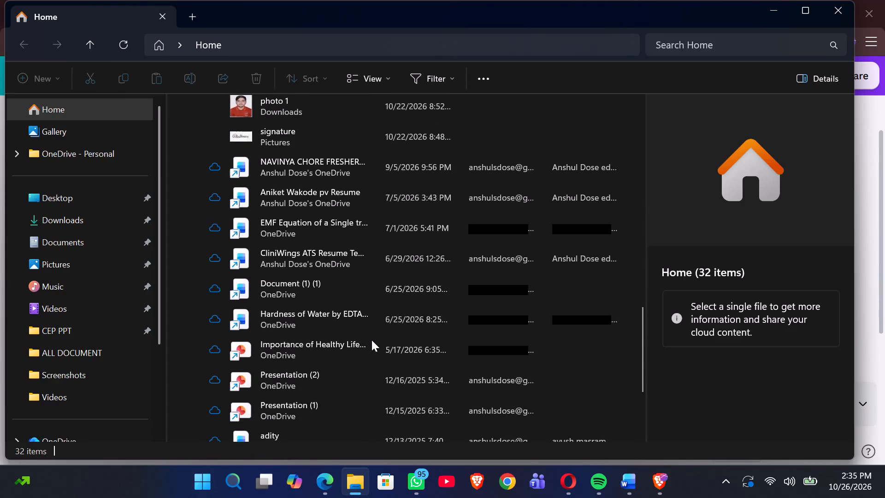
pyautogui.scroll(-4, 372, 340)
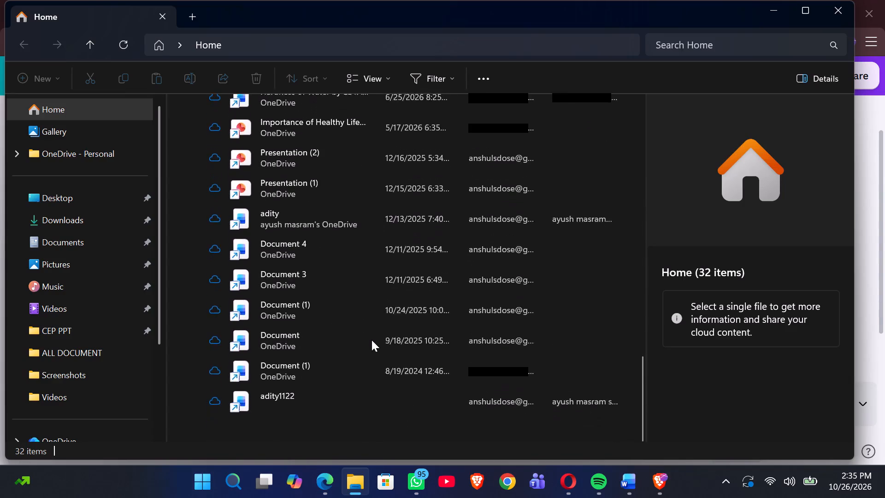
pyautogui.scroll(-1, 372, 340)
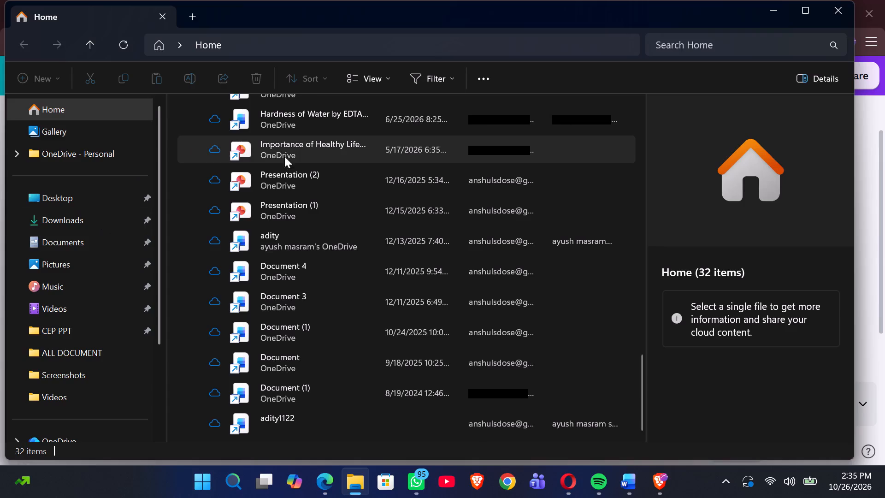
pyautogui.scroll(6, 270, 176)
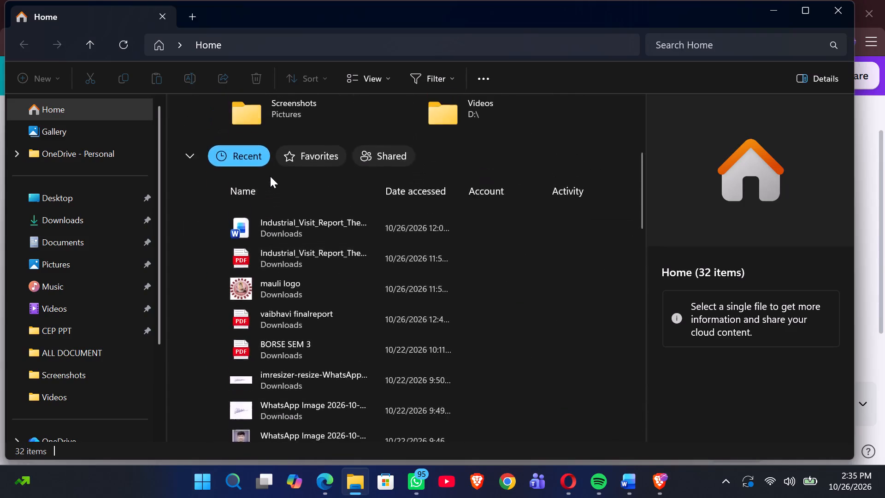
pyautogui.scroll(3, 270, 176)
pyautogui.doubleClick(314, 196)
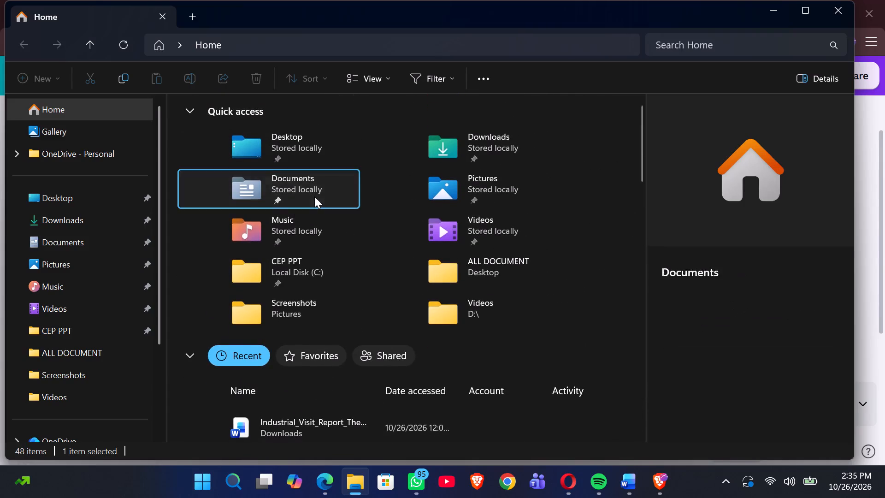
pyautogui.hscroll(1, 314, 196)
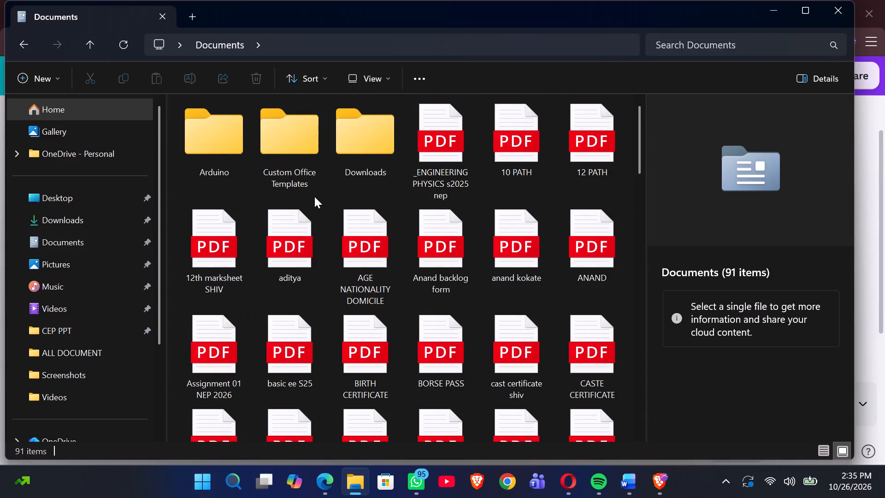
# Find the "project report sample" PDF in the Documents folder and open it.
pyautogui.hscroll(1, 314, 196)
pyautogui.scroll(-2, 314, 196)
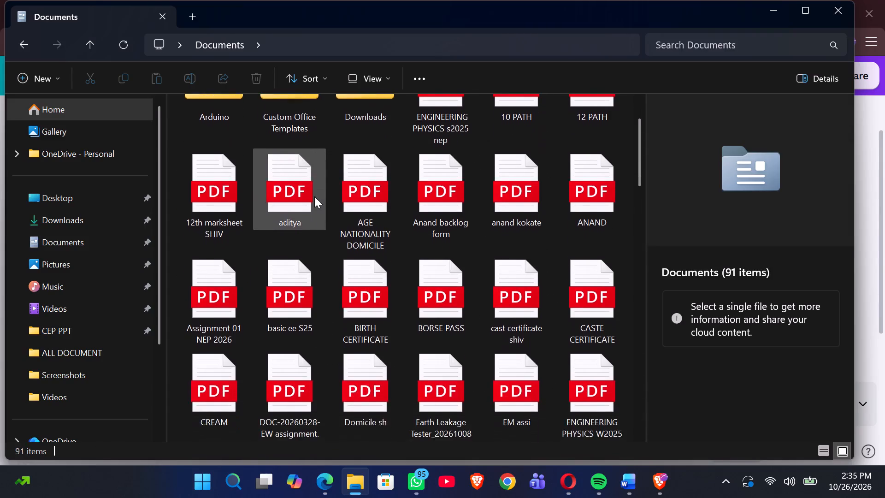
pyautogui.scroll(-2, 314, 196)
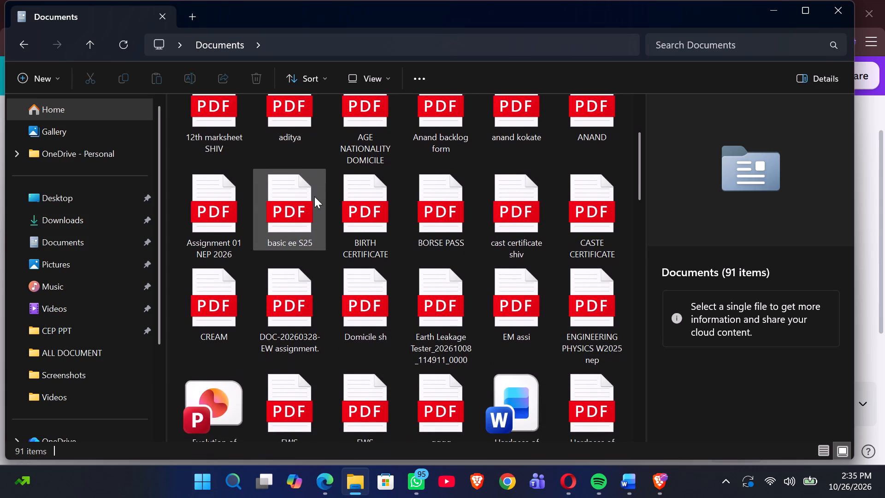
pyautogui.scroll(-3, 314, 196)
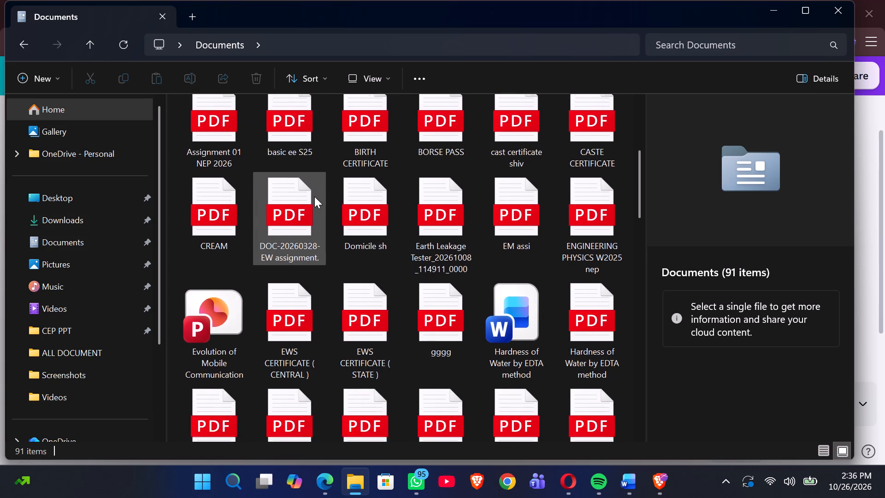
pyautogui.scroll(-4, 314, 196)
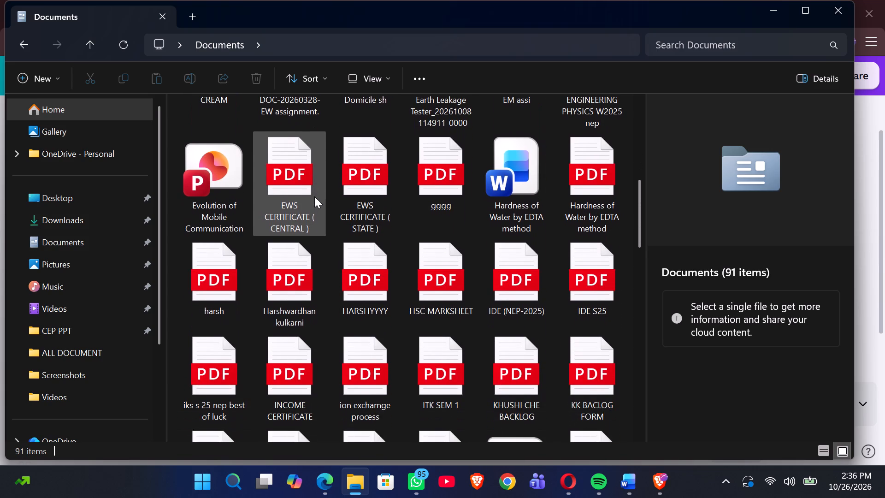
pyautogui.scroll(-6, 314, 196)
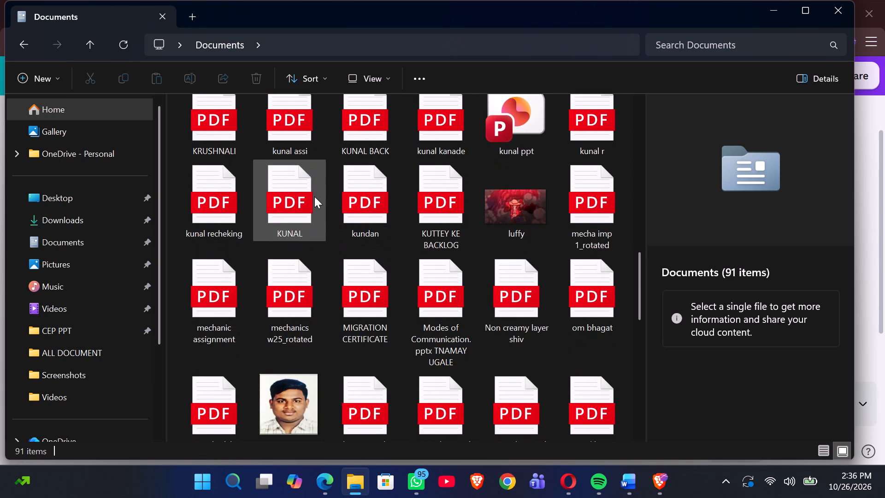
pyautogui.scroll(-3, 314, 196)
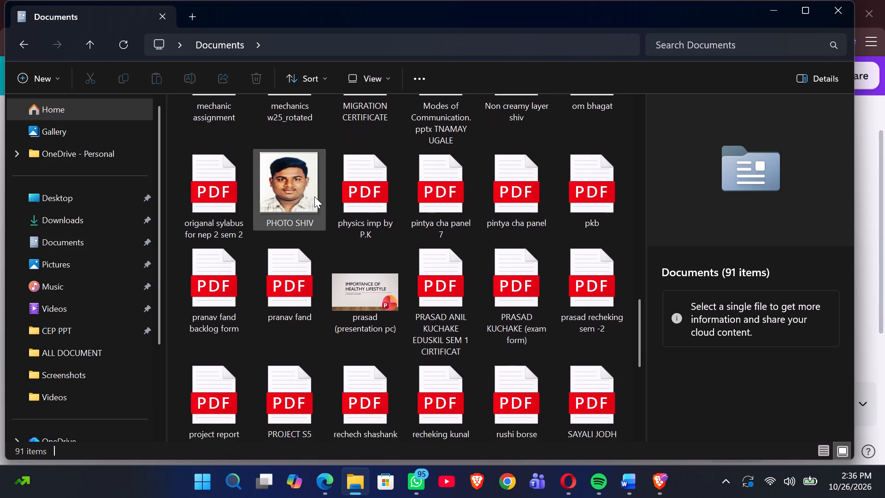
pyautogui.scroll(-3, 314, 196)
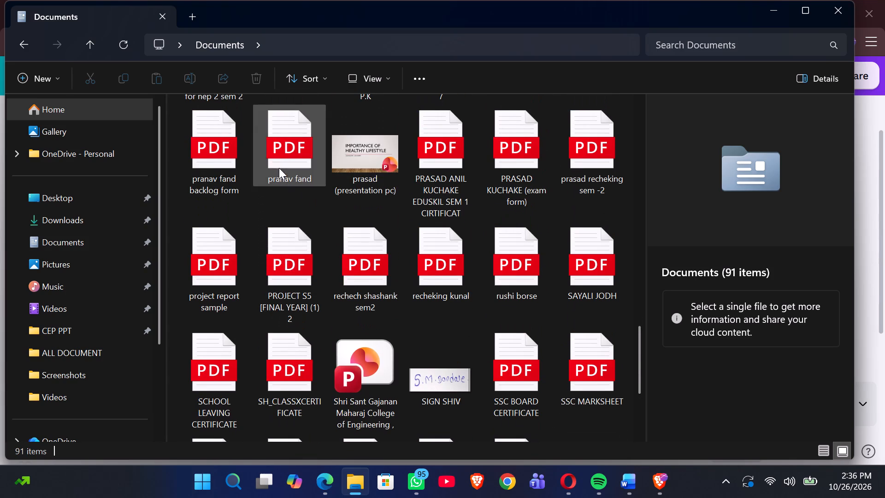
pyautogui.scroll(-3, 284, 168)
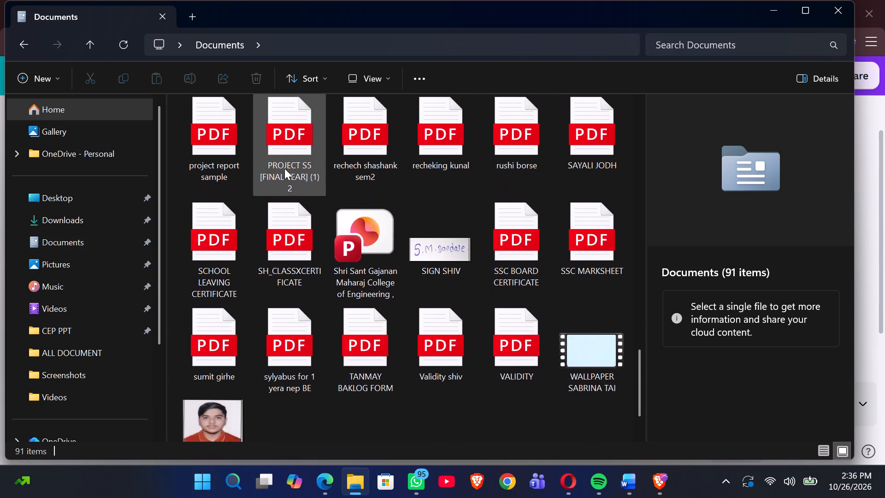
pyautogui.scroll(-2, 284, 168)
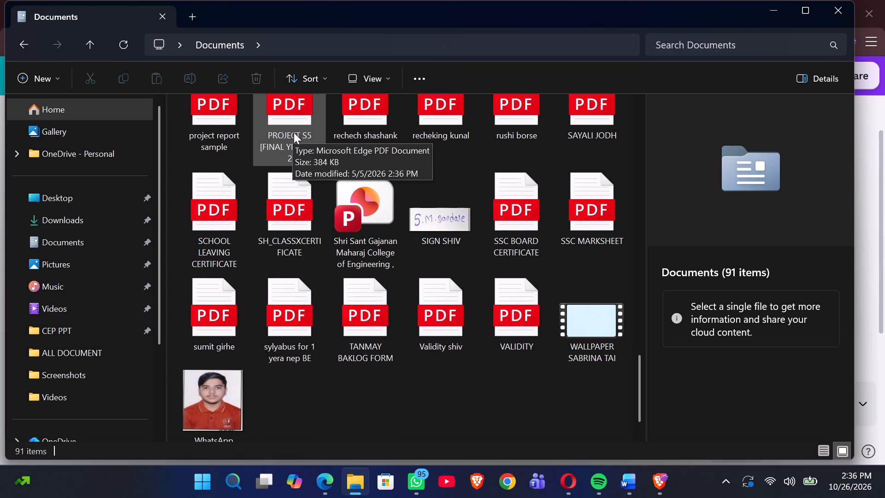
pyautogui.doubleClick(204, 123)
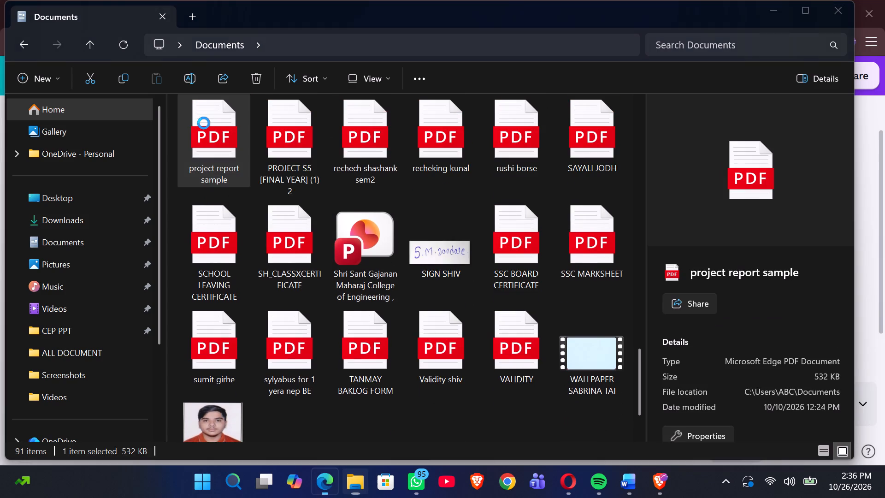
# Examine the sample report from its cover to the references, then review the layout of the Future Scope and Advantages chapters.
pyautogui.scroll(-2, 386, 202)
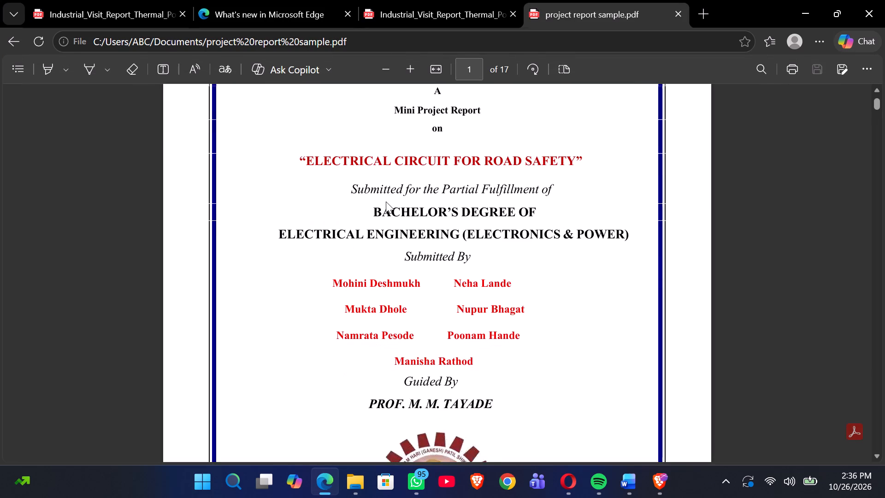
pyautogui.scroll(-9, 386, 202)
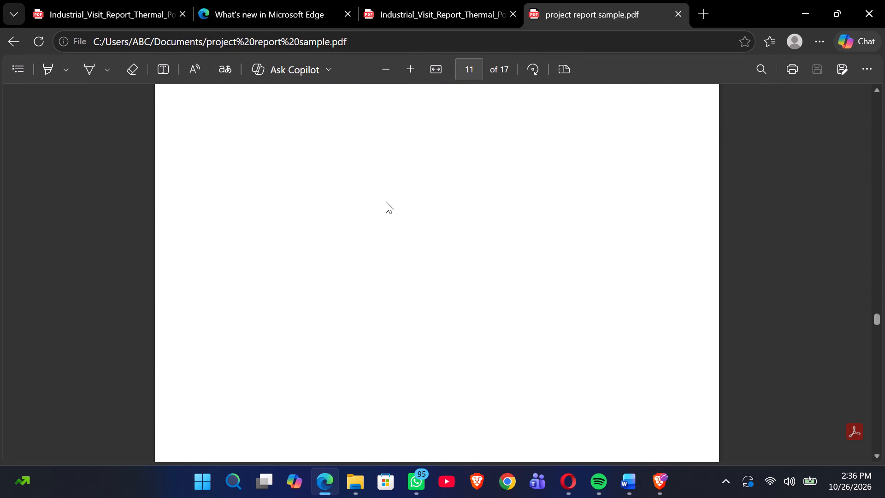
pyautogui.scroll(-4, 386, 202)
pyautogui.scroll(3, 386, 202)
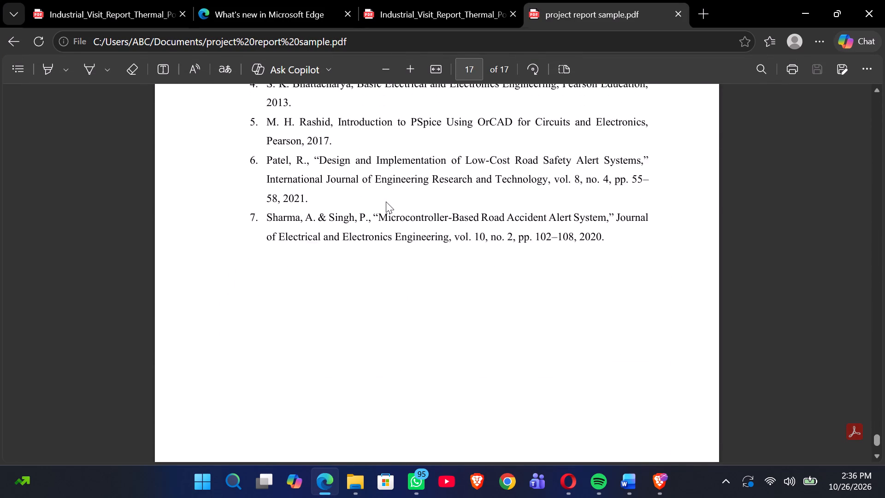
pyautogui.scroll(5, 386, 202)
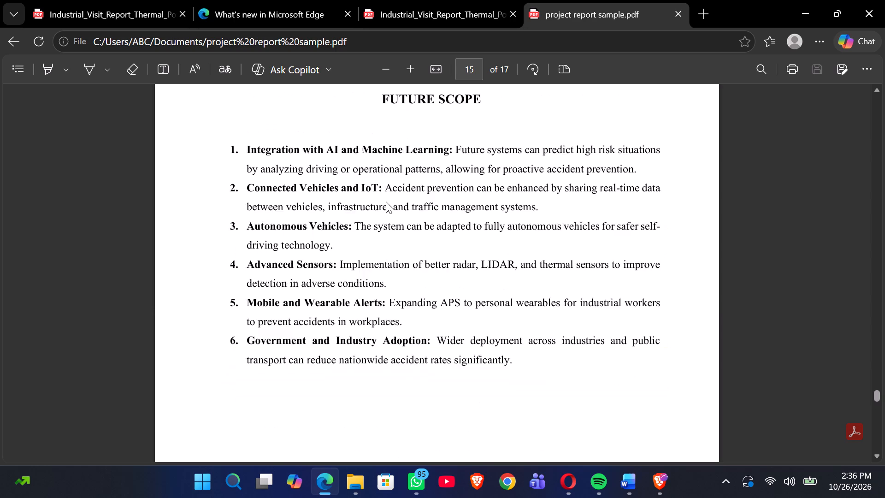
pyautogui.scroll(2, 386, 202)
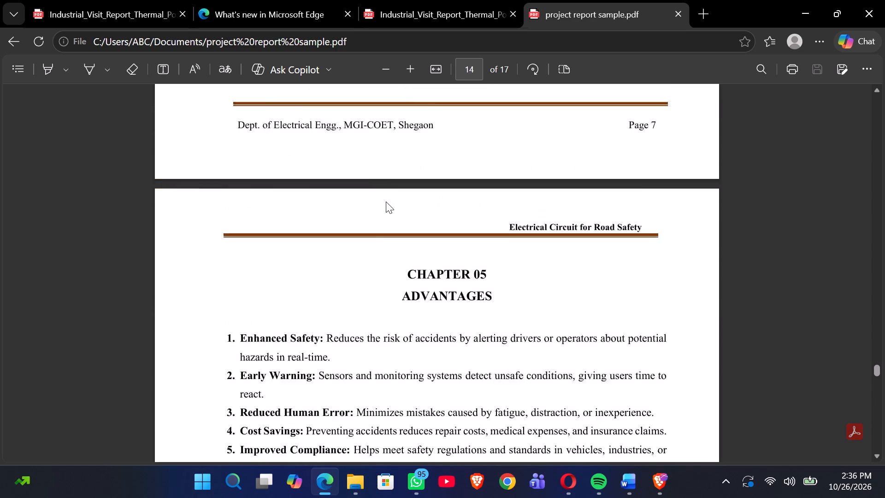
pyautogui.scroll(1, 386, 202)
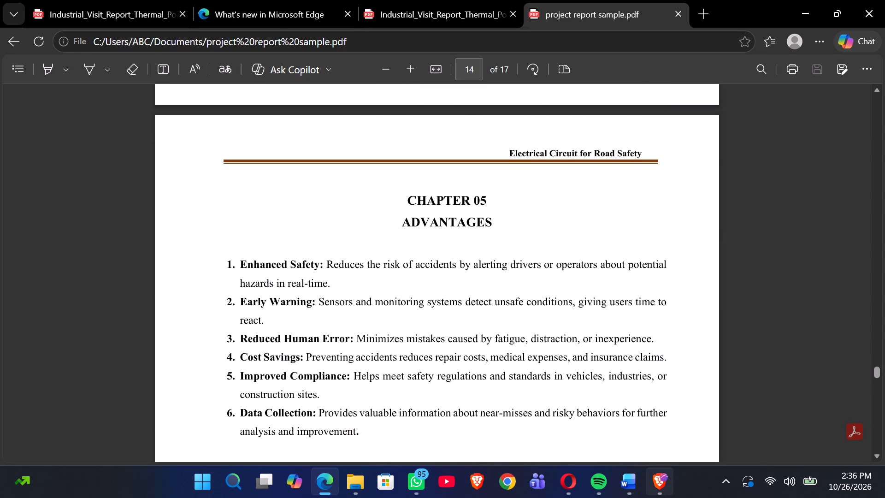
# Switch back to the project report design in Canva.
pyautogui.click(664, 497)
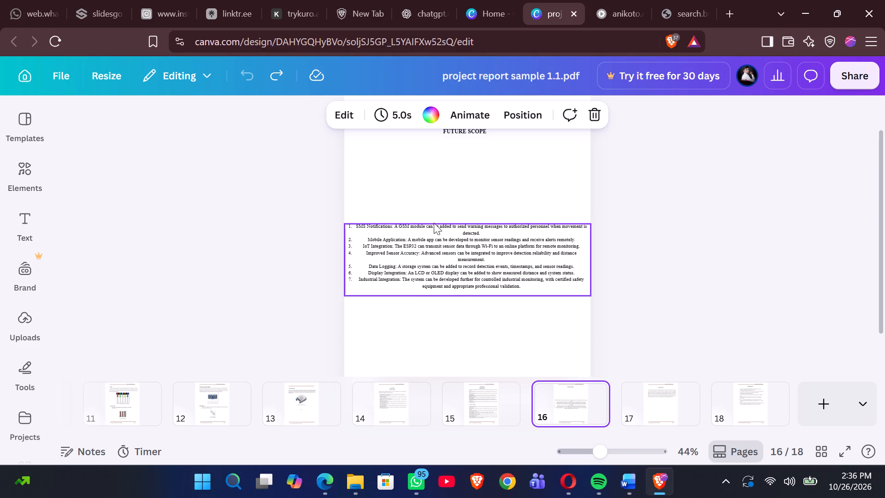
# Justify the numbered list of seven items under the FUTURE SCOPE heading on page 16.
pyautogui.click(468, 248)
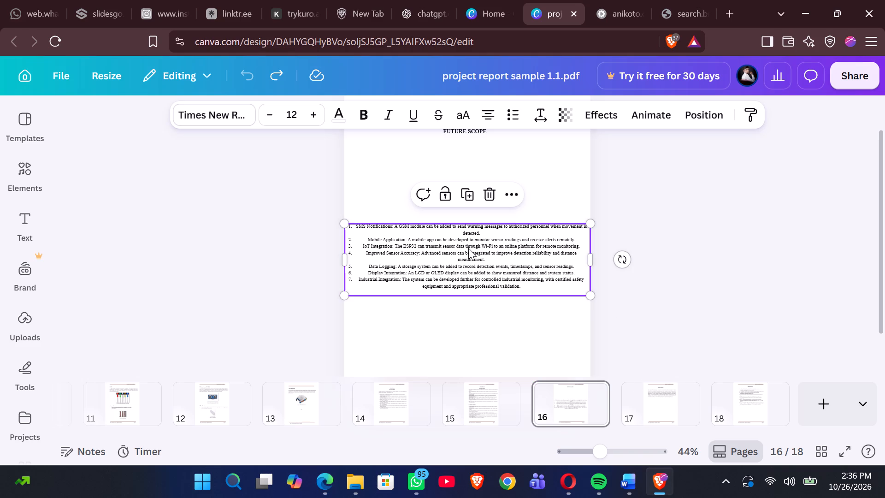
pyautogui.click(488, 120)
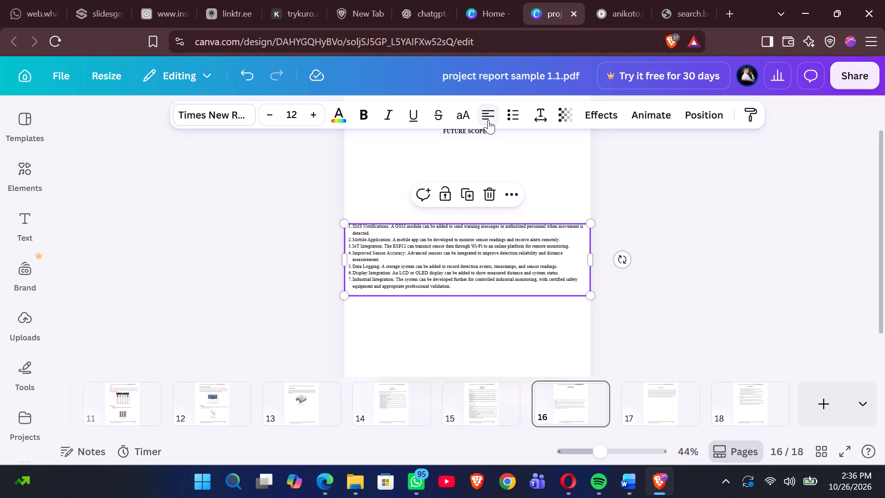
pyautogui.click(488, 120)
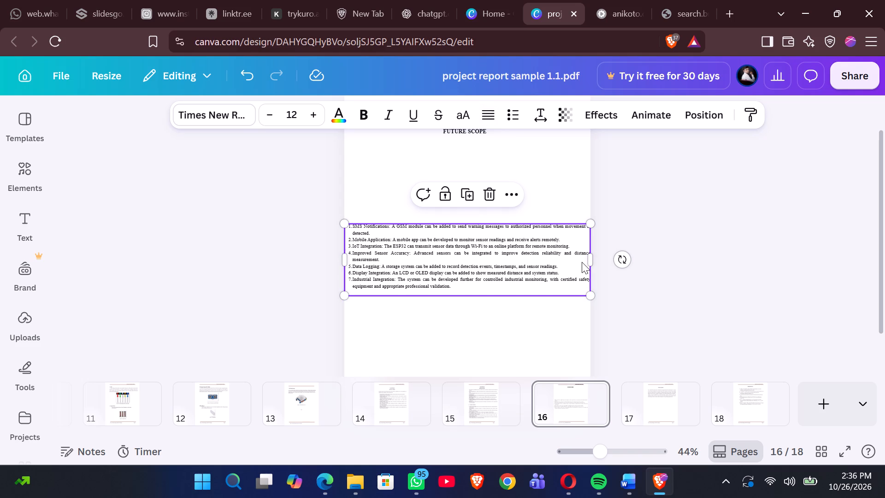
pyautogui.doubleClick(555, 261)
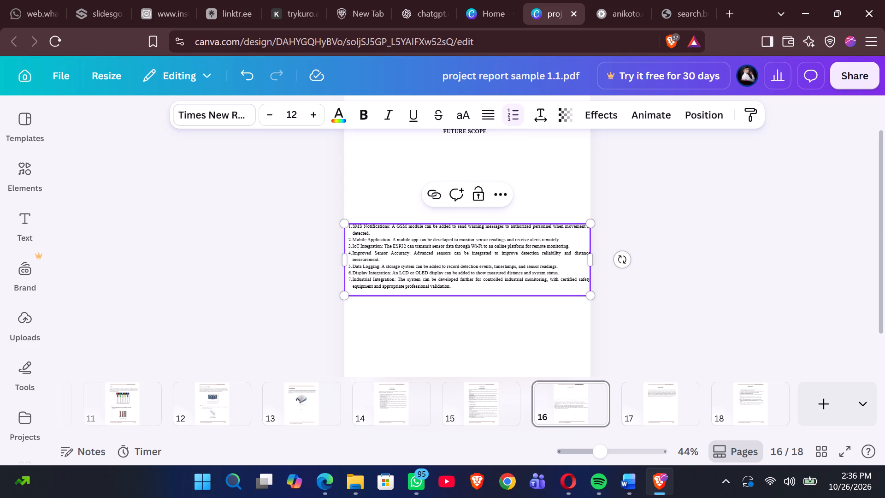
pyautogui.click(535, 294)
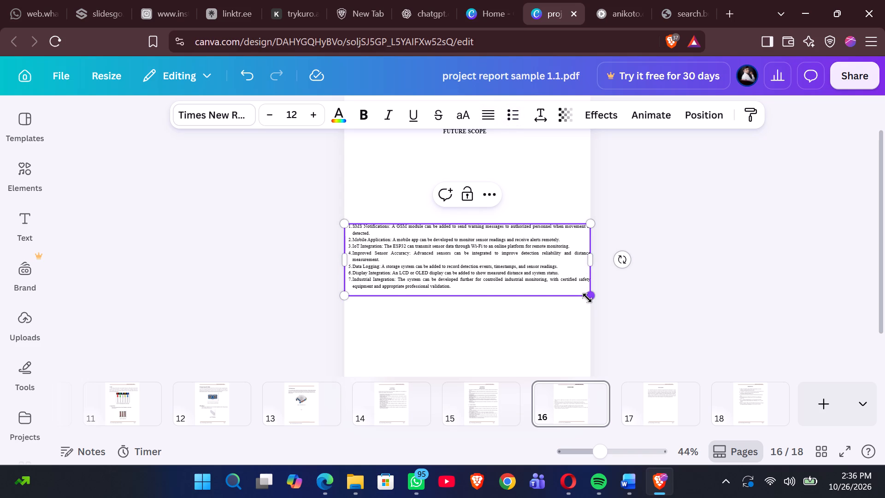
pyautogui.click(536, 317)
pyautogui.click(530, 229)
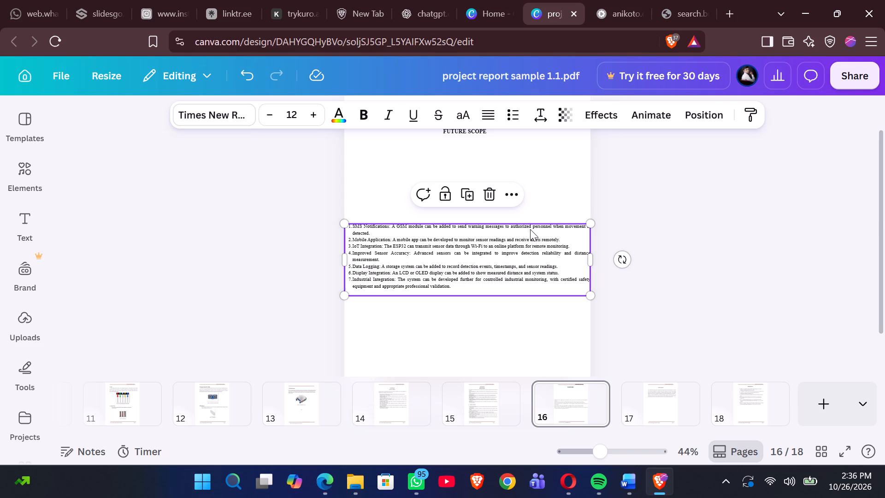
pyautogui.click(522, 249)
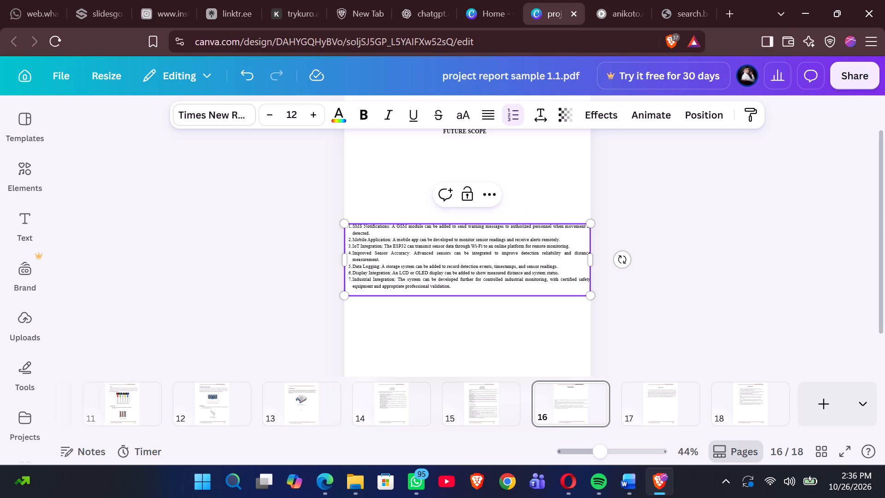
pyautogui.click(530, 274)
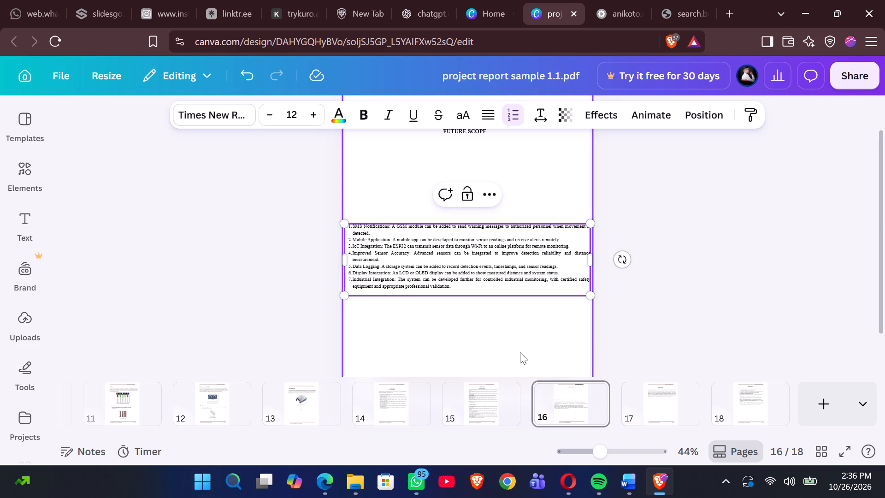
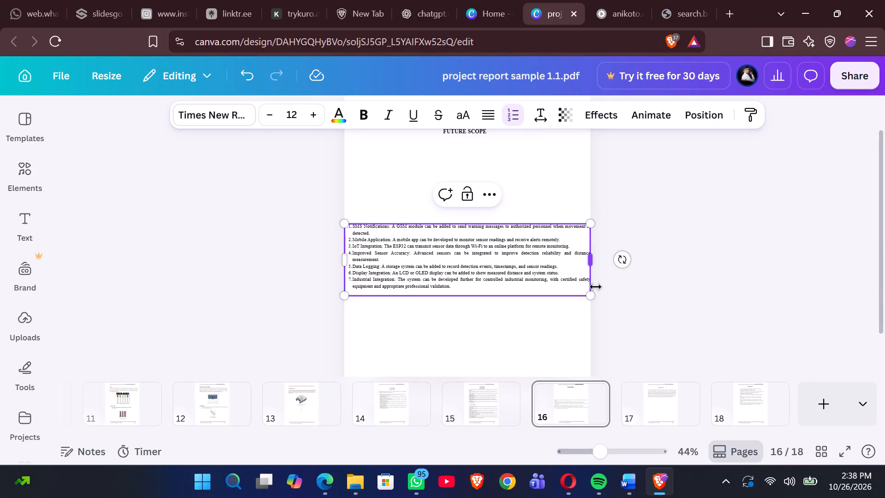
pyautogui.click(507, 413)
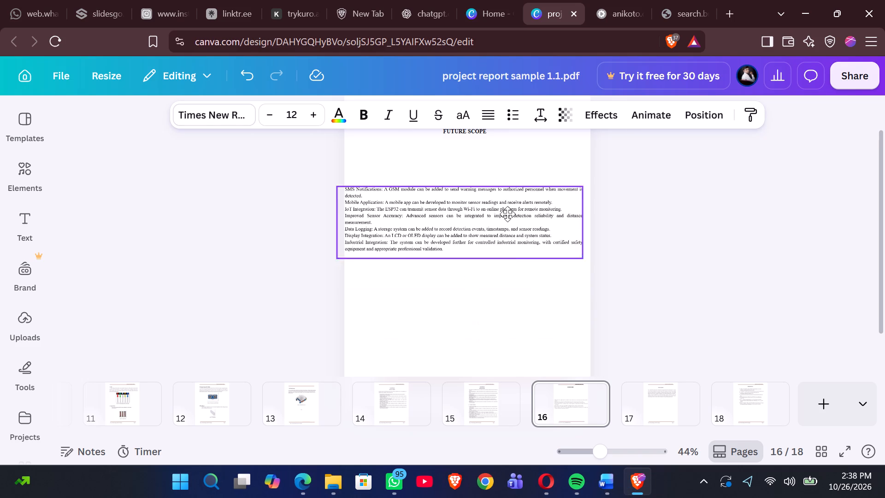
pyautogui.moveTo(507, 214); pyautogui.dragTo(531, 188)
pyautogui.moveTo(521, 201); pyautogui.dragTo(518, 200)
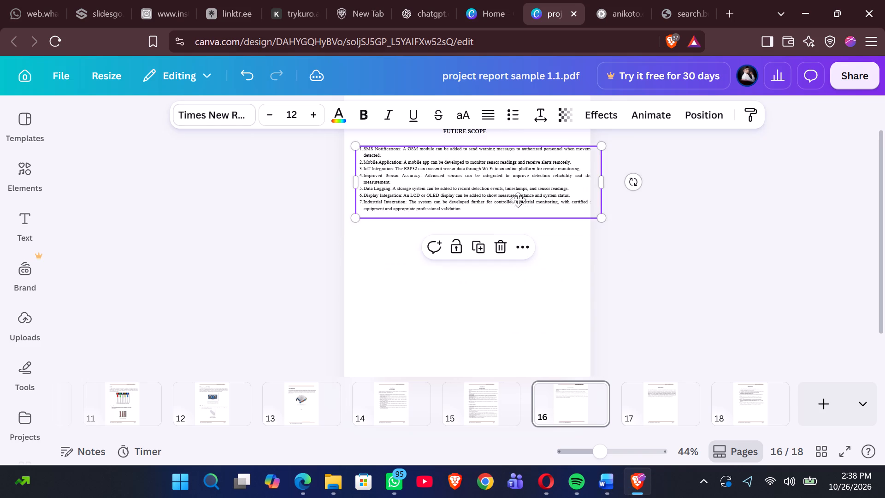
pyautogui.moveTo(518, 200); pyautogui.dragTo(513, 196)
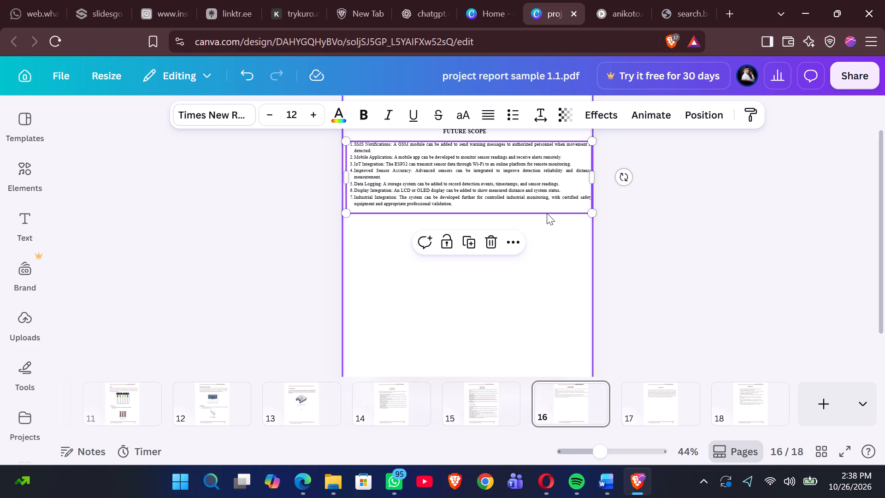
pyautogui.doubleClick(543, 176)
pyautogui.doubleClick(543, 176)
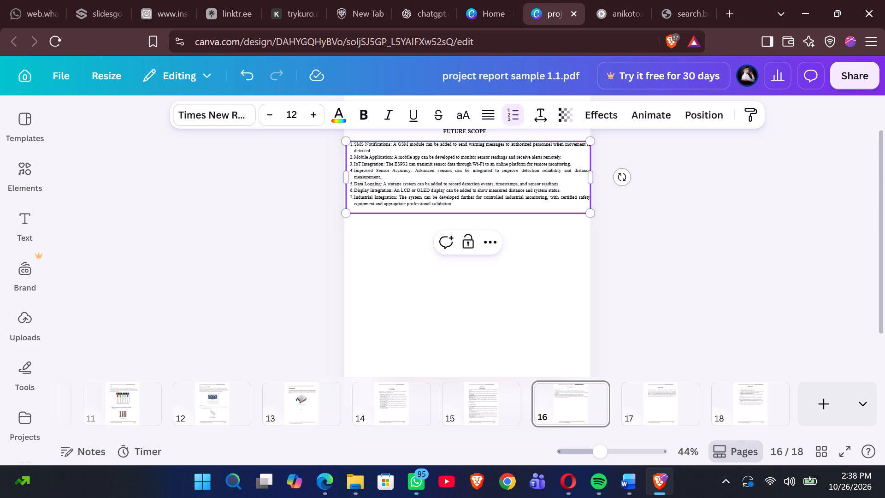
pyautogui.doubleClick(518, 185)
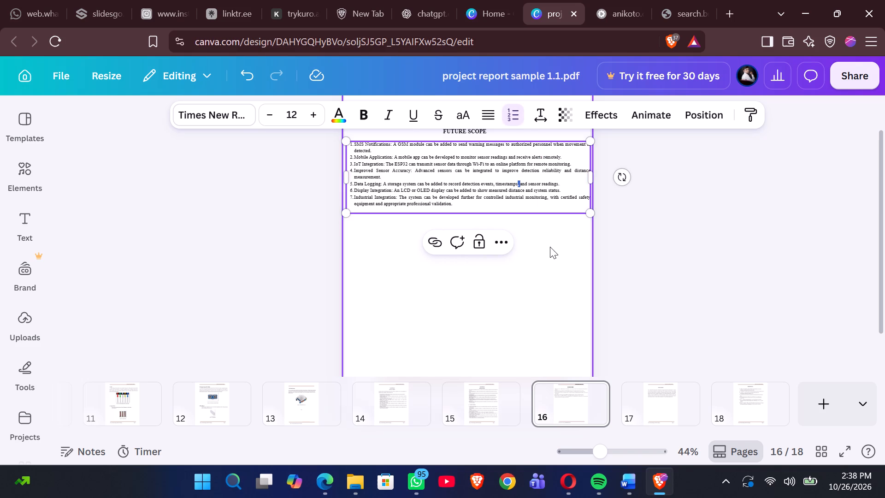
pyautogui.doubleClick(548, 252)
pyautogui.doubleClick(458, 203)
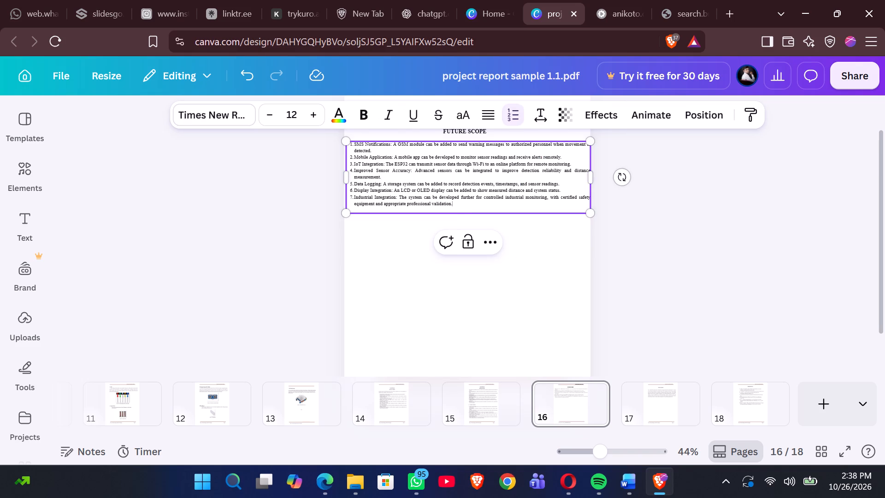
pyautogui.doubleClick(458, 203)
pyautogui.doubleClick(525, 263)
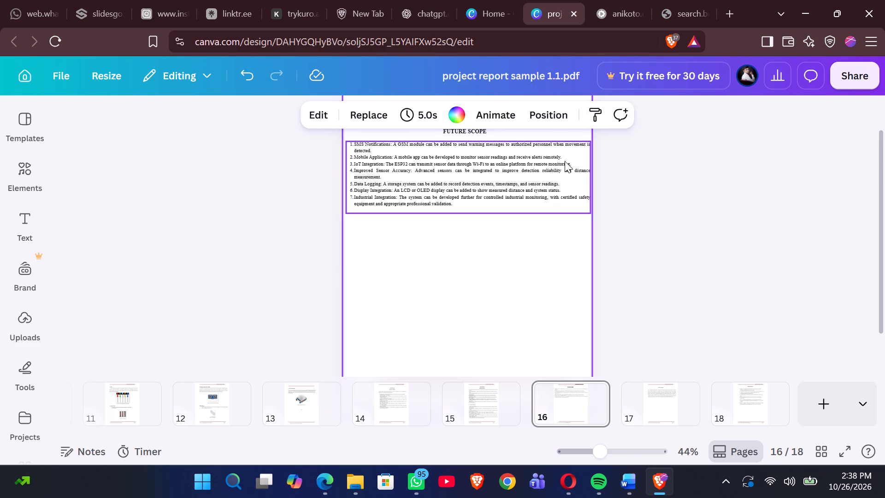
# Narrow the FUTURE SCOPE list's text box on page 16 to a width of about 8.1, pulling in its right edge.
pyautogui.doubleClick(567, 149)
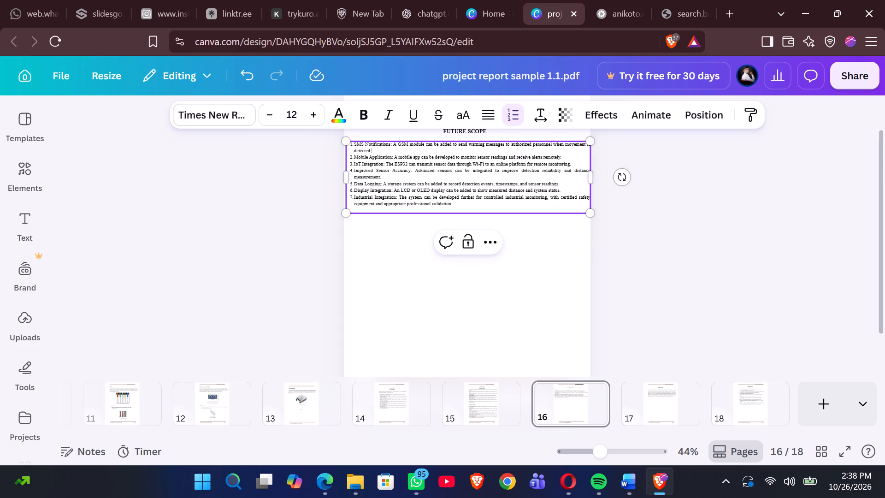
pyautogui.moveTo(593, 176); pyautogui.dragTo(576, 183)
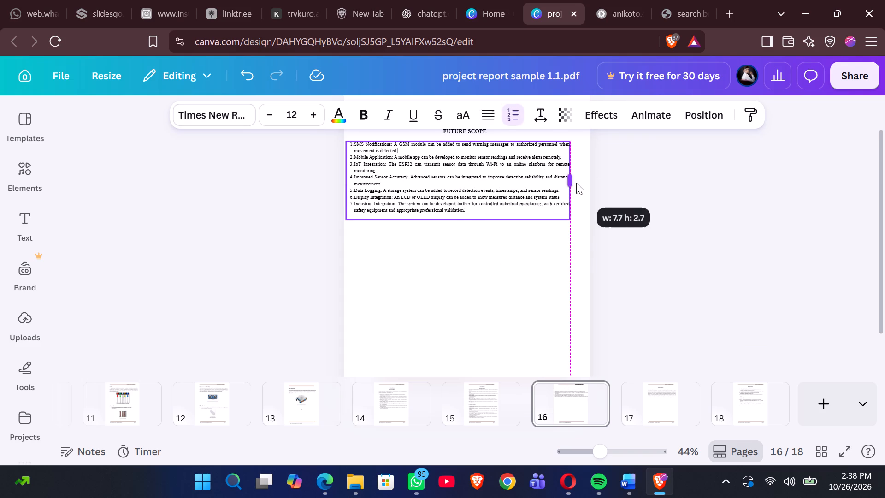
pyautogui.moveTo(576, 183); pyautogui.dragTo(582, 200)
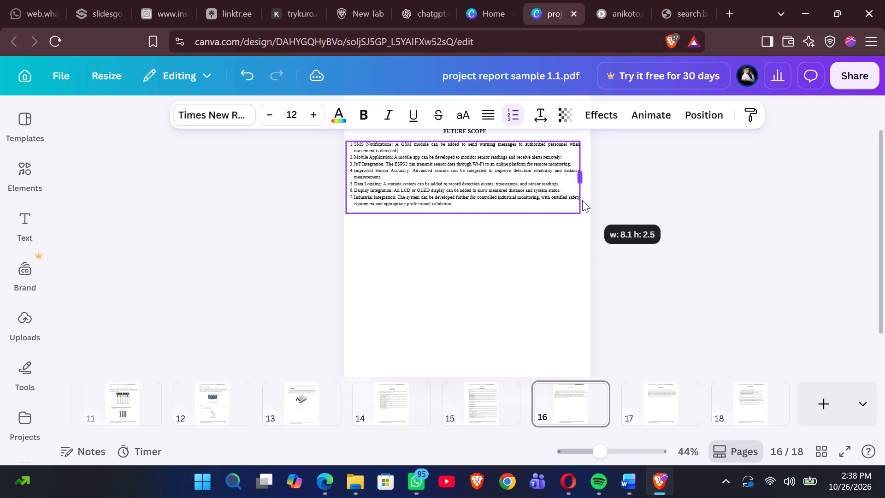
pyautogui.moveTo(582, 200); pyautogui.dragTo(582, 203)
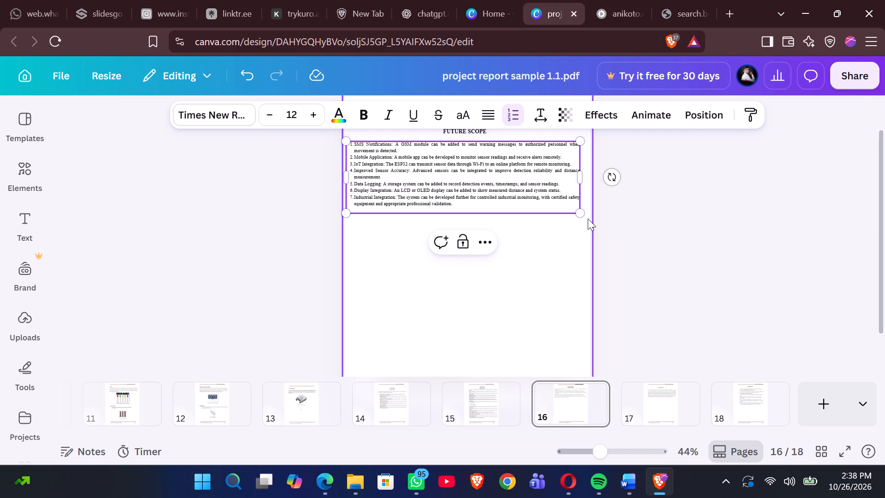
pyautogui.click(525, 292)
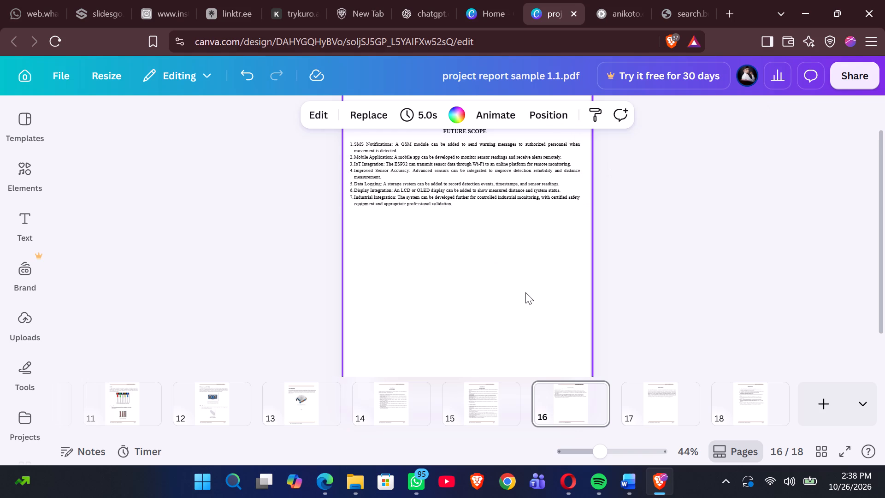
pyautogui.click(463, 203)
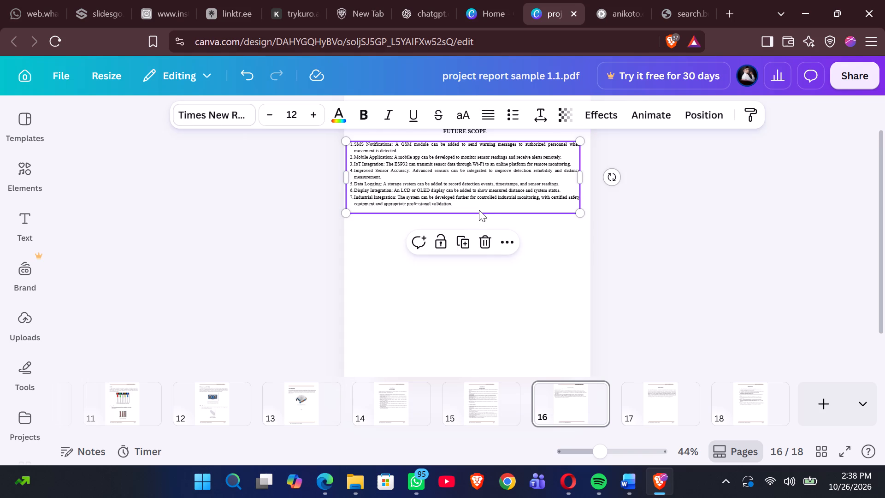
pyautogui.click(530, 310)
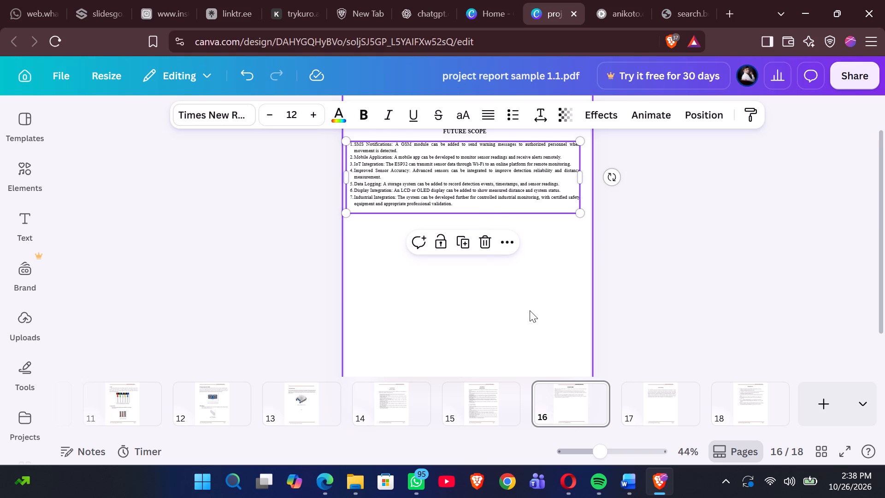
# Check page 15 again and nudge the FUTURE SCOPE list on page 16 so it is centred horizontally on the page.
pyautogui.click(492, 395)
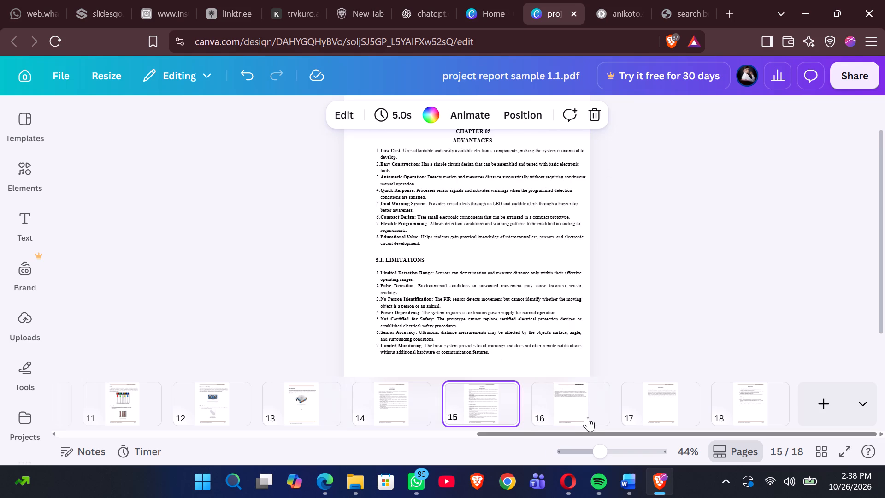
pyautogui.click(590, 415)
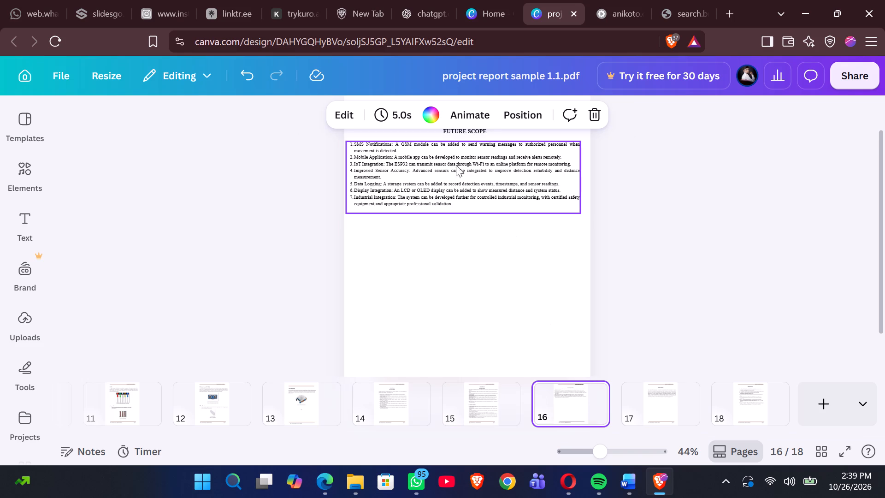
pyautogui.click(349, 144)
pyautogui.click(349, 144)
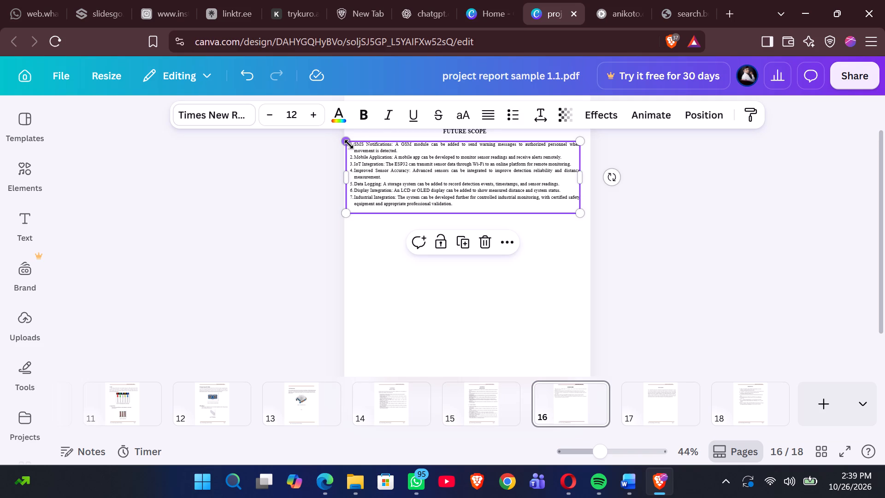
pyautogui.click(358, 151)
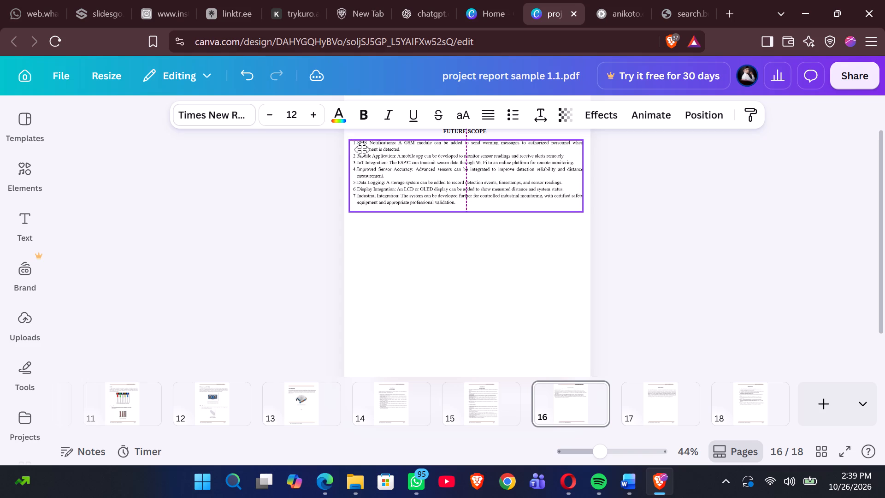
pyautogui.click(421, 260)
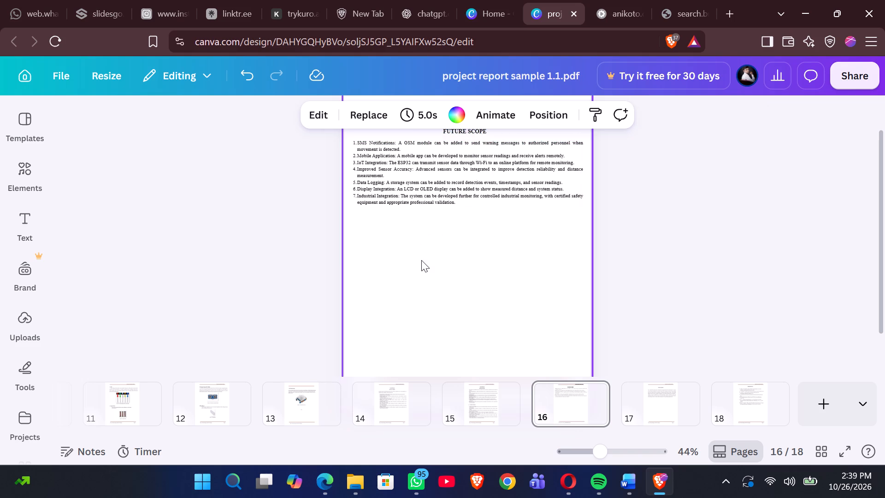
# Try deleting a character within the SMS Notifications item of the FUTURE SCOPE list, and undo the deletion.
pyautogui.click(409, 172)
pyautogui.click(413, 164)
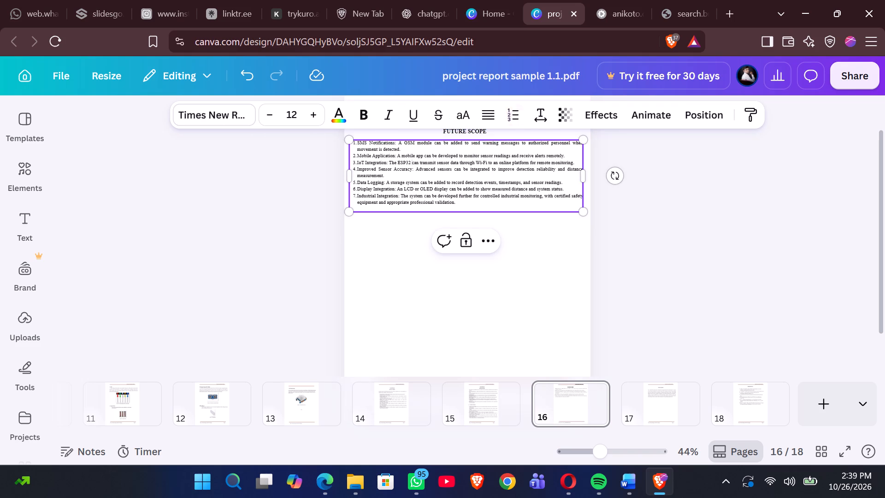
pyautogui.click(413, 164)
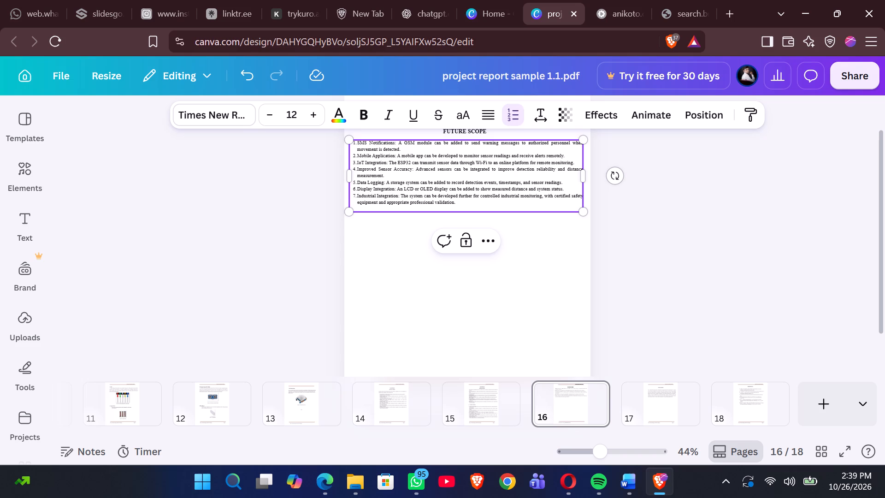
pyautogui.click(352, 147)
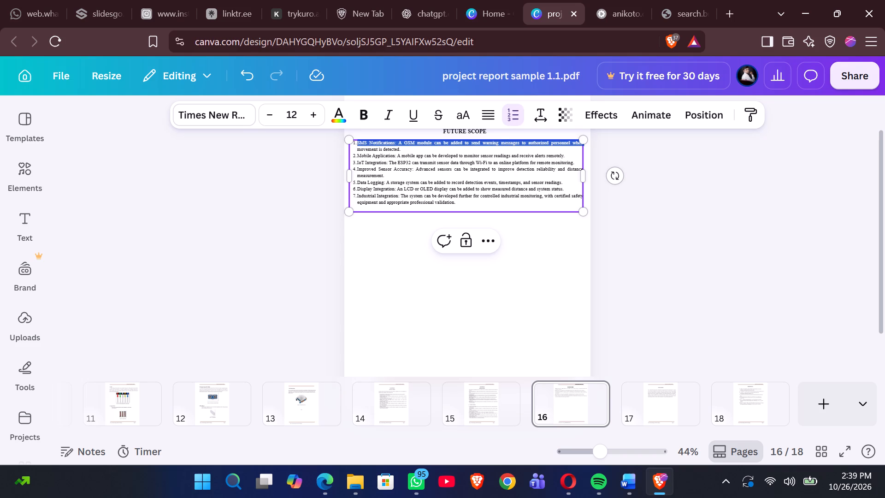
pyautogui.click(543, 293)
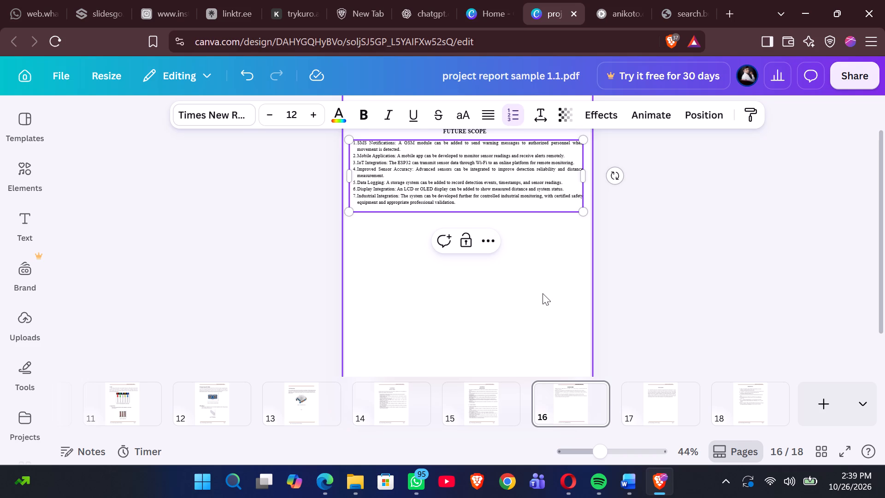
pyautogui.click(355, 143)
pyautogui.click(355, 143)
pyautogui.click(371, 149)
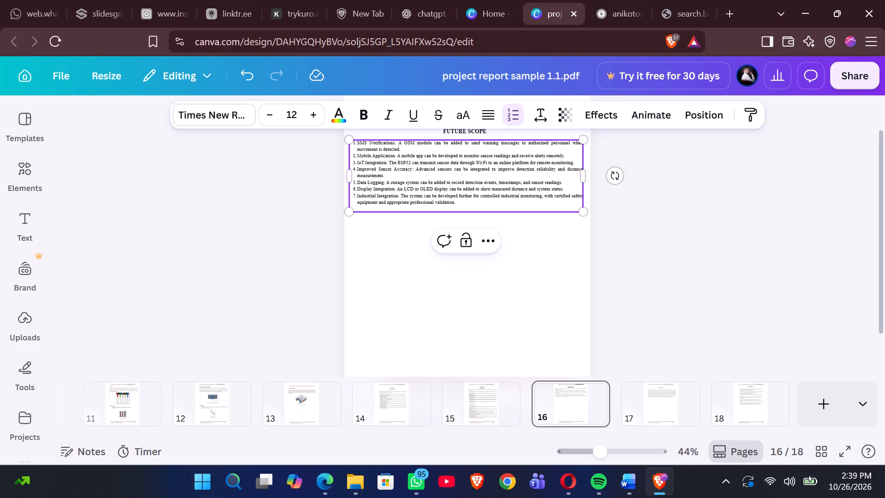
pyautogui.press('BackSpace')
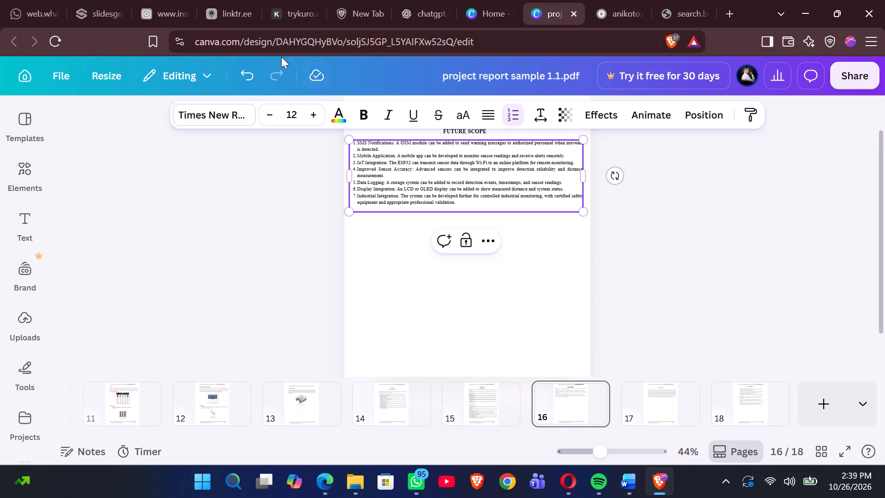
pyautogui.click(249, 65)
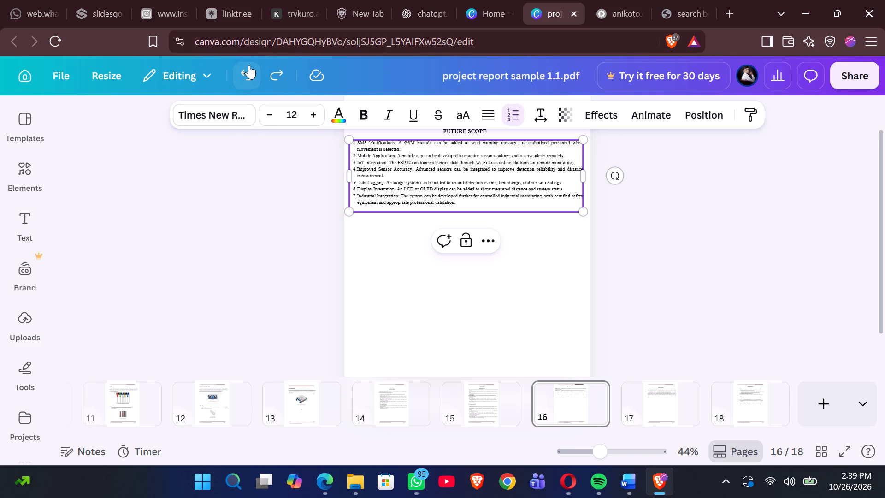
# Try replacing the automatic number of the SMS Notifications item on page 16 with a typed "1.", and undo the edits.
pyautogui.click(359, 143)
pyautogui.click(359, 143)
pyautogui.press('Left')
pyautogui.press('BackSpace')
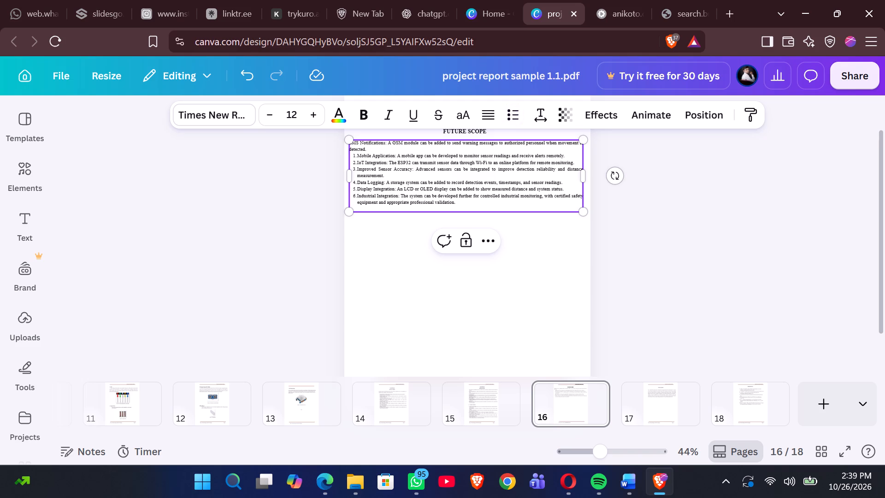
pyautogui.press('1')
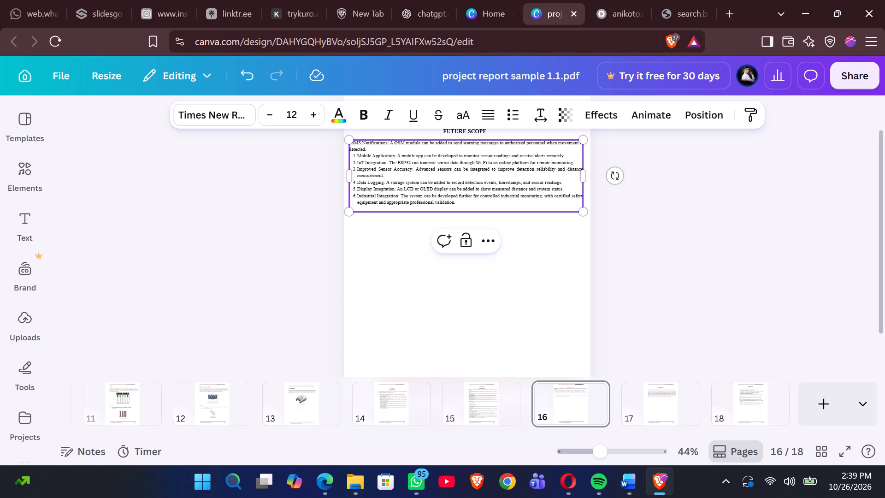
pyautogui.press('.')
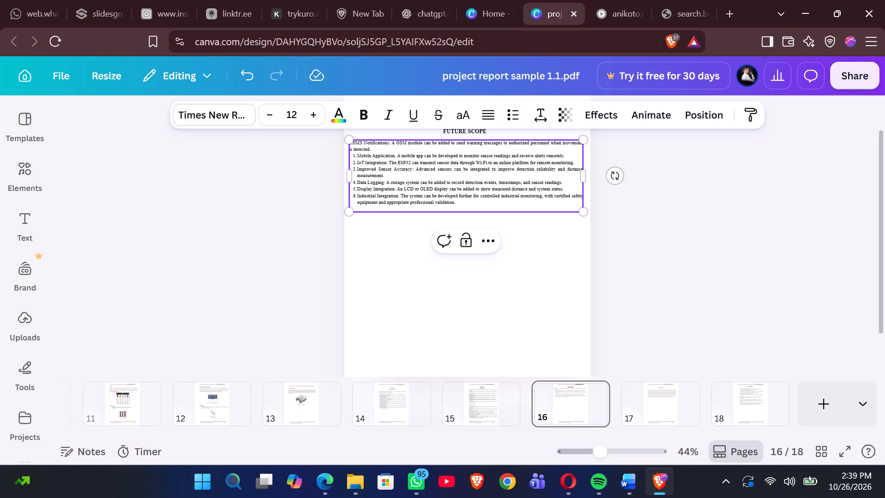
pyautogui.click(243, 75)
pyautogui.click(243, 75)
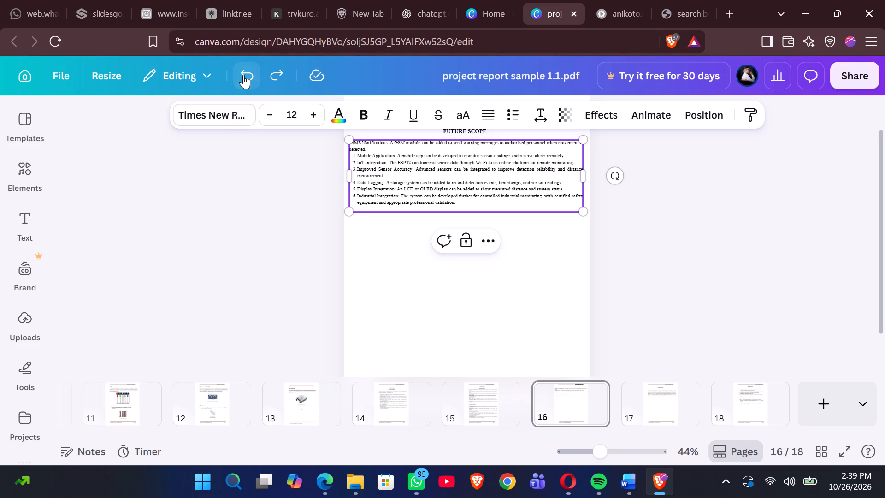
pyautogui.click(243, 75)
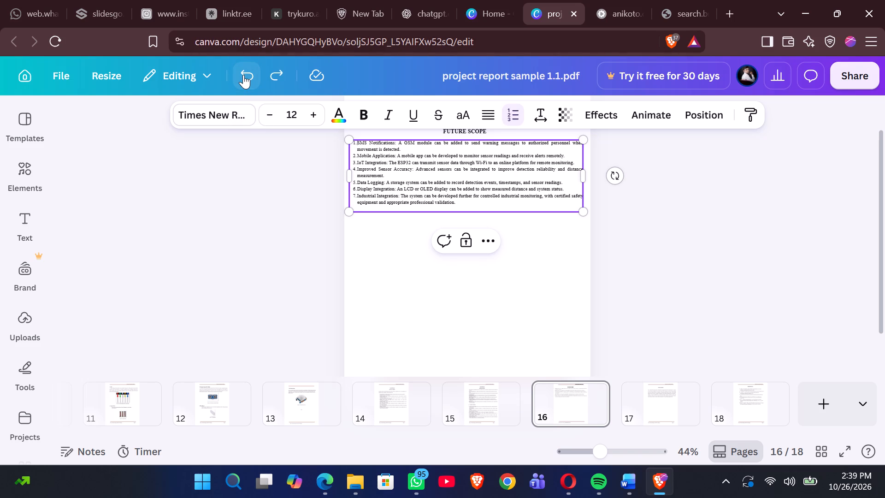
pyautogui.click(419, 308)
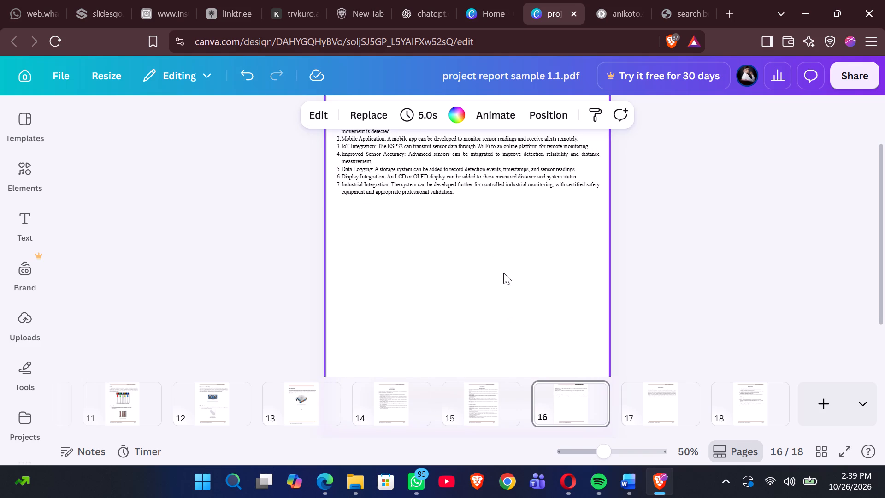
# Delete the "Electrical Circuit for Road Safety" header text from pages 16 and 15, keeping the brown line.
pyautogui.scroll(1, 503, 273)
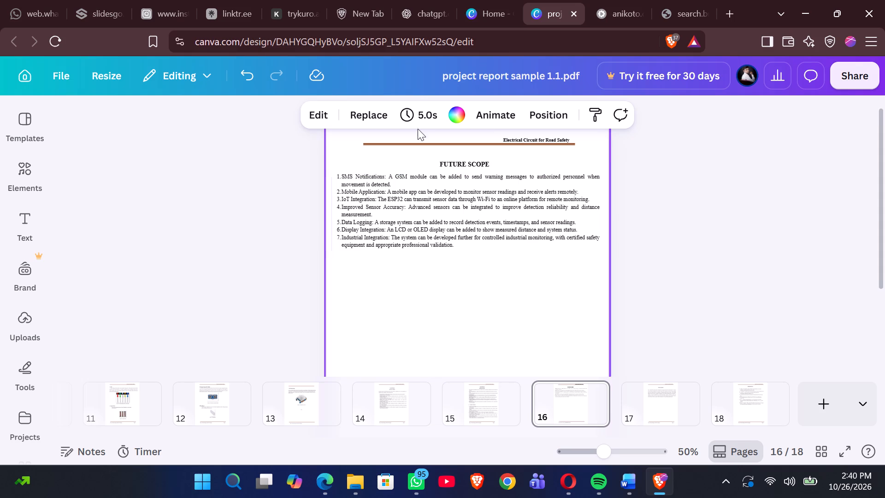
pyautogui.click(538, 139)
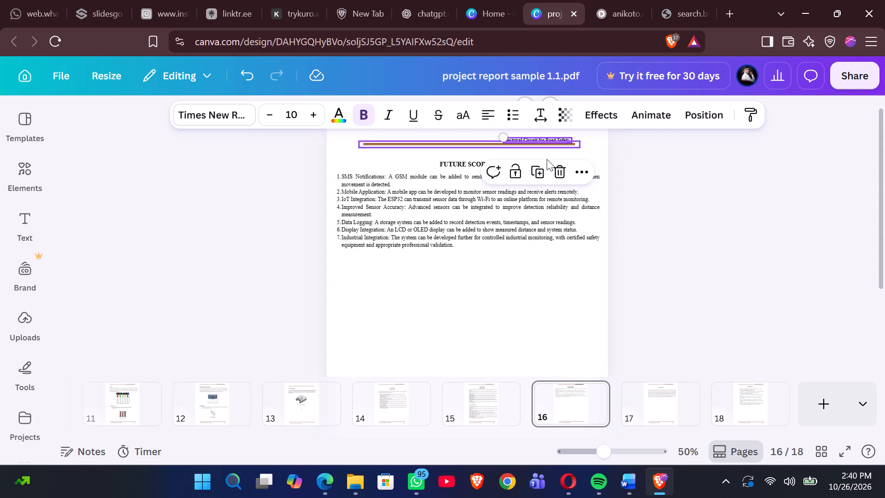
pyautogui.click(561, 176)
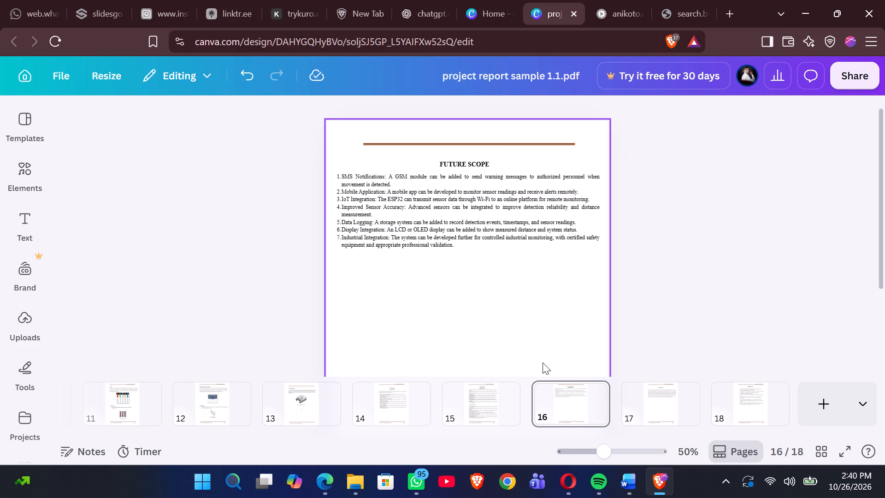
pyautogui.click(473, 423)
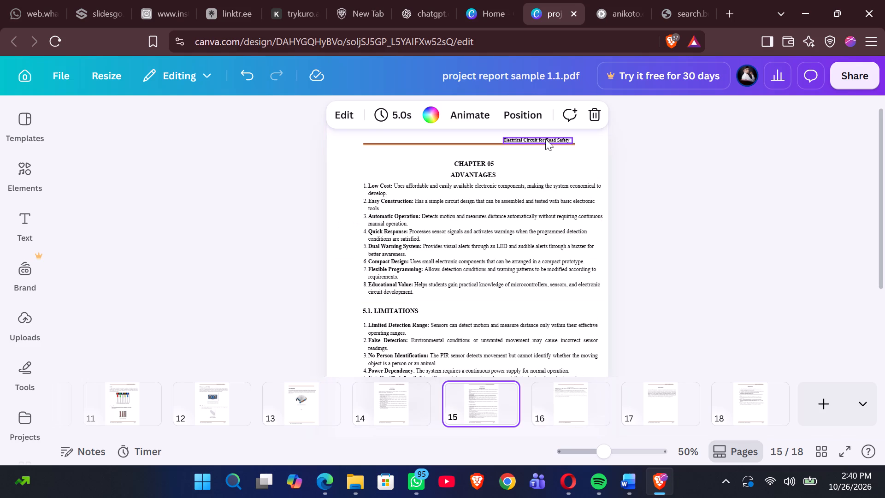
pyautogui.click(547, 138)
pyautogui.click(555, 171)
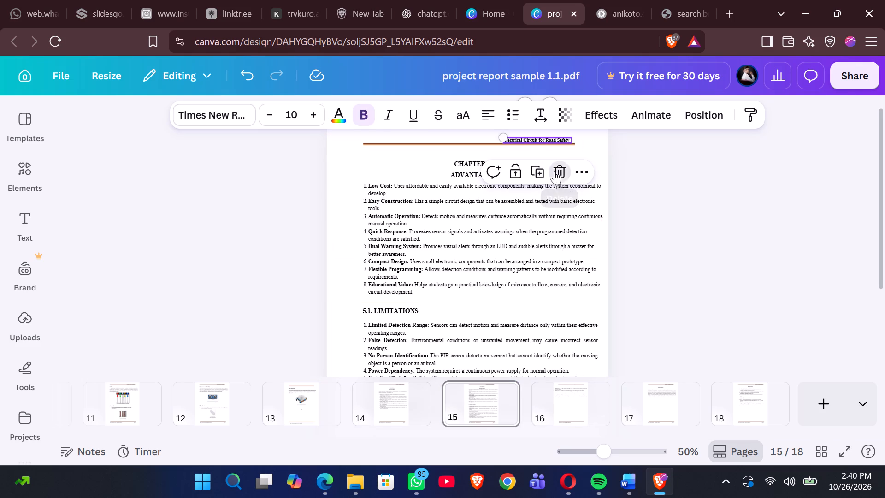
# Delete the "Electrical Circuit for Road Safety" header text from page 14, the APPLICATIONS chapter.
pyautogui.click(394, 399)
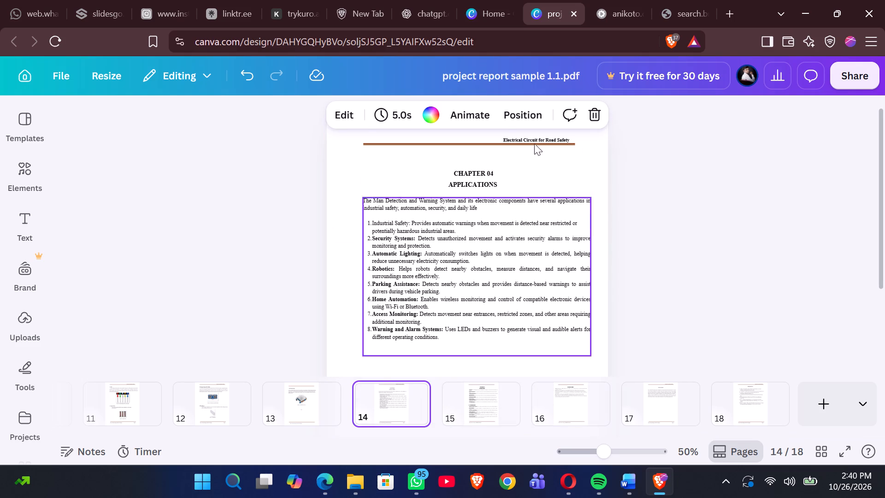
pyautogui.doubleClick(537, 141)
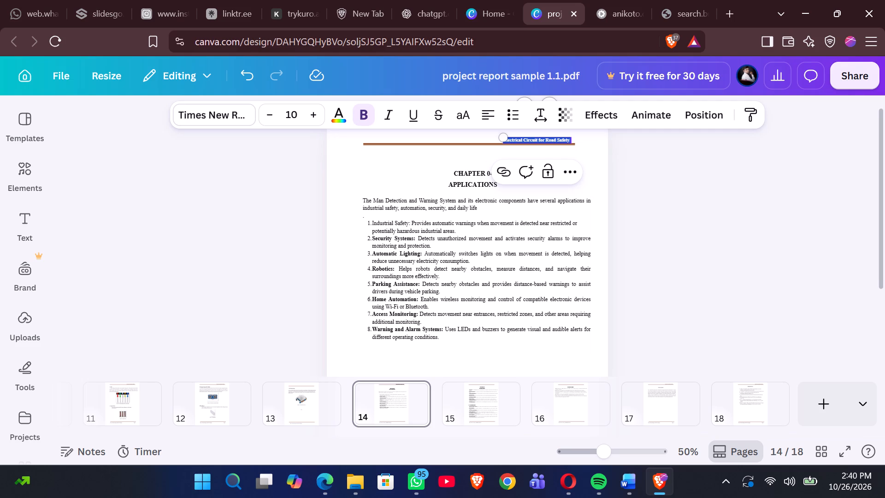
pyautogui.click(548, 137)
pyautogui.click(548, 137)
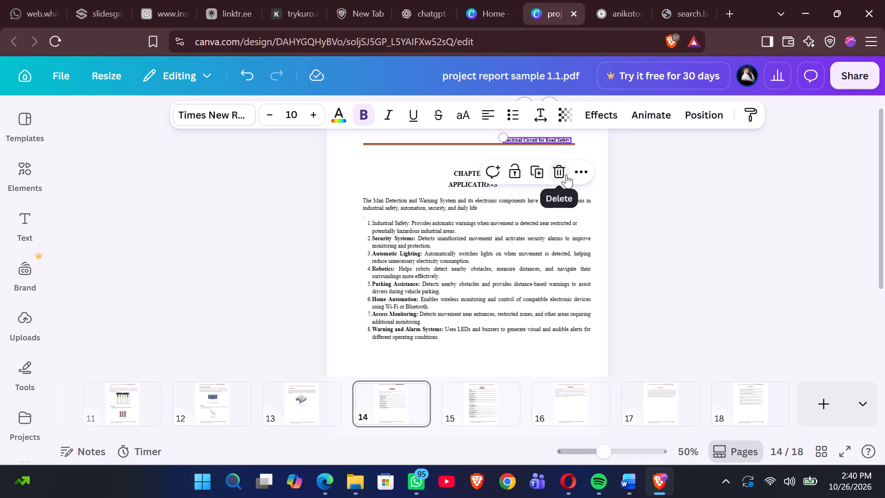
pyautogui.click(566, 174)
# Check page 13, and delete the "Electrical Circuit for Road Safety" header text from page 12 above the Ultrasonic Sensor section.
pyautogui.click(325, 400)
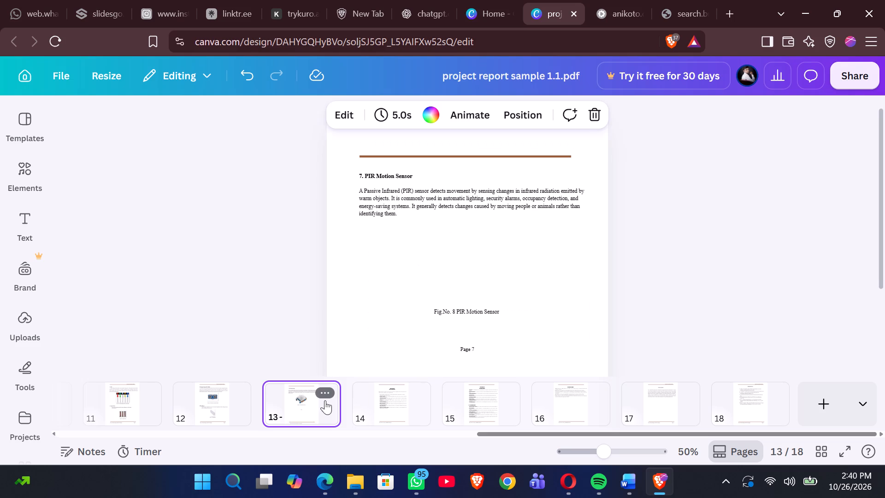
pyautogui.click(224, 417)
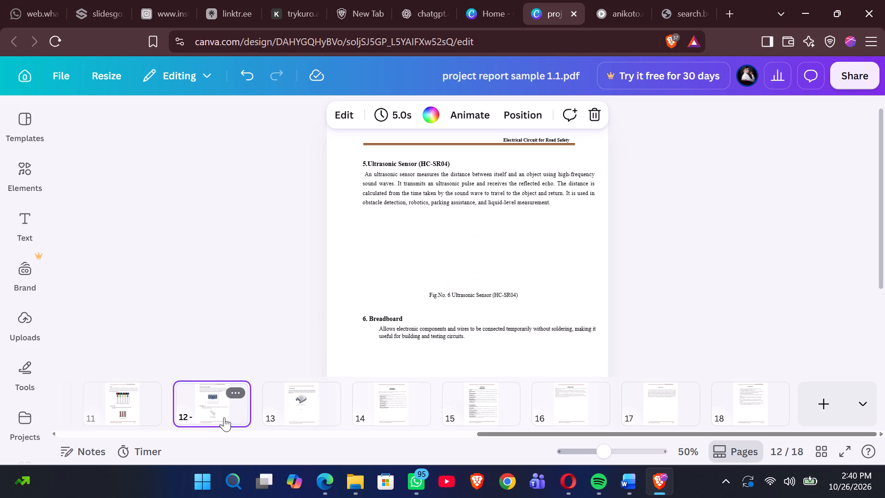
pyautogui.scroll(-3, 393, 322)
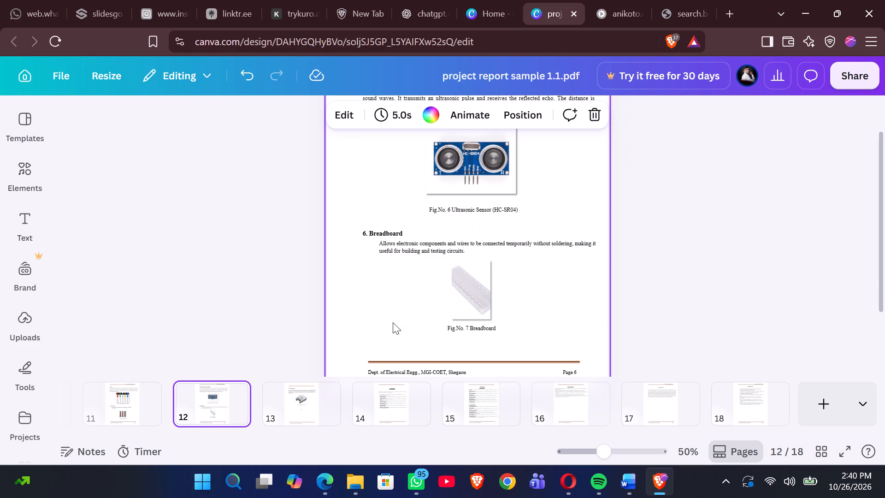
pyautogui.scroll(-1, 393, 322)
pyautogui.scroll(1, 476, 335)
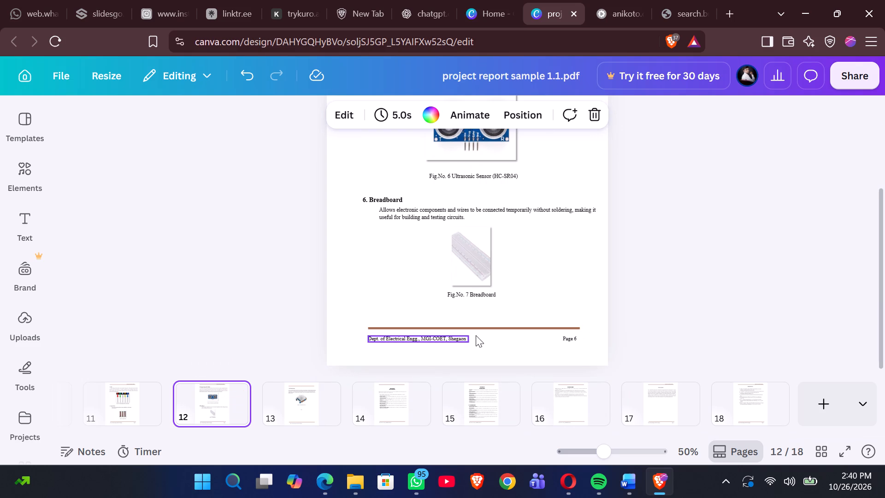
pyautogui.scroll(1, 476, 335)
pyautogui.click(555, 150)
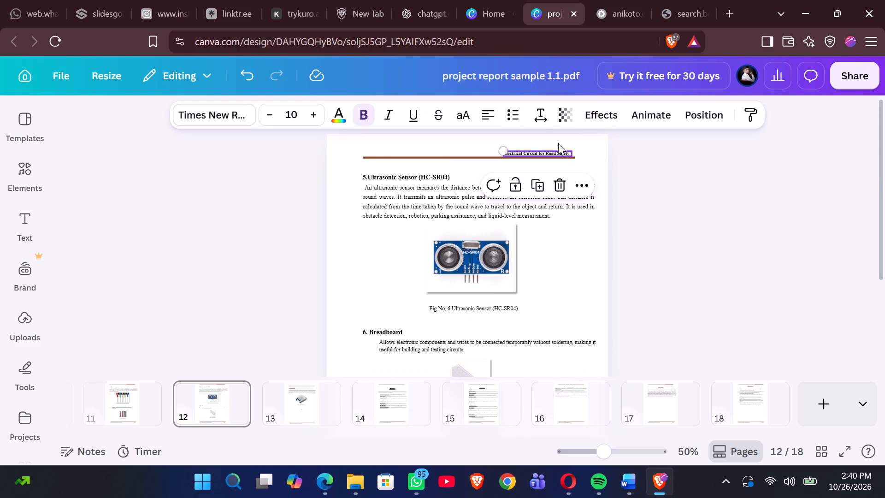
pyautogui.click(558, 183)
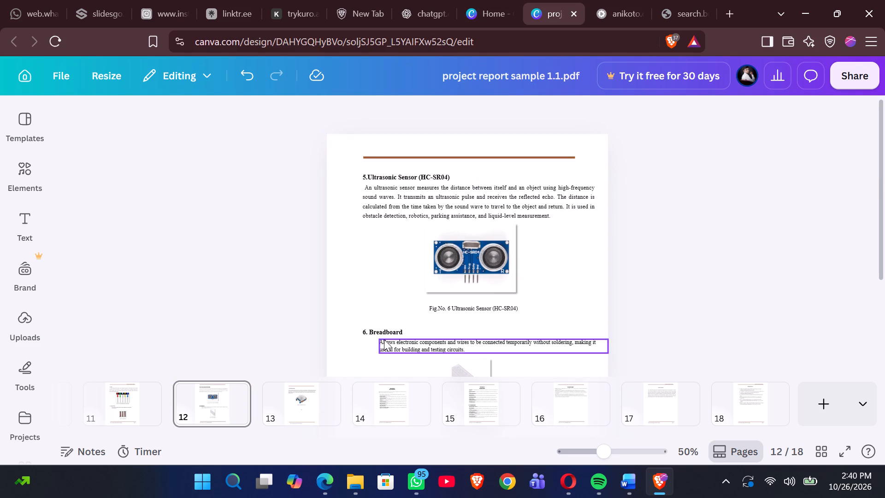
# Delete the "Electrical Circuit for Road Safety" header text from page 11, above the LED section.
pyautogui.hscroll(2, 260, 420)
pyautogui.click(236, 421)
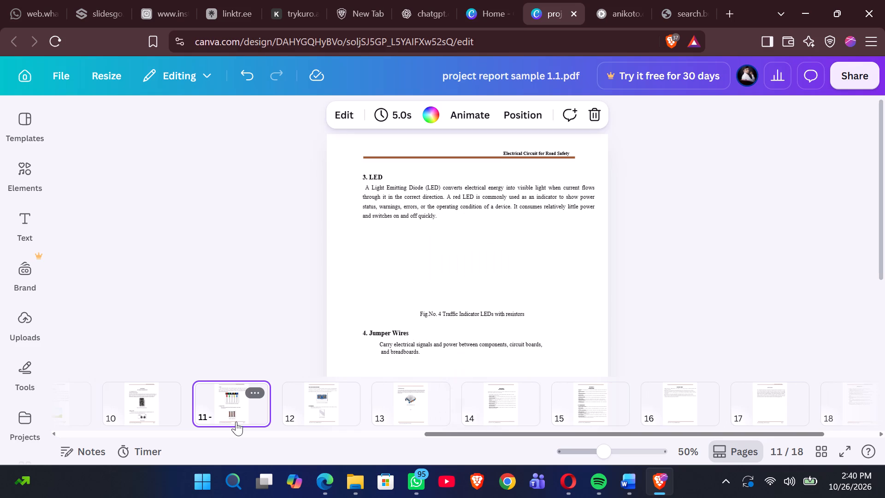
pyautogui.click(515, 153)
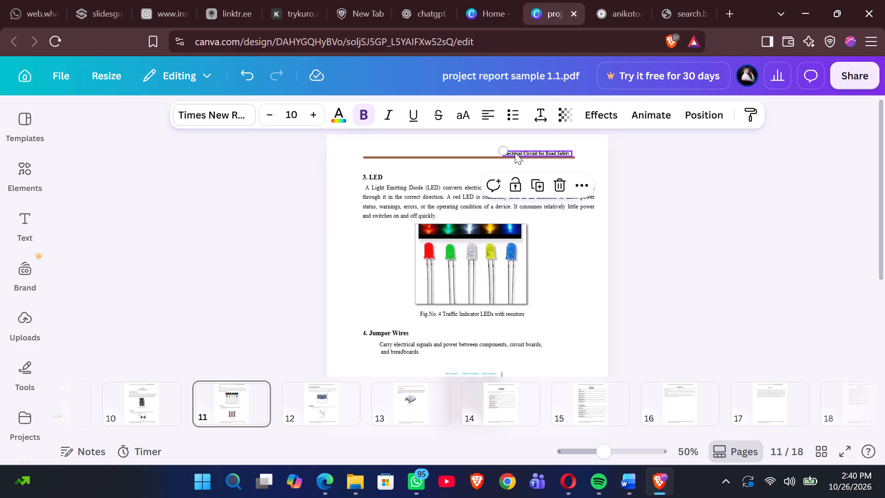
pyautogui.click(557, 183)
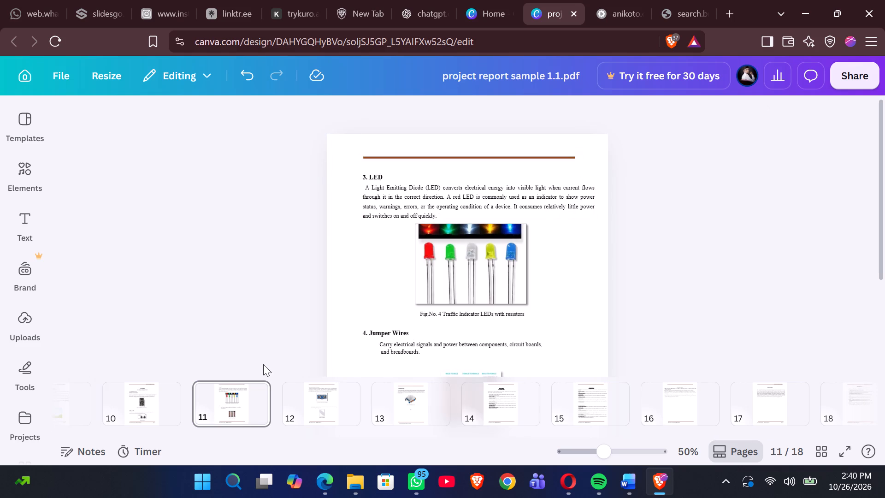
# Delete the "Electrical Circuit for Road Safety" header text from page 10, the MATERIAL REQUIREMENT chapter.
pyautogui.hscroll(2, 226, 397)
pyautogui.click(331, 378)
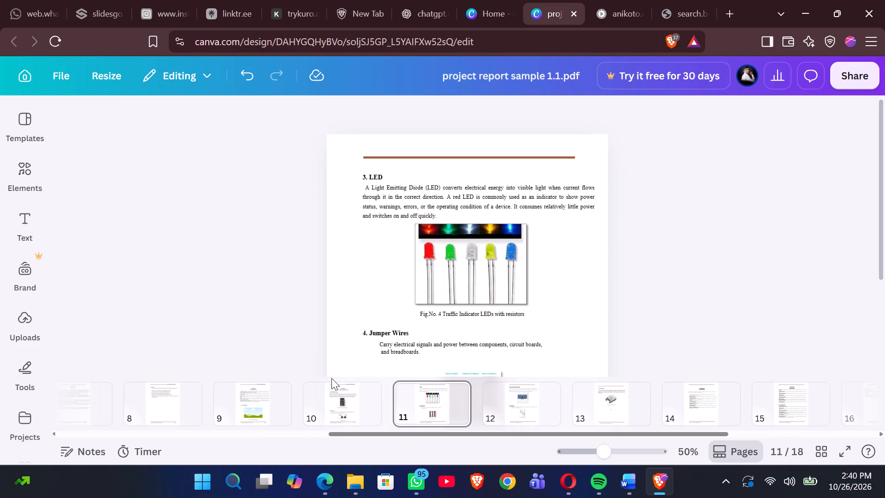
pyautogui.click(352, 396)
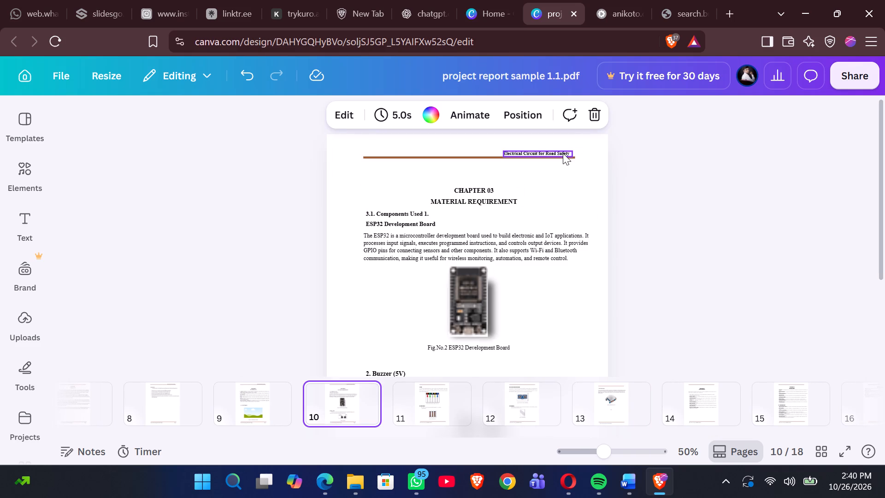
pyautogui.moveTo(563, 153); pyautogui.dragTo(562, 158)
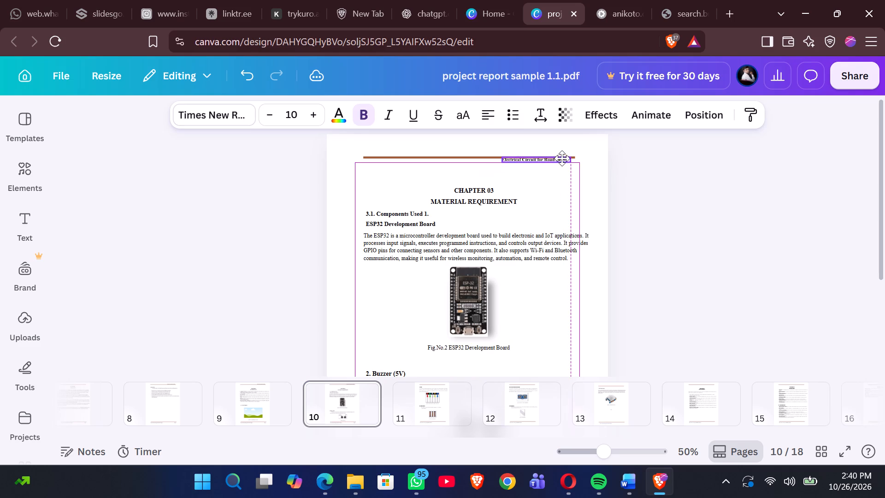
pyautogui.click(555, 200)
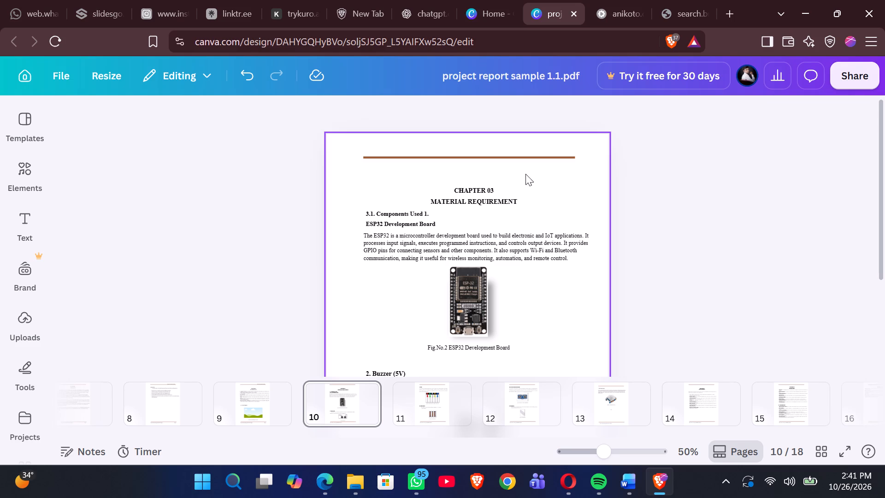
# Delete the "Electrical Circuit for Road Safety" header text from pages 9 and 8.
pyautogui.click(259, 419)
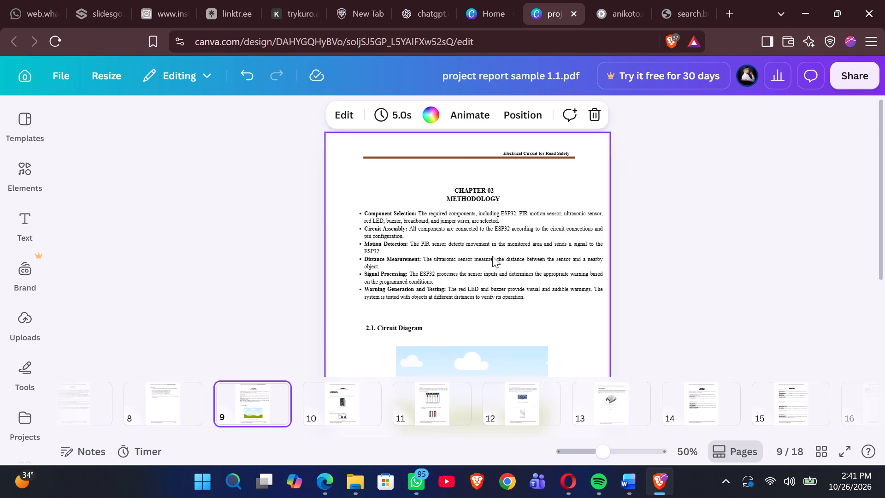
pyautogui.click(572, 150)
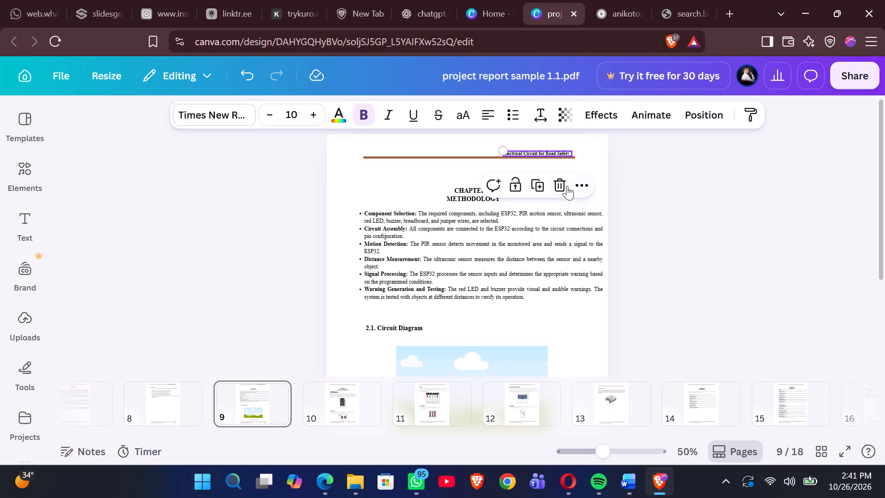
pyautogui.click(566, 186)
pyautogui.click(190, 405)
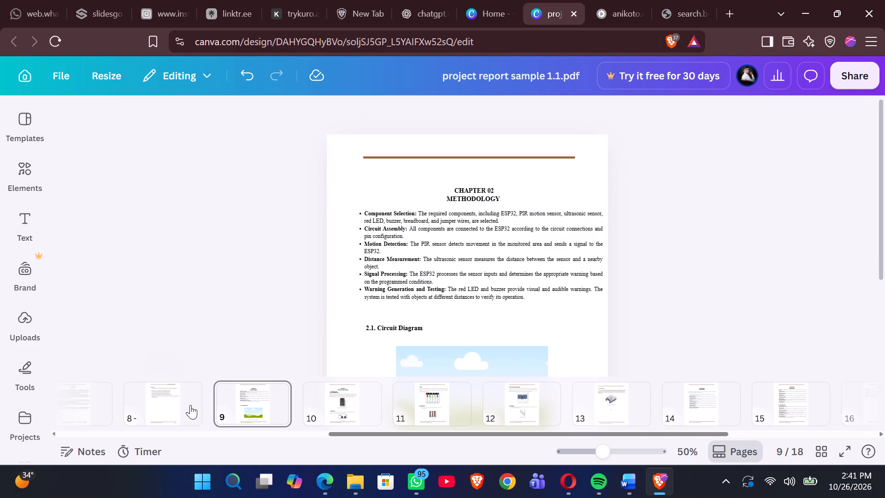
pyautogui.click(555, 153)
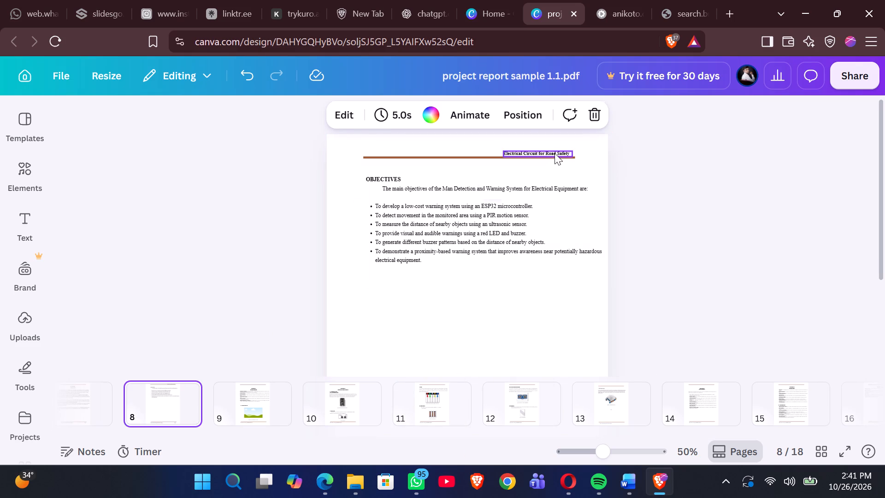
pyautogui.click(563, 185)
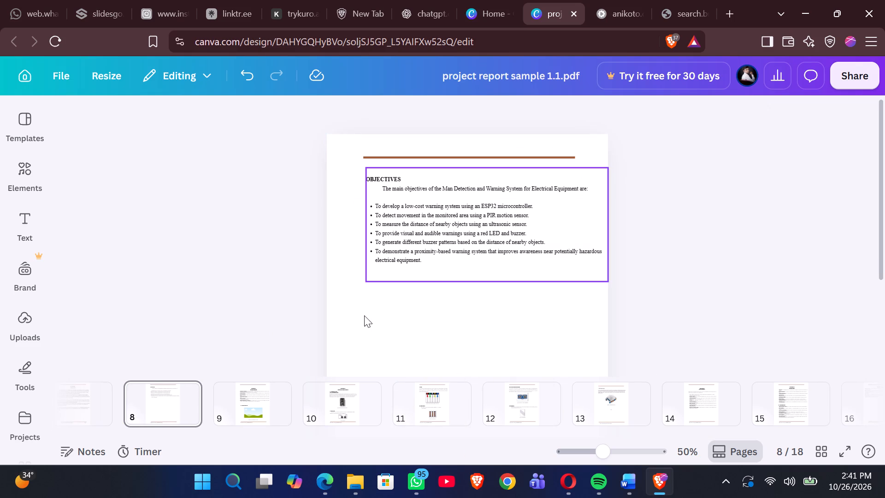
# Check page 7 with the Chapter 01 Introduction and page 6 with the Contents table for leftover header text.
pyautogui.hscroll(2, 171, 398)
pyautogui.click(234, 421)
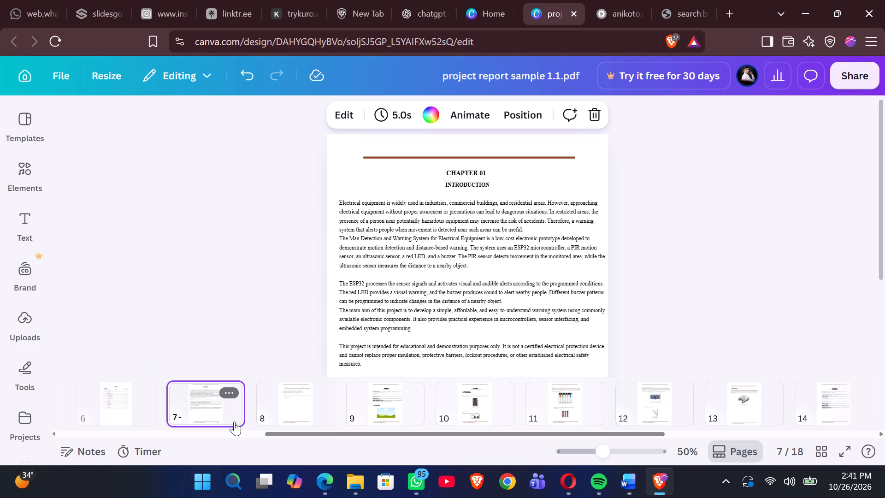
pyautogui.hscroll(1, 219, 391)
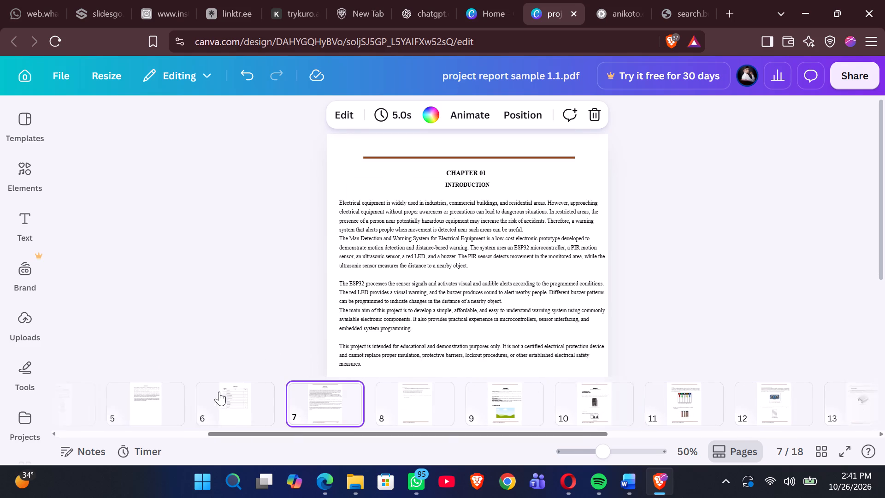
pyautogui.hscroll(1, 219, 391)
pyautogui.click(272, 406)
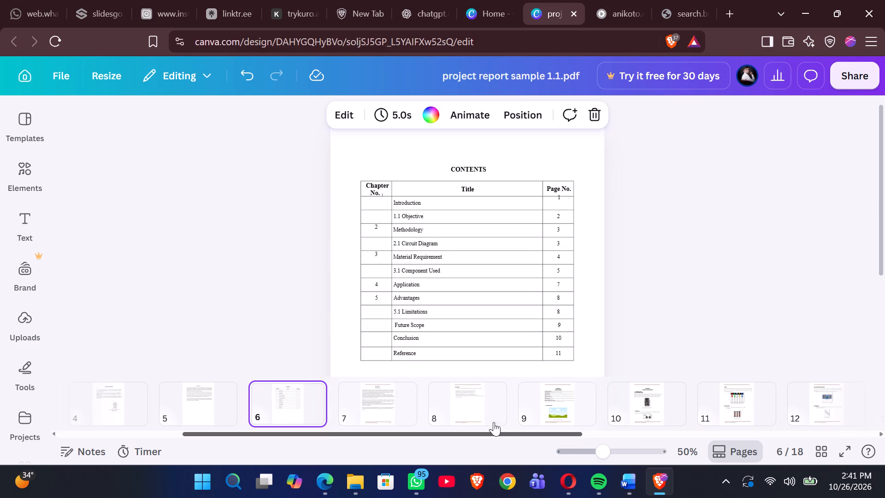
pyautogui.hscroll(-6, 548, 398)
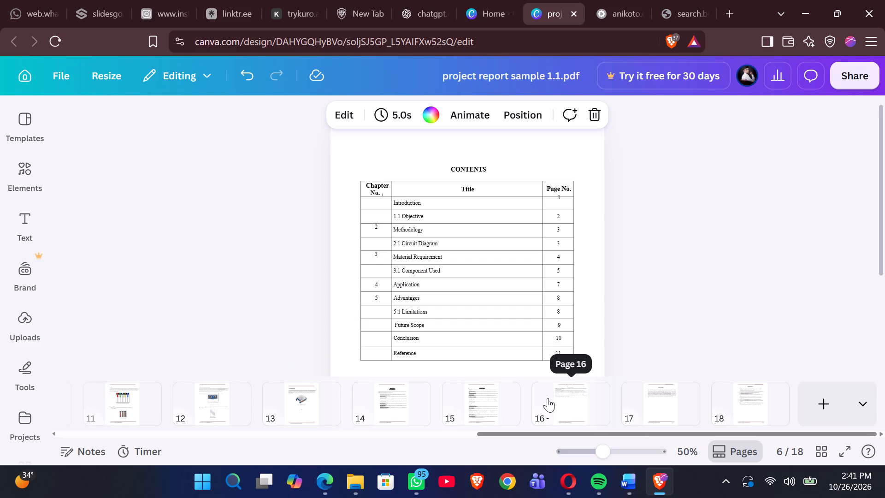
pyautogui.click(578, 410)
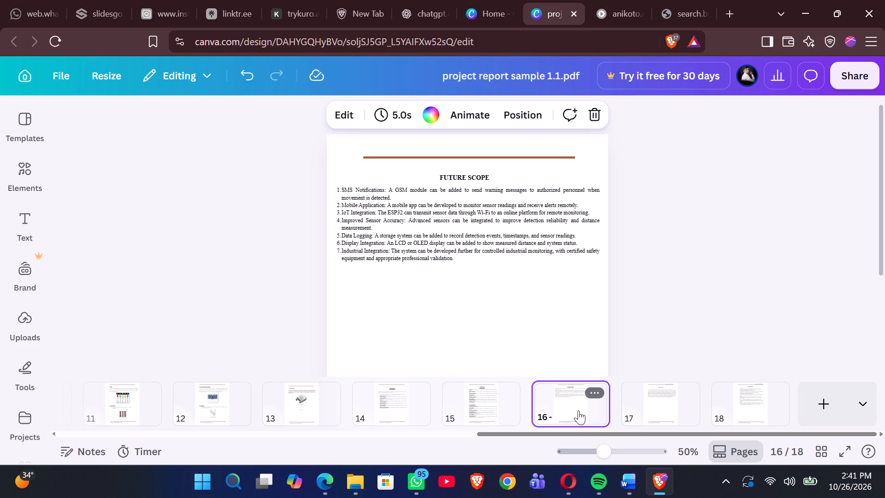
pyautogui.scroll(-2, 597, 373)
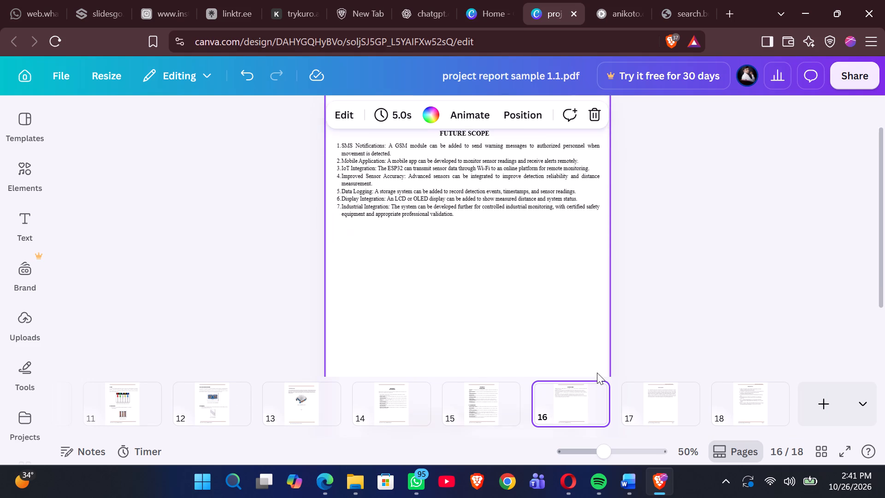
pyautogui.scroll(-1, 597, 373)
pyautogui.hscroll(1, 460, 428)
pyautogui.hscroll(-3, 460, 428)
pyautogui.click(708, 404)
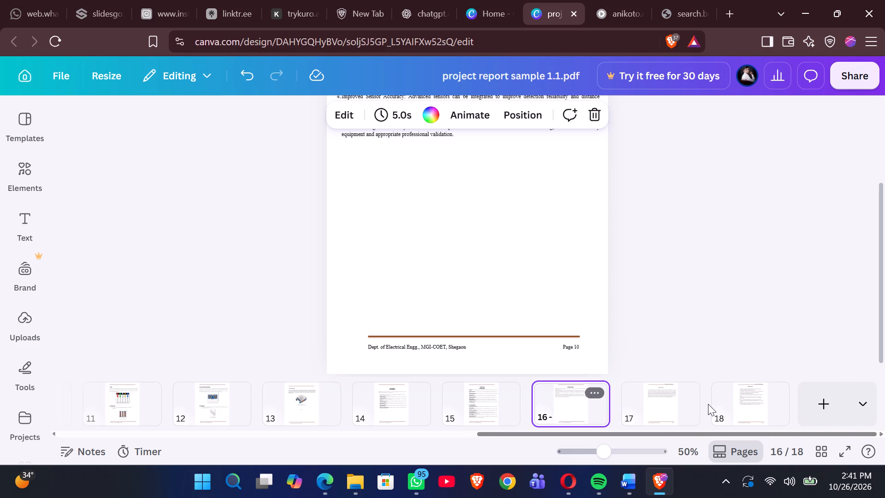
pyautogui.click(679, 408)
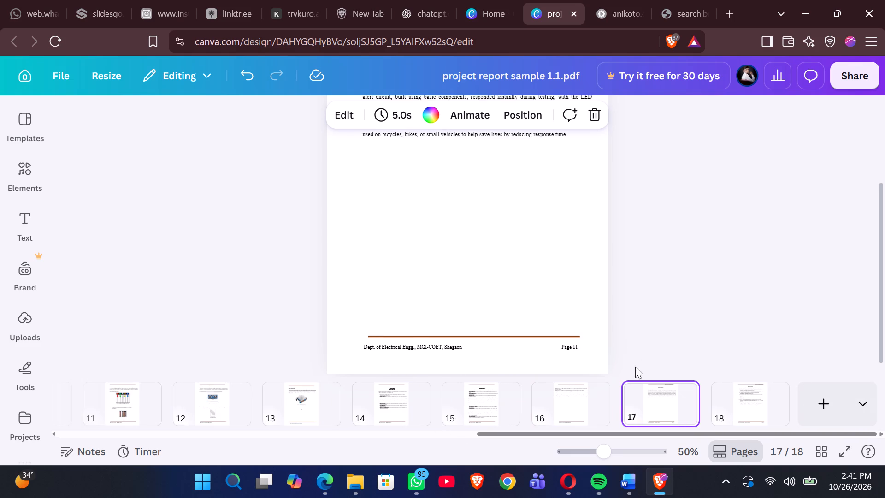
pyautogui.click(619, 338)
pyautogui.click(581, 410)
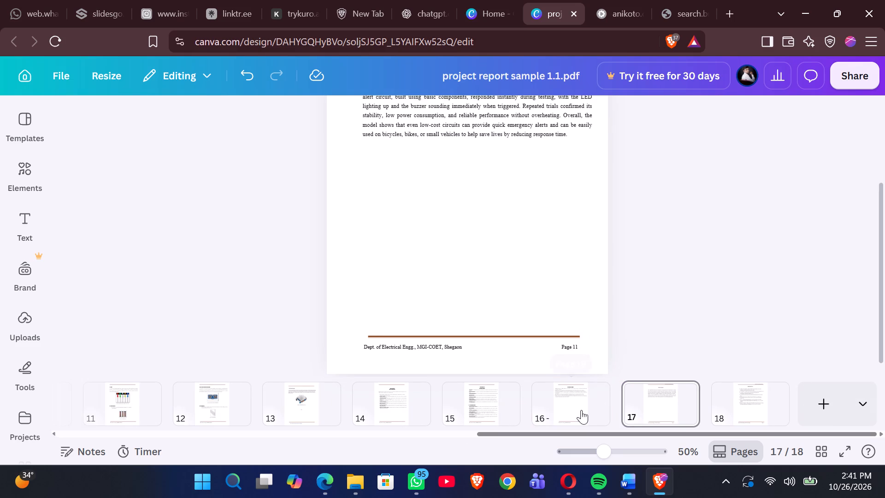
pyautogui.scroll(2, 561, 261)
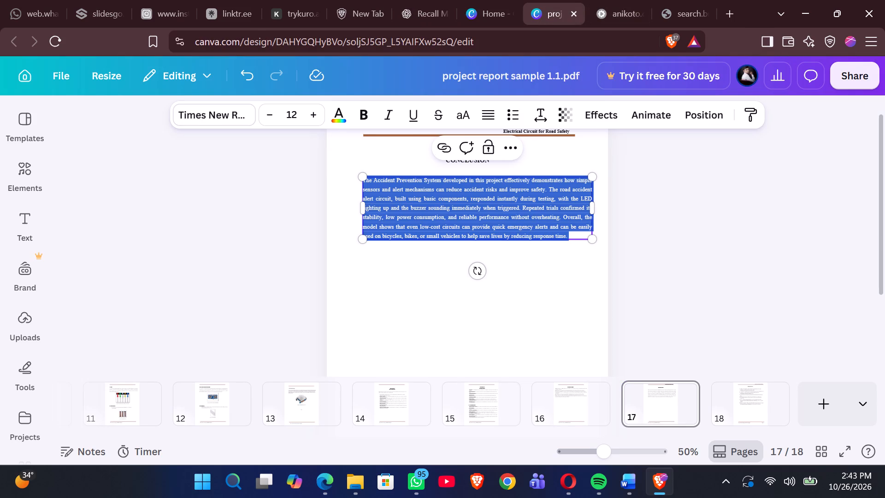
pyautogui.hotkey('ctrl', 'v')
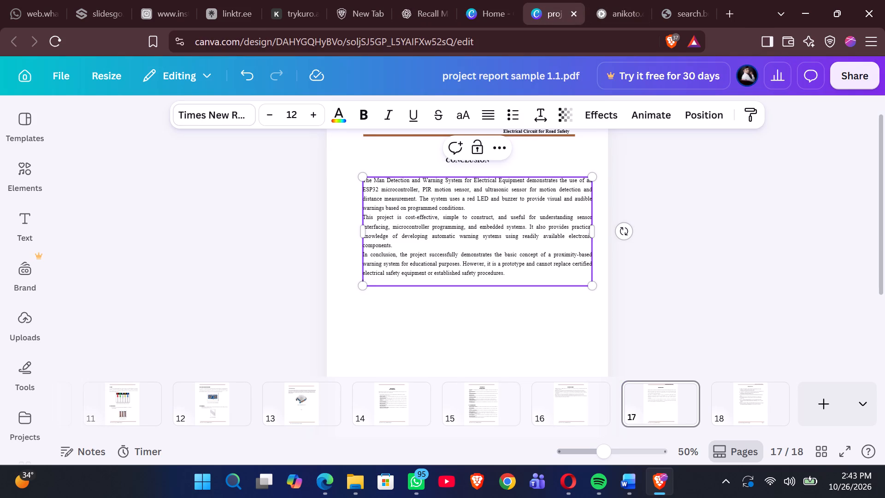
pyautogui.click(488, 304)
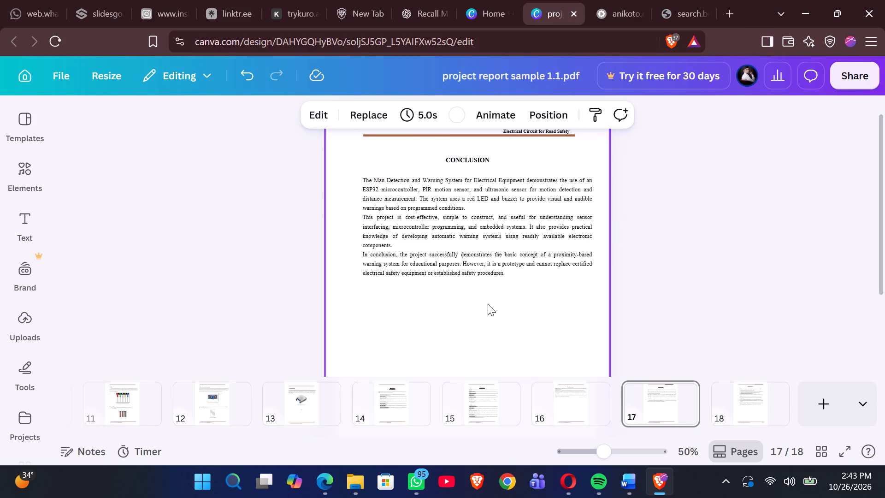
# Narrow the Future Scope list's text box on page 16 to about the width of the Conclusion text box.
pyautogui.click(551, 396)
pyautogui.click(504, 403)
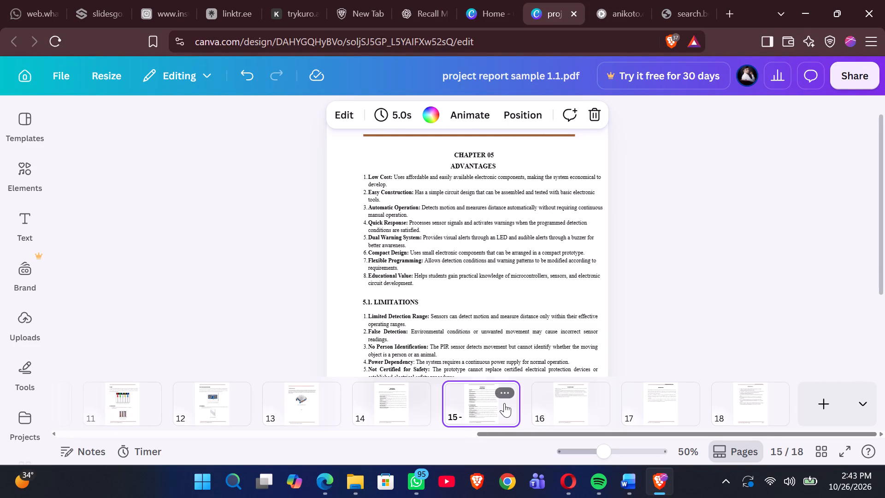
pyautogui.click(414, 402)
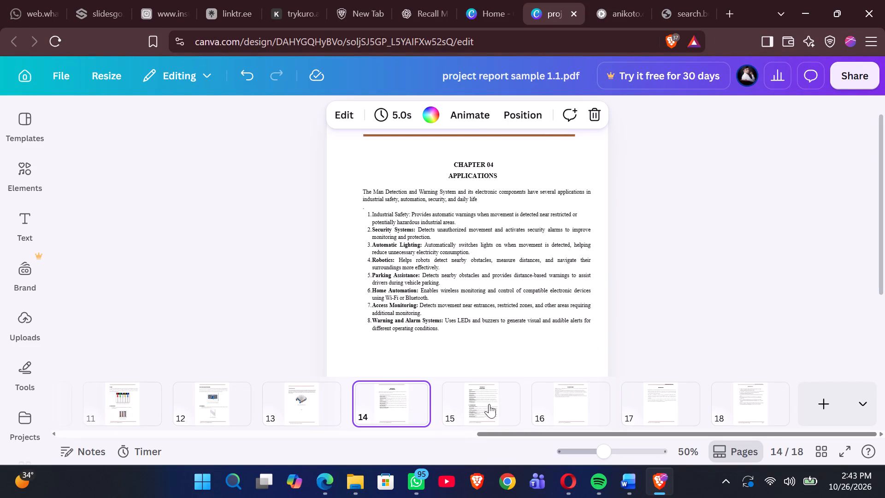
pyautogui.click(497, 406)
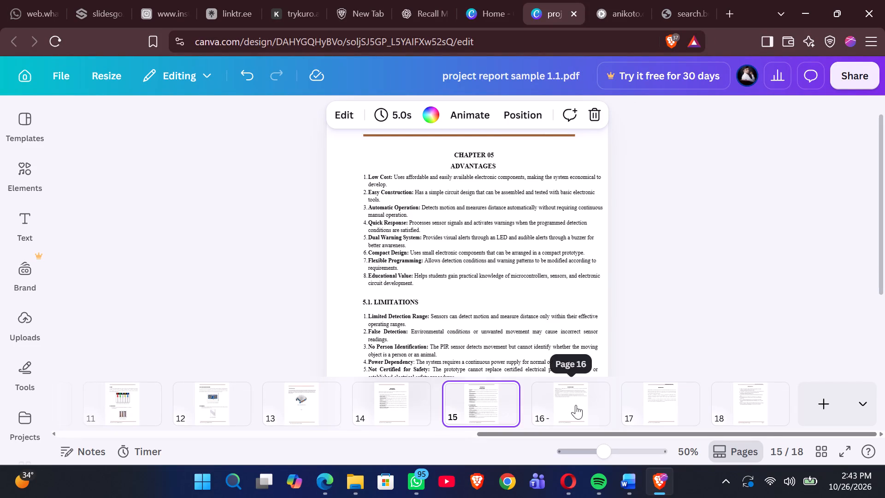
pyautogui.click(576, 405)
pyautogui.click(454, 229)
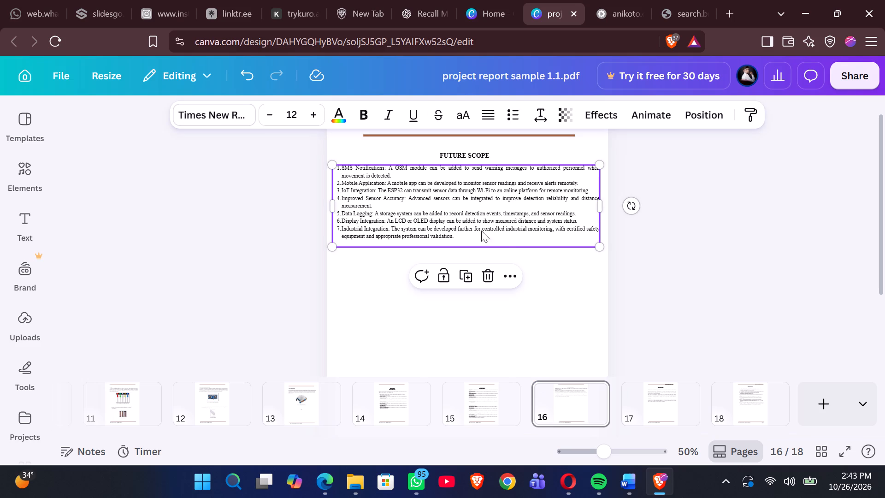
pyautogui.moveTo(603, 206); pyautogui.dragTo(565, 199)
pyautogui.click(489, 224)
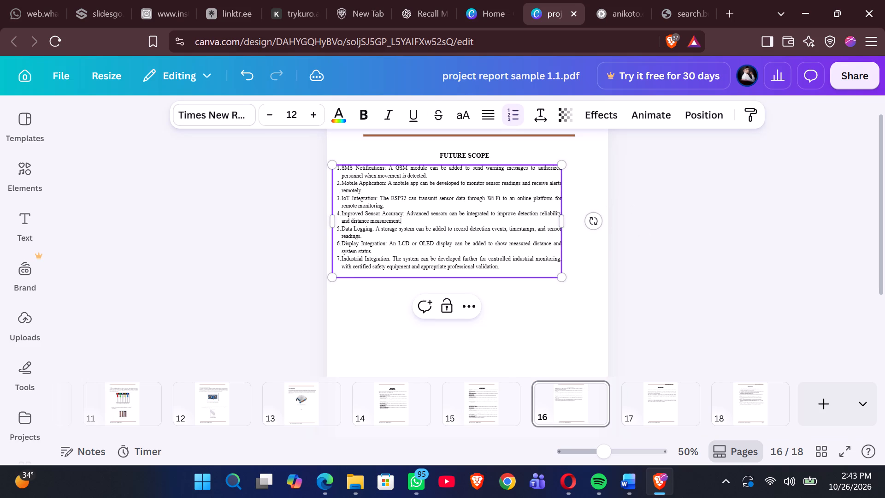
pyautogui.moveTo(558, 269); pyautogui.dragTo(534, 263)
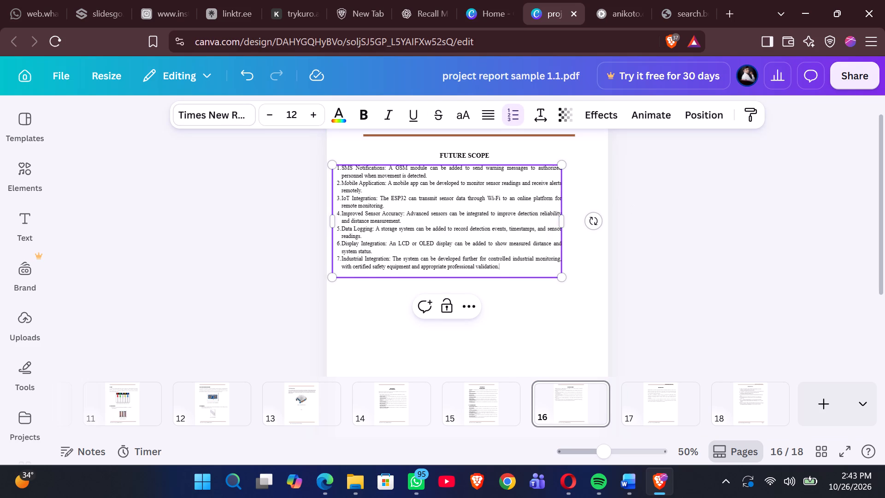
pyautogui.moveTo(534, 263); pyautogui.dragTo(533, 262)
pyautogui.click(533, 262)
pyautogui.click(534, 304)
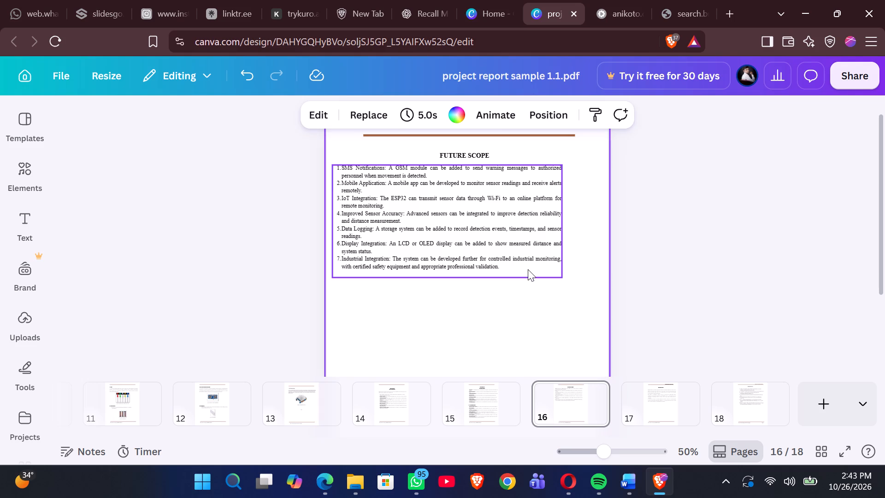
# Move the Future Scope list toward the page's right margin, close below its heading, checking its placement against page 15.
pyautogui.click(527, 268)
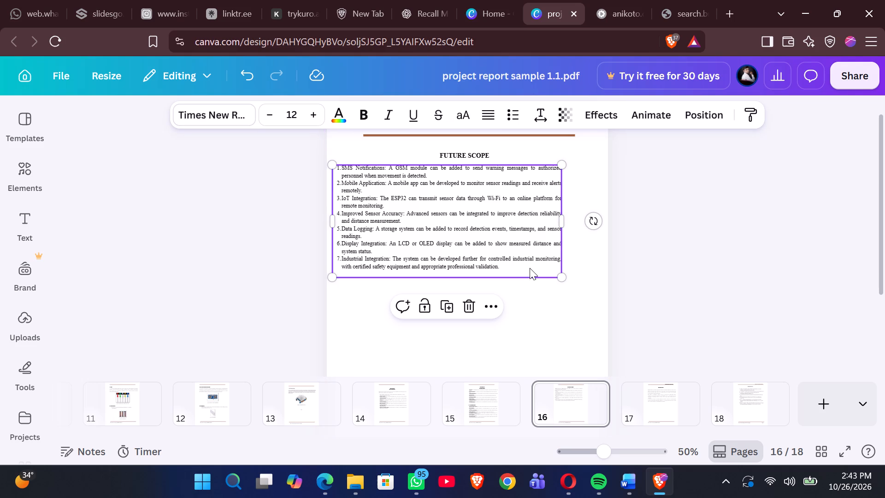
pyautogui.moveTo(530, 266); pyautogui.dragTo(549, 271)
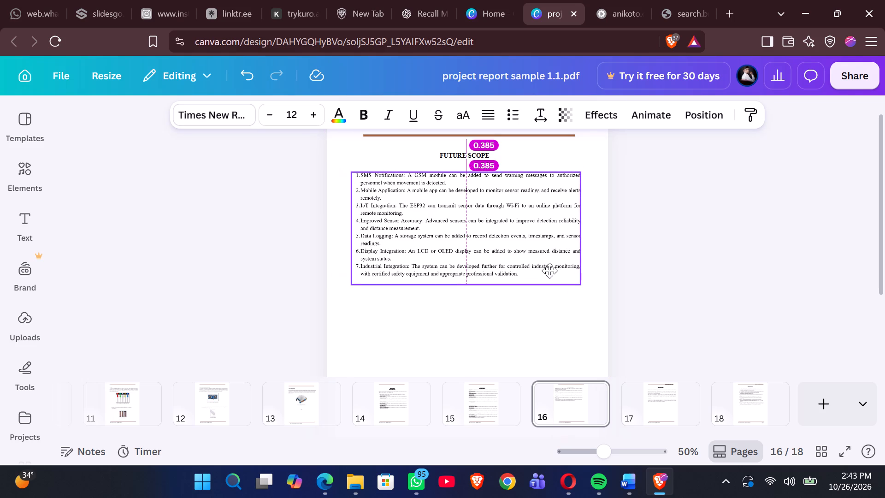
pyautogui.moveTo(549, 271); pyautogui.dragTo(556, 270)
pyautogui.click(479, 415)
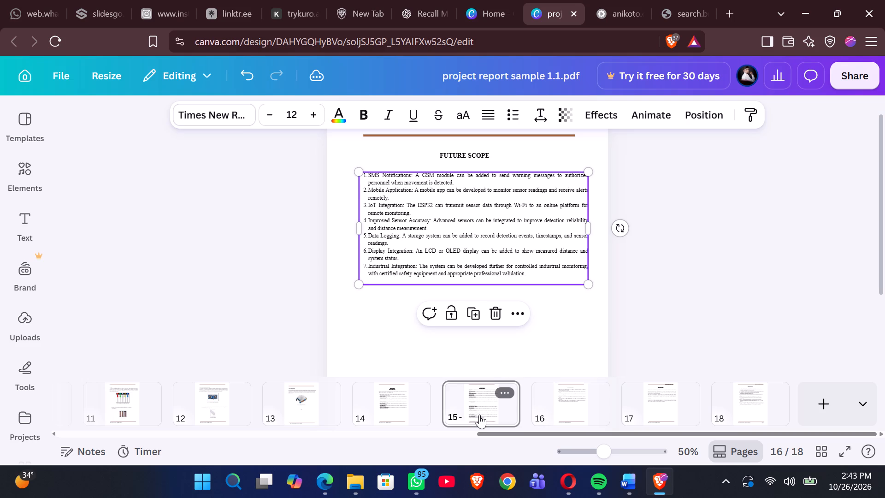
pyautogui.click(539, 397)
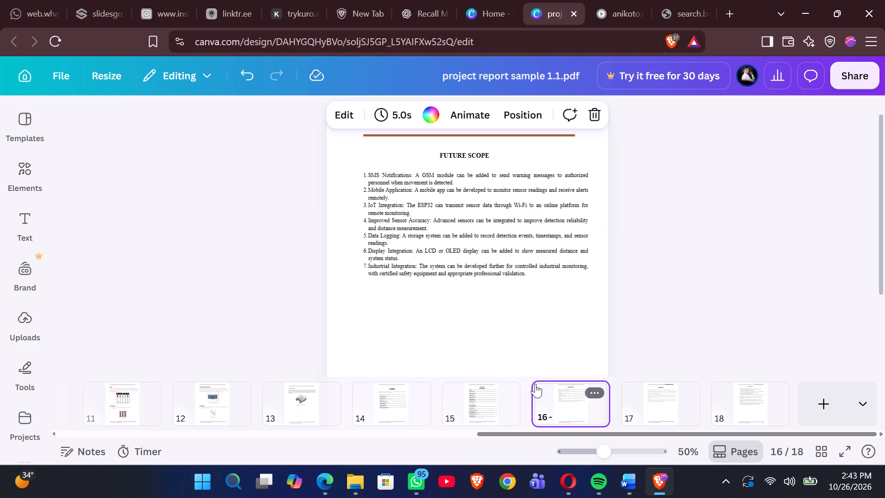
pyautogui.moveTo(519, 249); pyautogui.dragTo(530, 243)
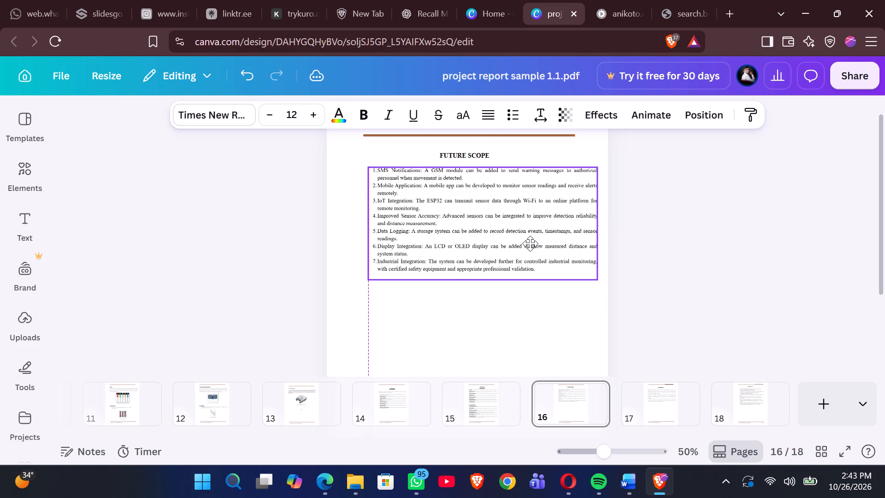
pyautogui.moveTo(530, 243); pyautogui.dragTo(529, 242)
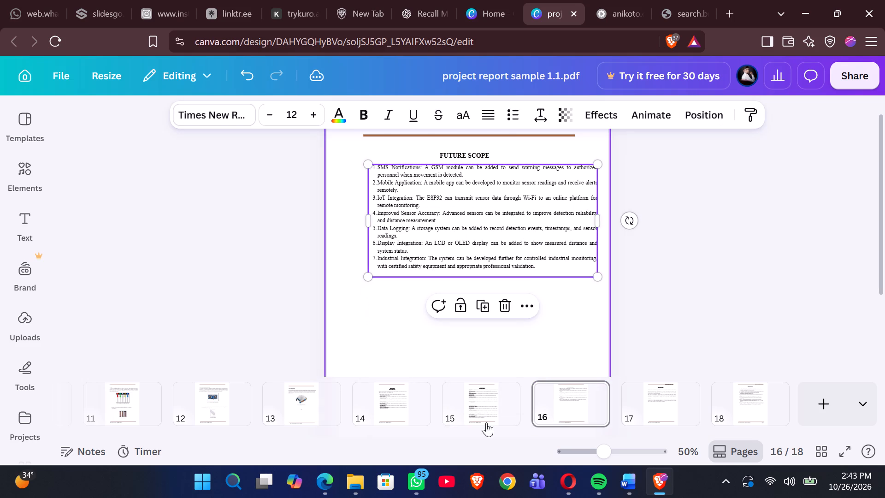
pyautogui.click(488, 415)
pyautogui.click(547, 408)
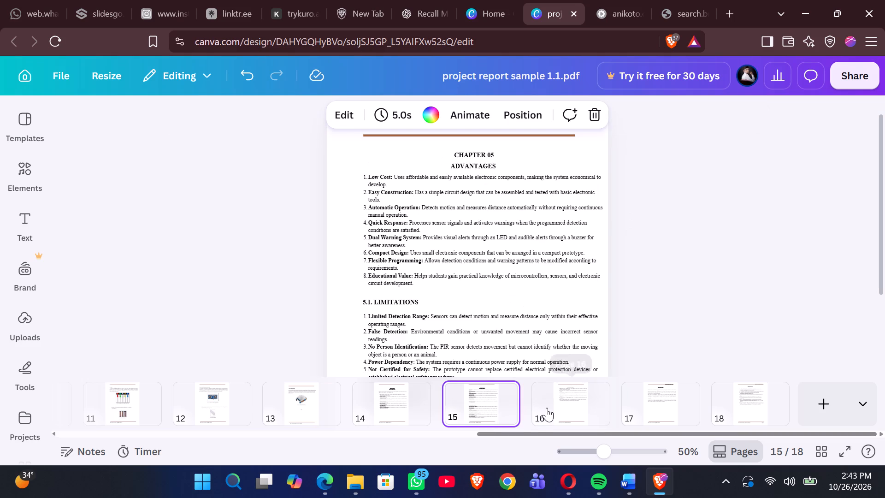
pyautogui.doubleClick(447, 238)
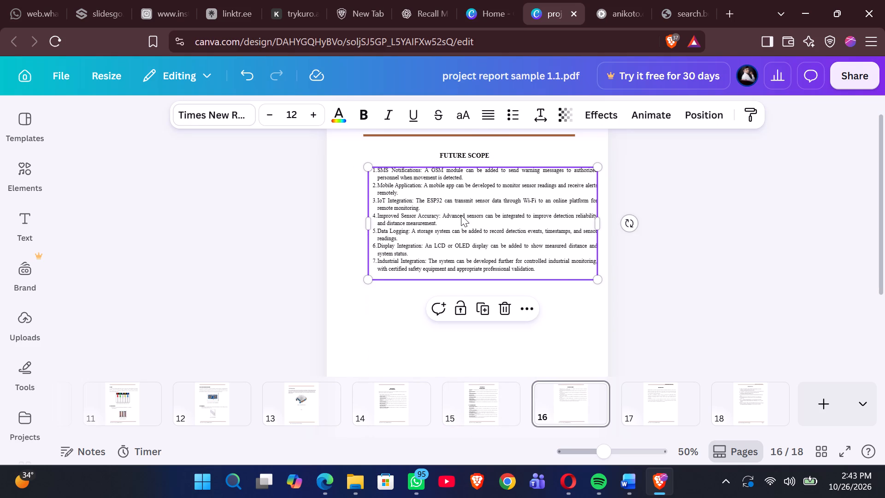
pyautogui.click(552, 345)
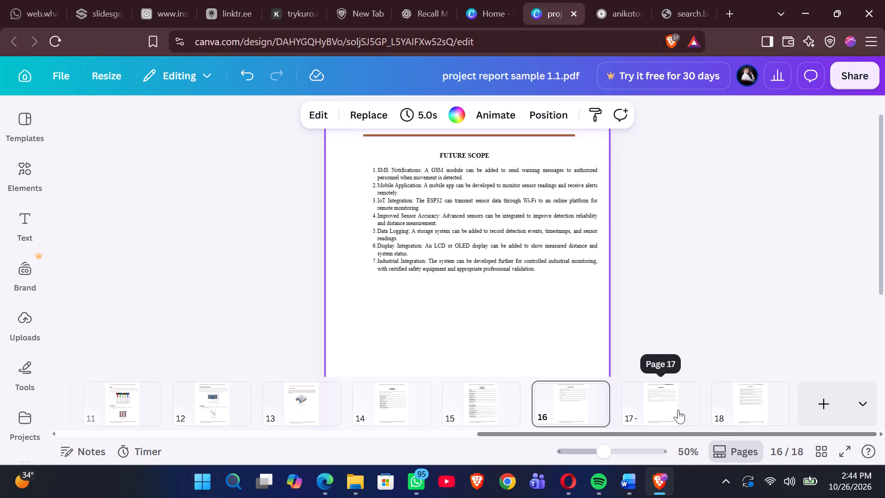
# Change the Conclusion body text on page 17 from justified to left-aligned.
pyautogui.click(678, 409)
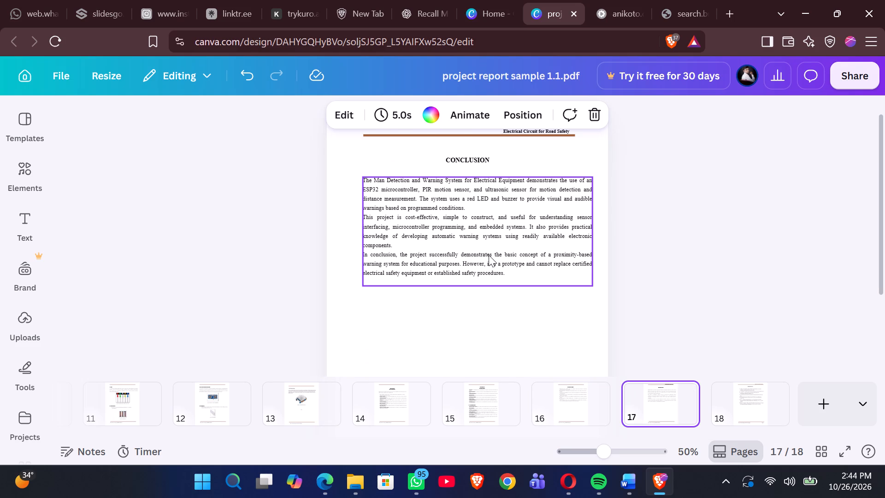
pyautogui.click(489, 255)
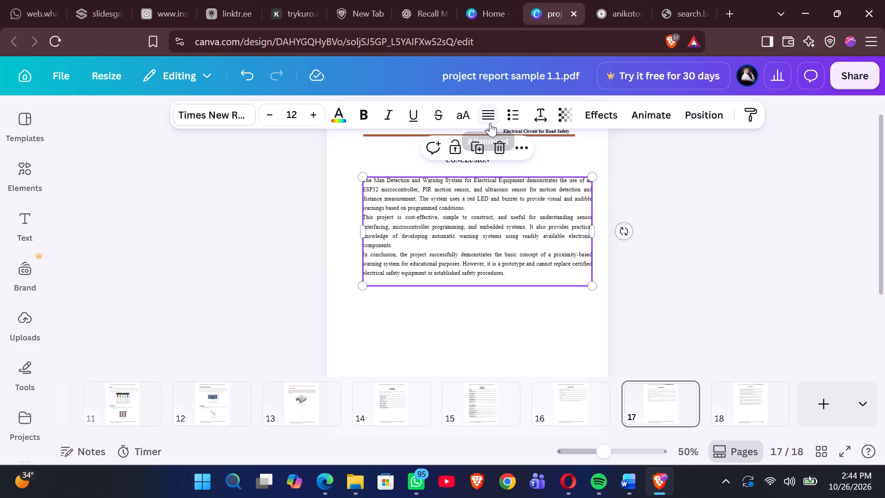
pyautogui.click(490, 122)
pyautogui.click(490, 122)
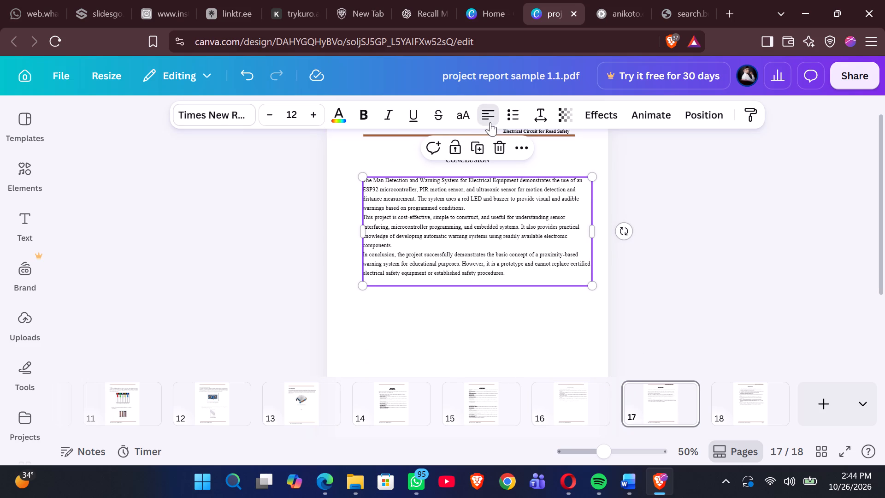
pyautogui.click(490, 122)
pyautogui.click(490, 122)
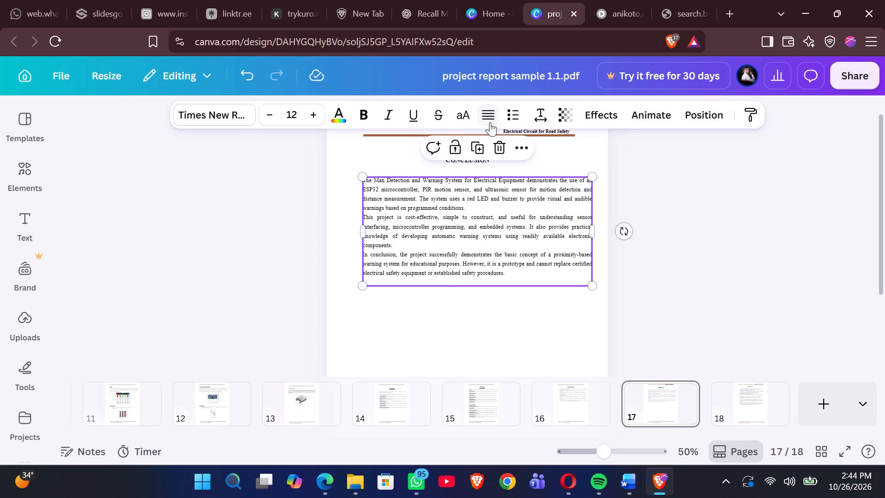
pyautogui.click(490, 122)
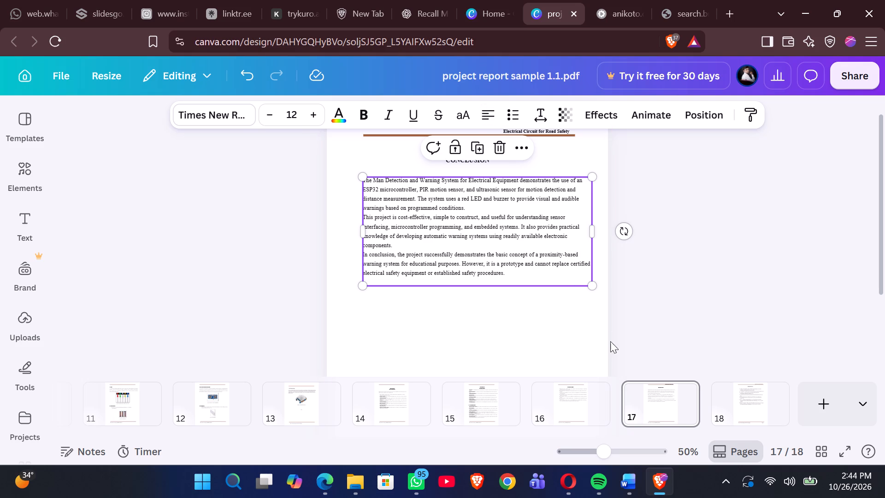
# Left-align the Future Scope list on page 16.
pyautogui.click(578, 398)
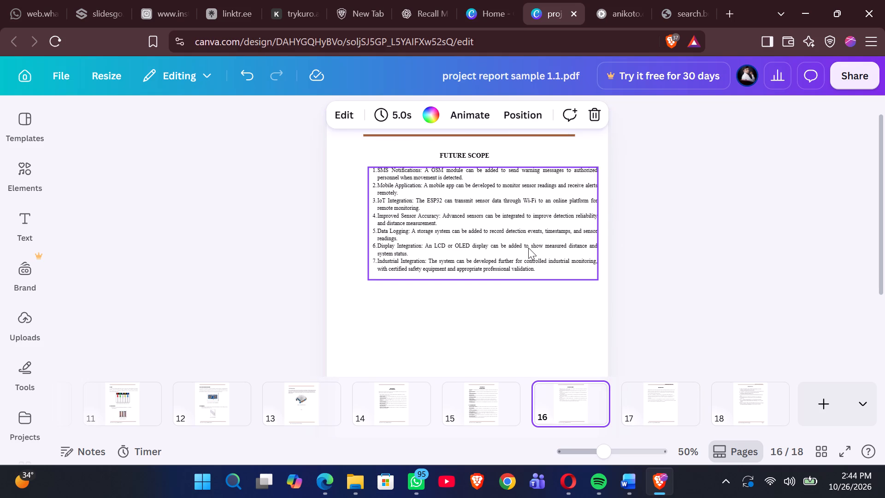
pyautogui.click(528, 248)
pyautogui.click(485, 119)
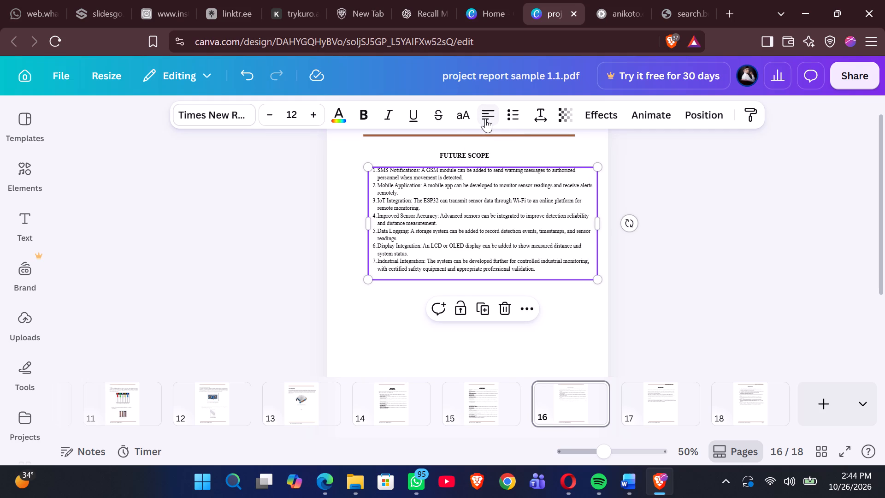
# Nudge the Conclusion body text on page 17 slightly up toward its heading and toward the page's left margin, comparing it with page 16.
pyautogui.click(668, 408)
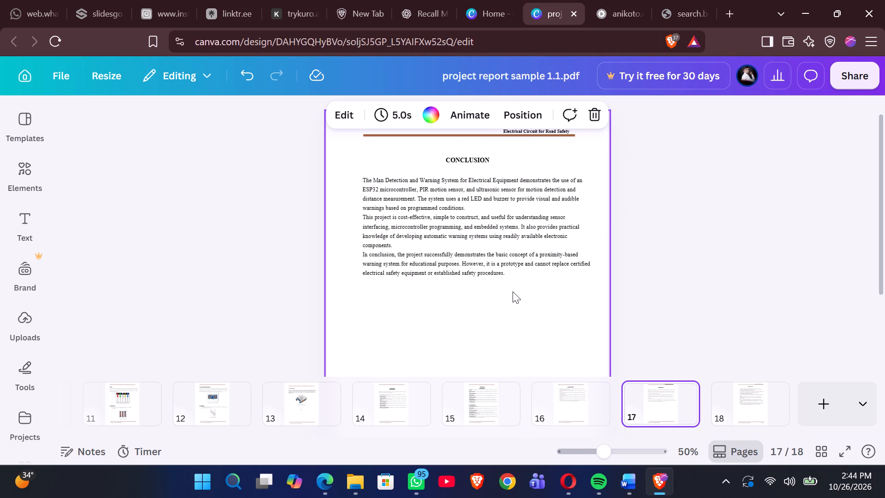
pyautogui.moveTo(513, 291); pyautogui.dragTo(507, 267)
pyautogui.click(507, 267)
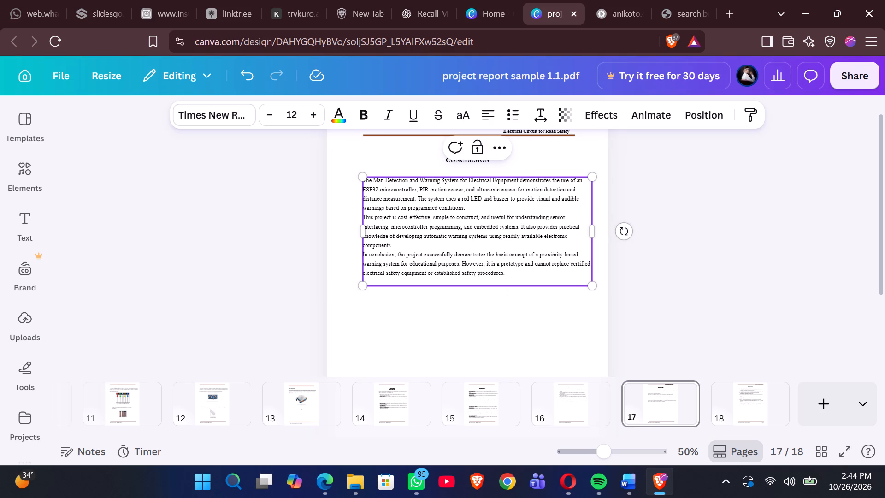
pyautogui.click(500, 337)
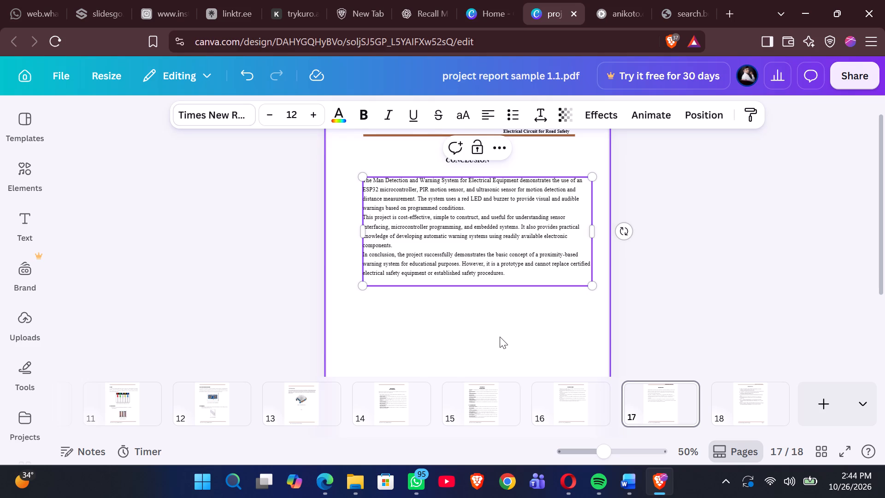
pyautogui.click(522, 273)
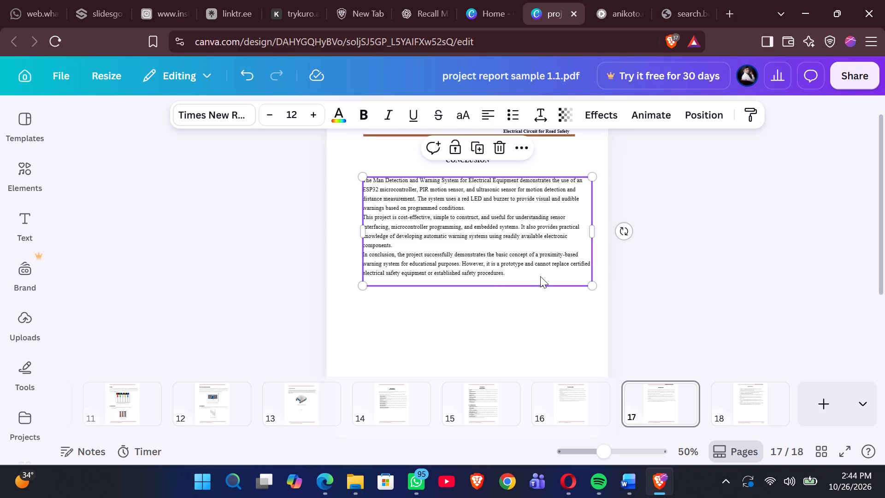
pyautogui.moveTo(540, 276); pyautogui.dragTo(539, 273)
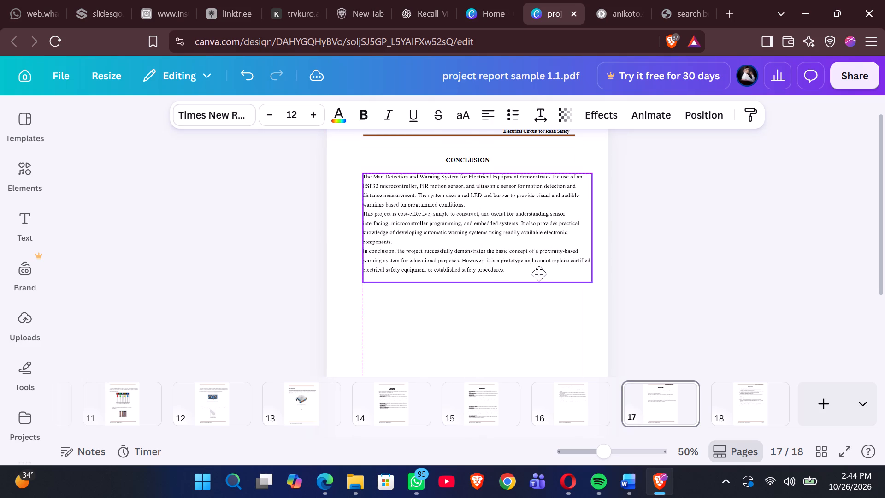
pyautogui.moveTo(539, 273); pyautogui.dragTo(538, 272)
pyautogui.click(505, 404)
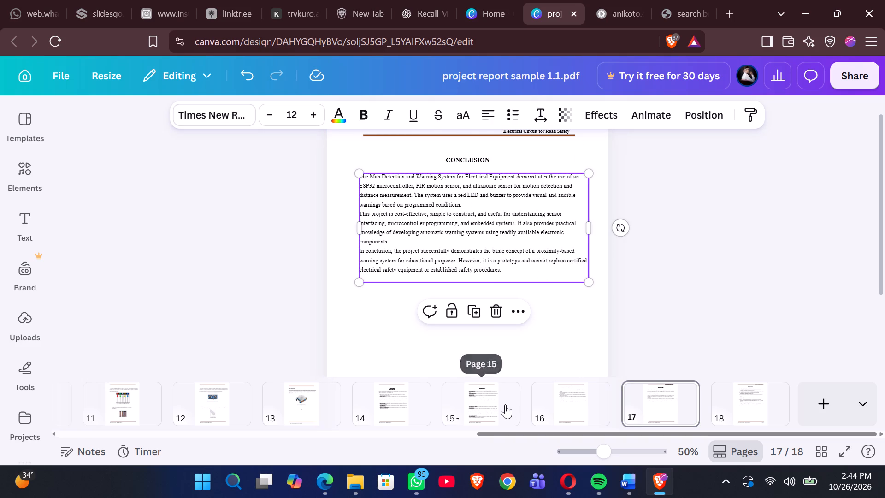
pyautogui.click(576, 404)
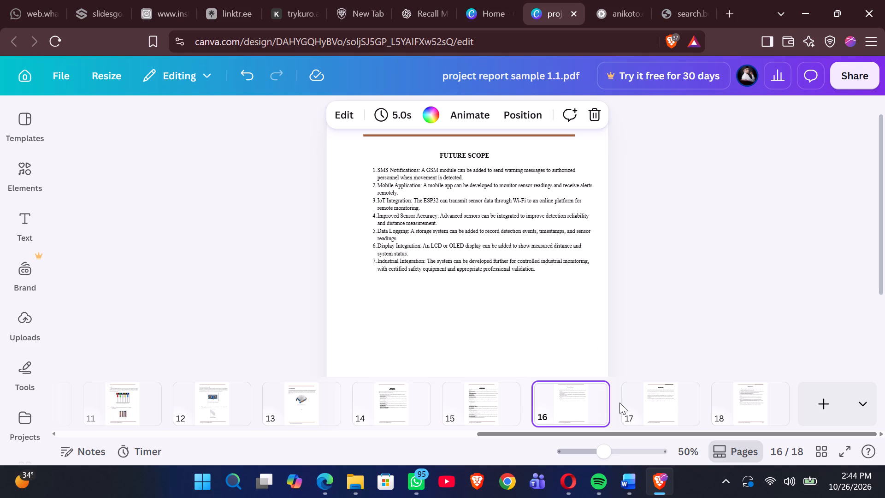
pyautogui.click(648, 399)
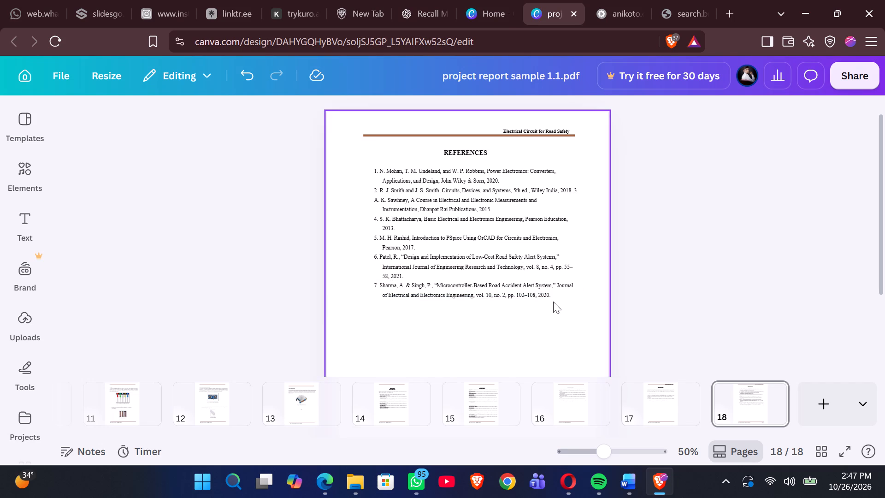
pyautogui.click(552, 300)
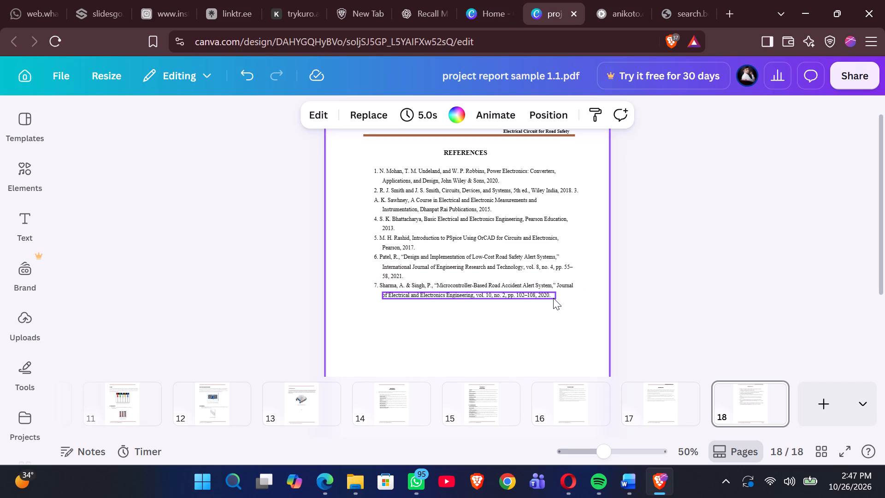
pyautogui.click(553, 293)
pyautogui.click(551, 317)
pyautogui.moveTo(551, 317); pyautogui.dragTo(439, 169)
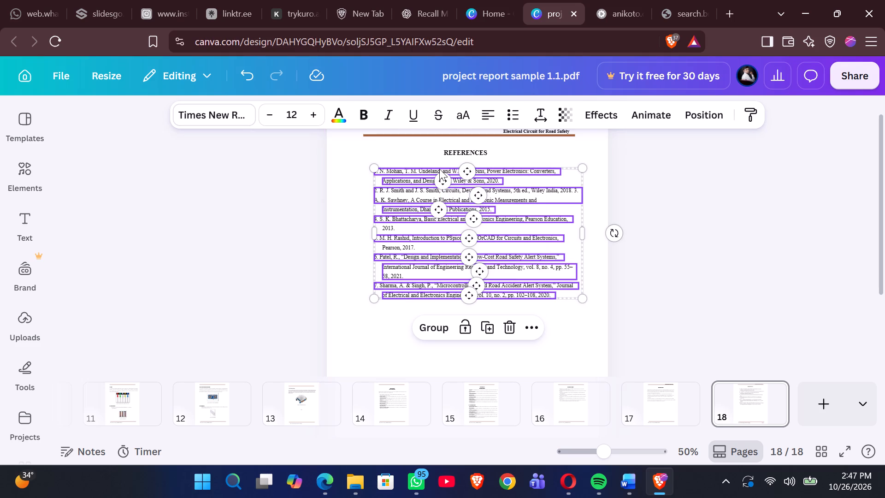
pyautogui.press('Delete')
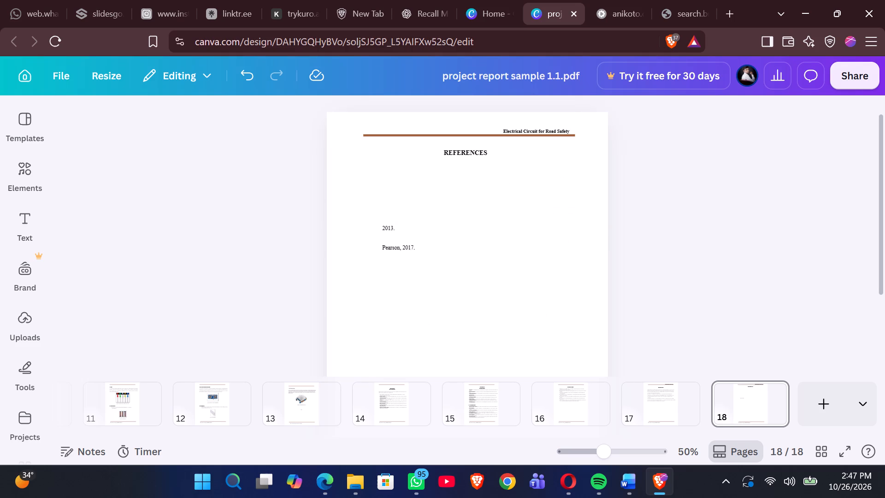
pyautogui.moveTo(460, 290); pyautogui.dragTo(392, 205)
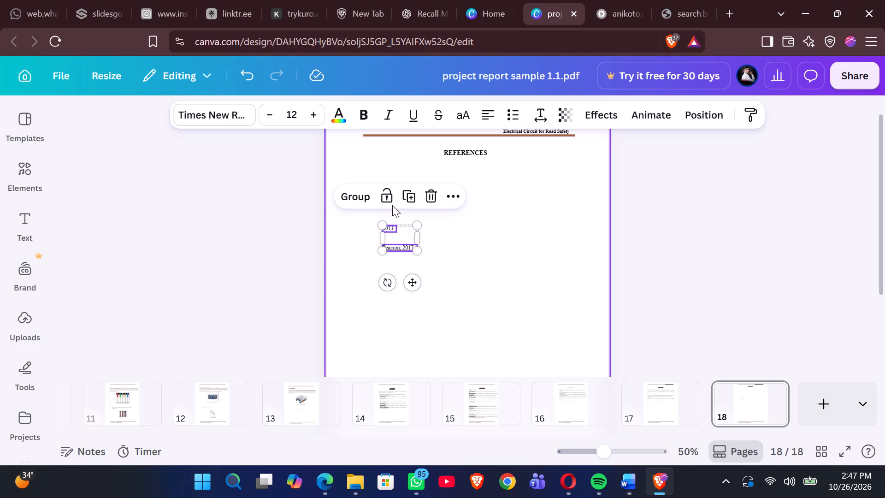
pyautogui.press('Delete')
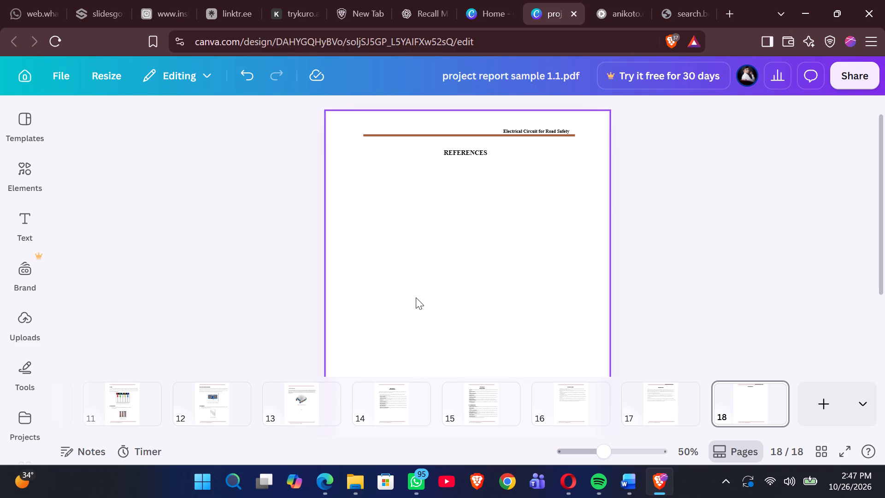
# Add a text box on page 18 and paste the revised reference entries into it.
pyautogui.click(419, 297)
pyautogui.click(35, 220)
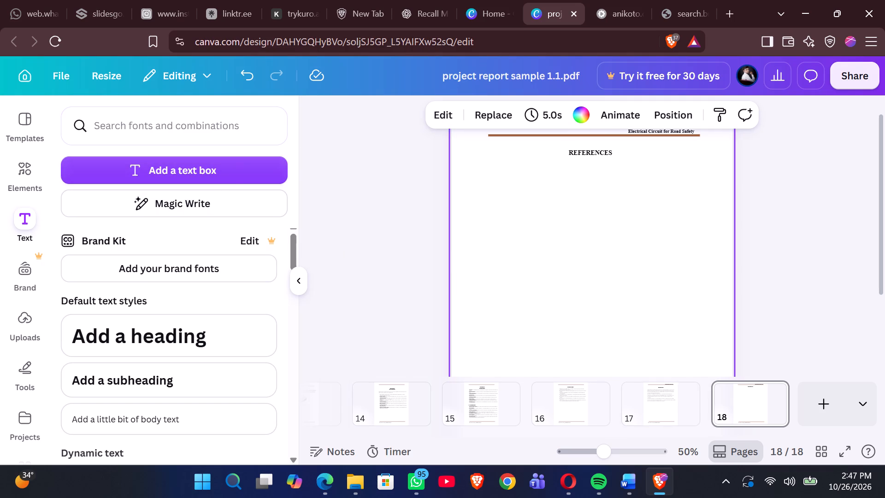
pyautogui.click(227, 178)
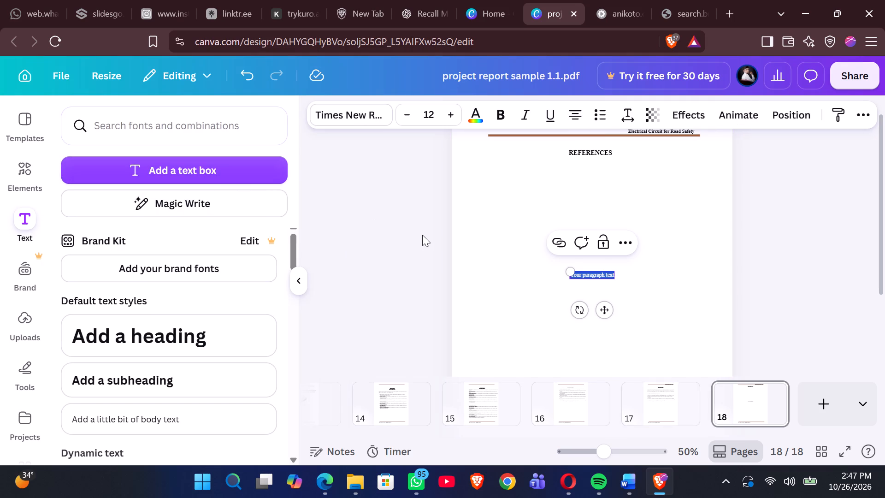
pyautogui.hotkey('ctrl', 'v')
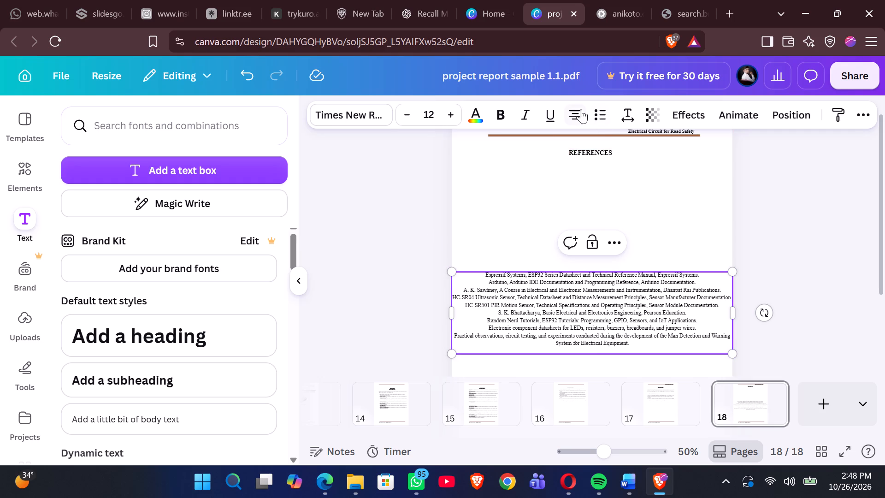
# Left-align the pasted reference text on page 18.
pyautogui.click(578, 112)
pyautogui.click(578, 112)
pyautogui.click(694, 246)
pyautogui.click(652, 308)
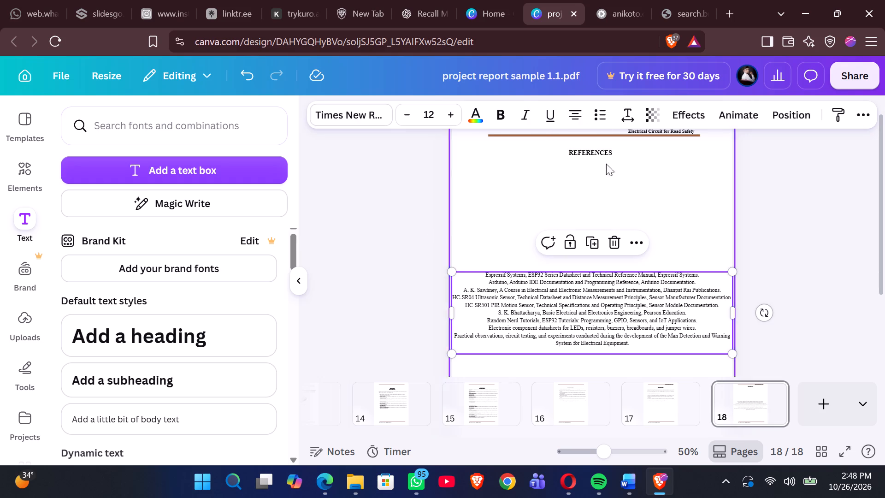
pyautogui.click(566, 115)
pyautogui.click(566, 115)
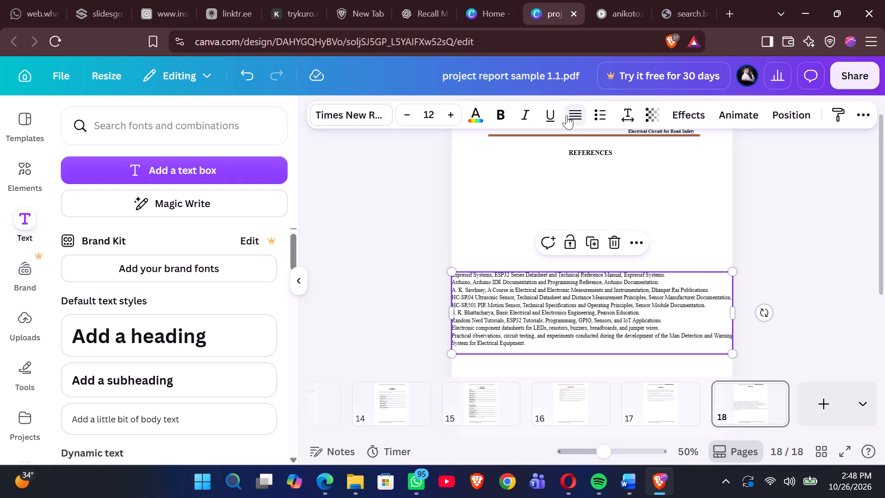
pyautogui.click(566, 115)
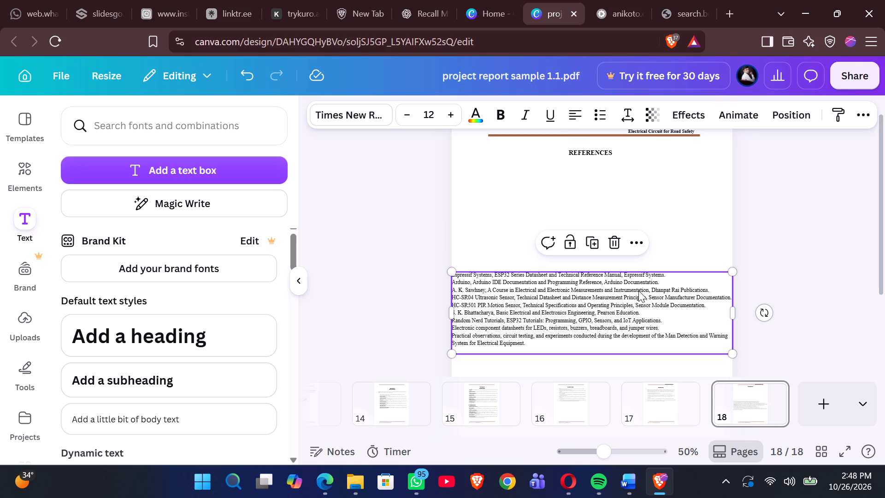
pyautogui.click(638, 290)
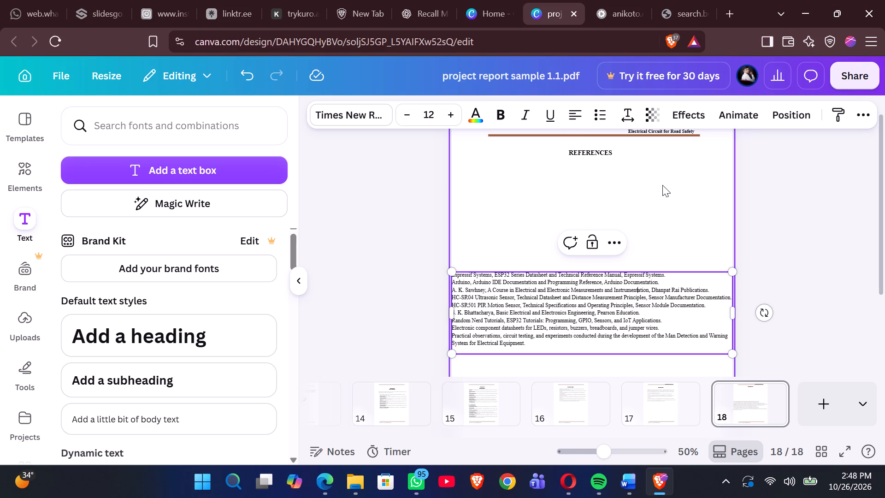
pyautogui.click(662, 185)
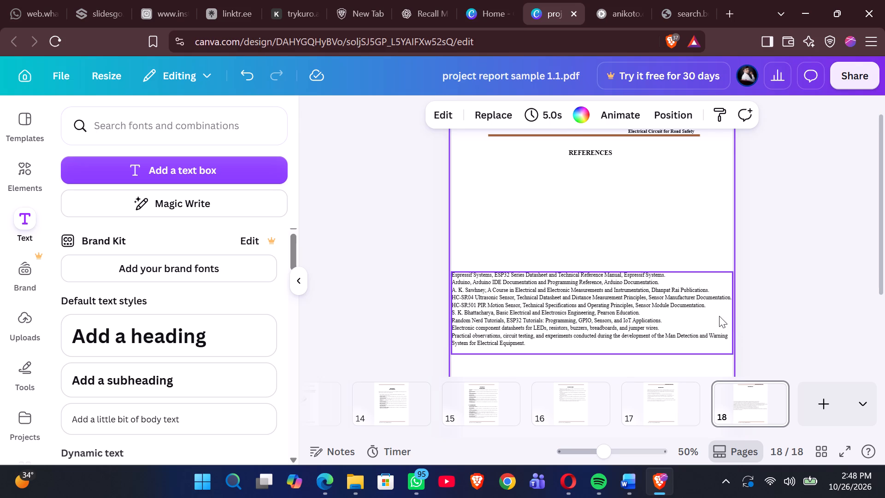
# Move the reference text box up to sit just below the REFERENCES heading.
pyautogui.click(719, 316)
pyautogui.moveTo(702, 342); pyautogui.dragTo(702, 334)
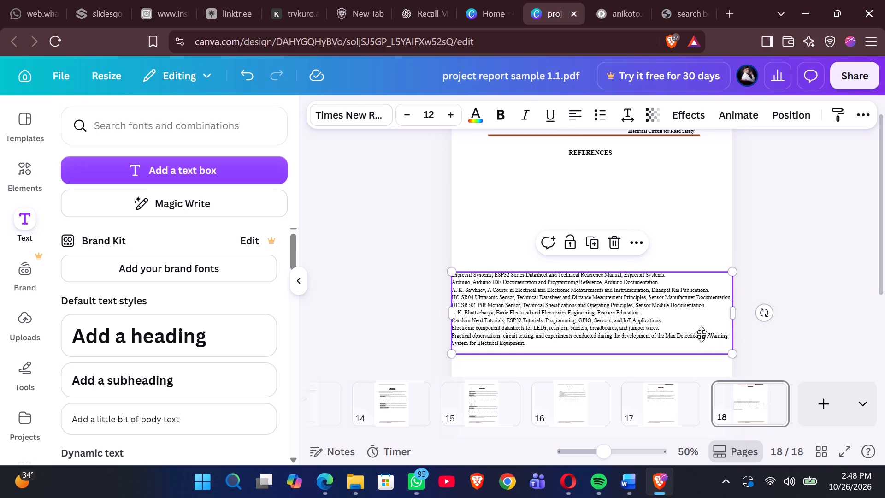
pyautogui.moveTo(702, 334); pyautogui.dragTo(746, 251)
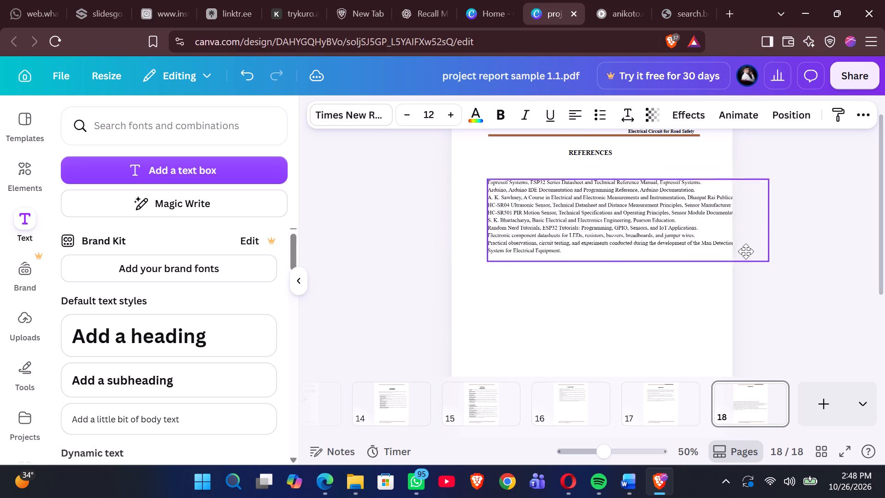
pyautogui.moveTo(746, 251); pyautogui.dragTo(710, 236)
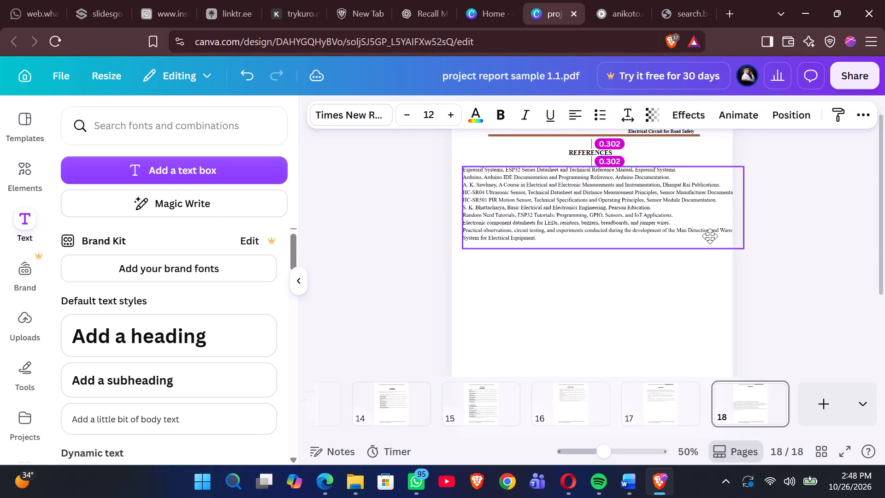
pyautogui.moveTo(710, 236); pyautogui.dragTo(709, 237)
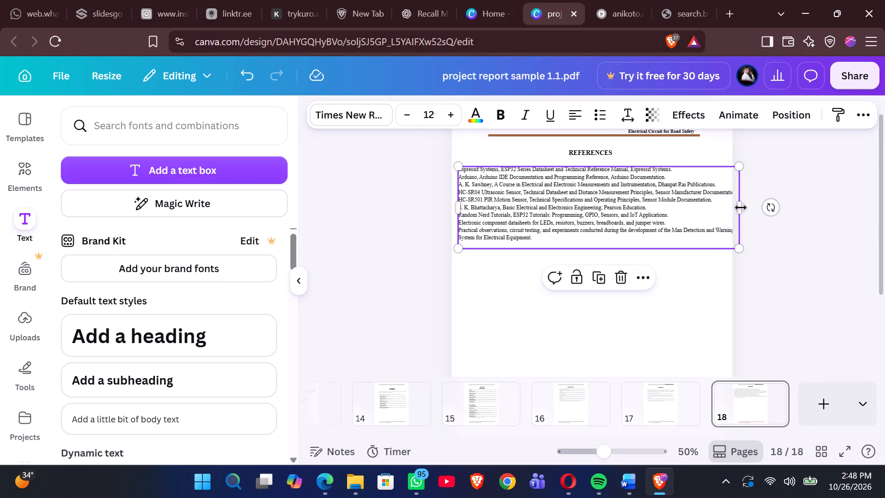
# Narrow the reference text box from its right edge so the entries wrap well within the page width.
pyautogui.moveTo(745, 207); pyautogui.dragTo(727, 205)
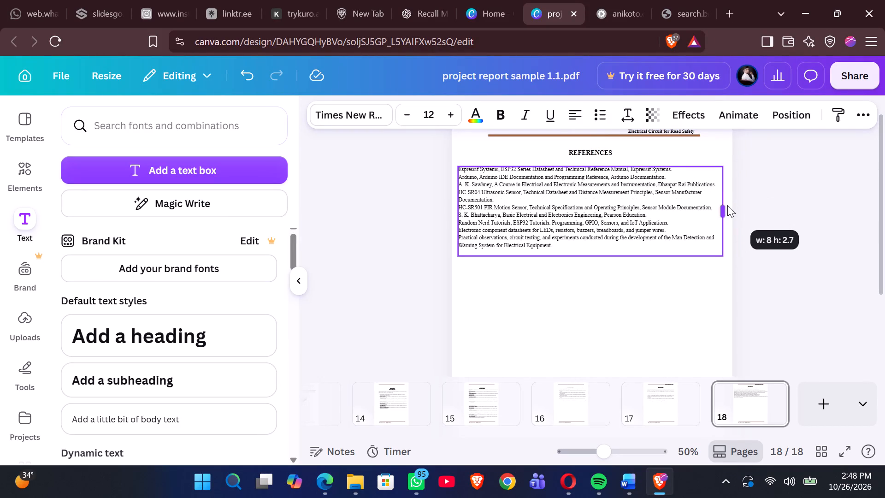
pyautogui.moveTo(727, 205); pyautogui.dragTo(725, 212)
pyautogui.moveTo(719, 211); pyautogui.dragTo(708, 209)
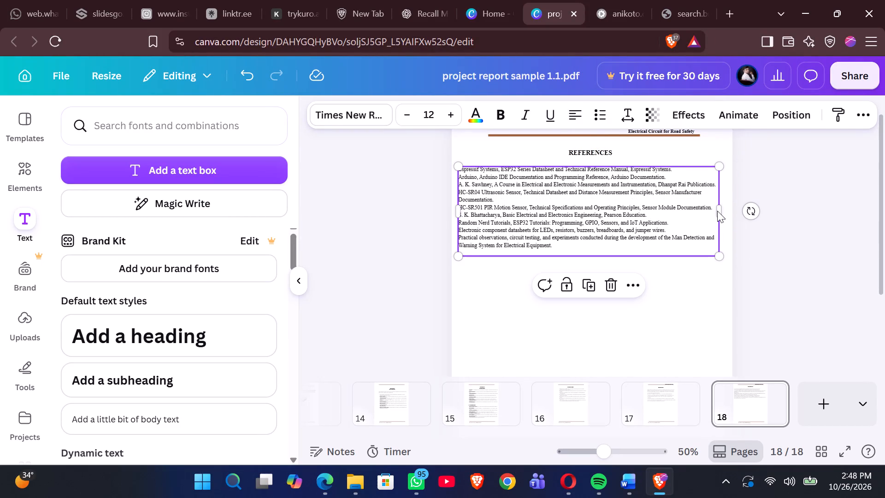
pyautogui.moveTo(721, 210); pyautogui.dragTo(720, 207)
pyautogui.moveTo(720, 207); pyautogui.dragTo(688, 213)
pyautogui.click(651, 213)
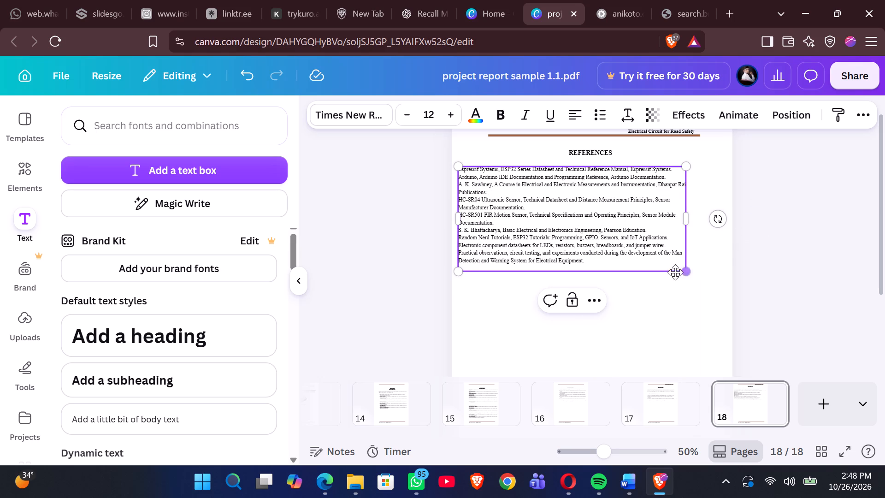
pyautogui.moveTo(640, 285); pyautogui.dragTo(667, 295)
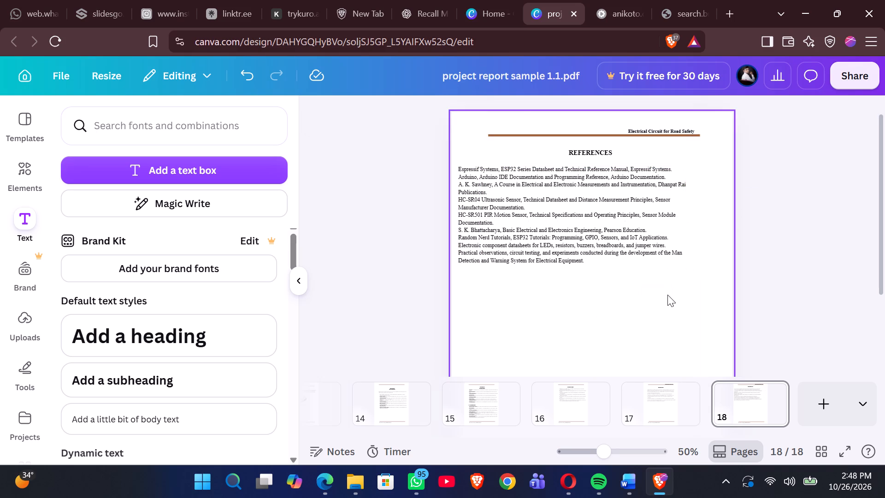
pyautogui.click(667, 295)
# Shift the reference text box right, below the REFERENCES heading, bringing its left edge near the start of the header line.
pyautogui.click(661, 260)
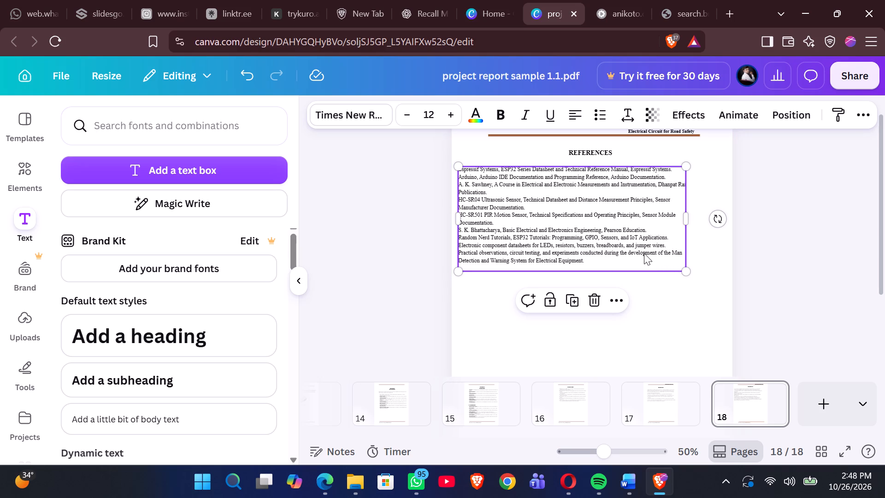
pyautogui.moveTo(644, 253); pyautogui.dragTo(669, 249)
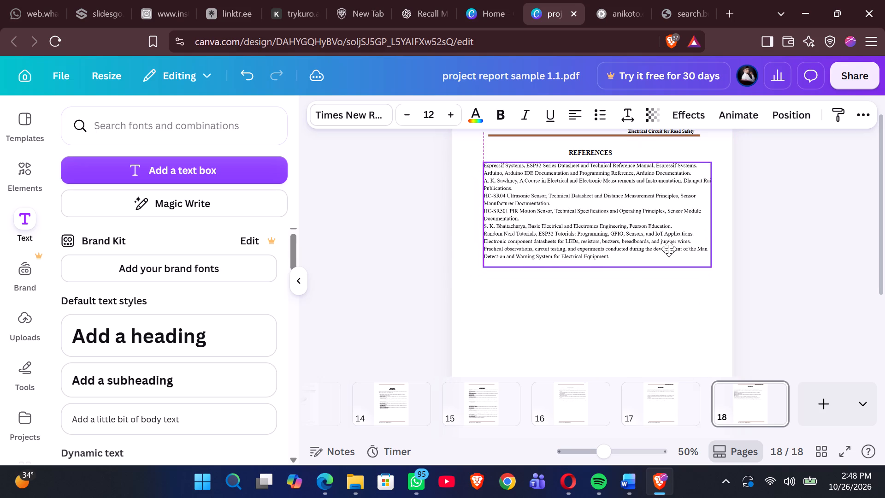
pyautogui.moveTo(669, 249); pyautogui.dragTo(680, 251)
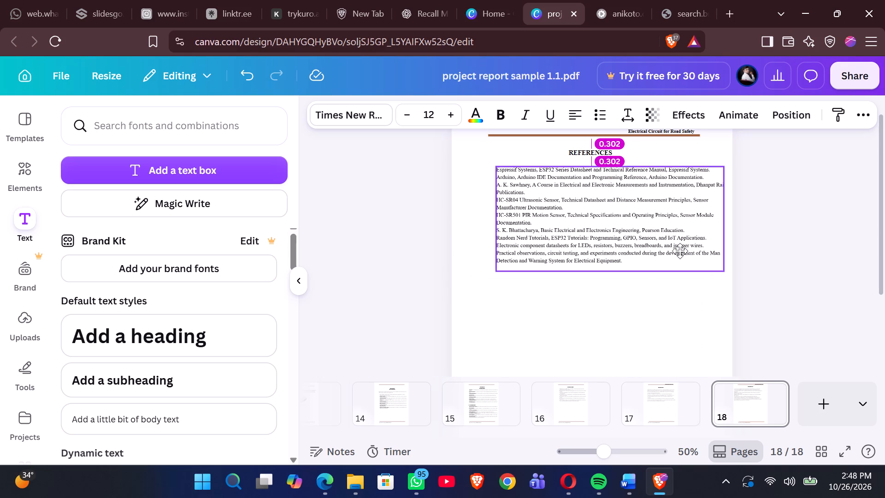
pyautogui.moveTo(680, 251); pyautogui.dragTo(676, 248)
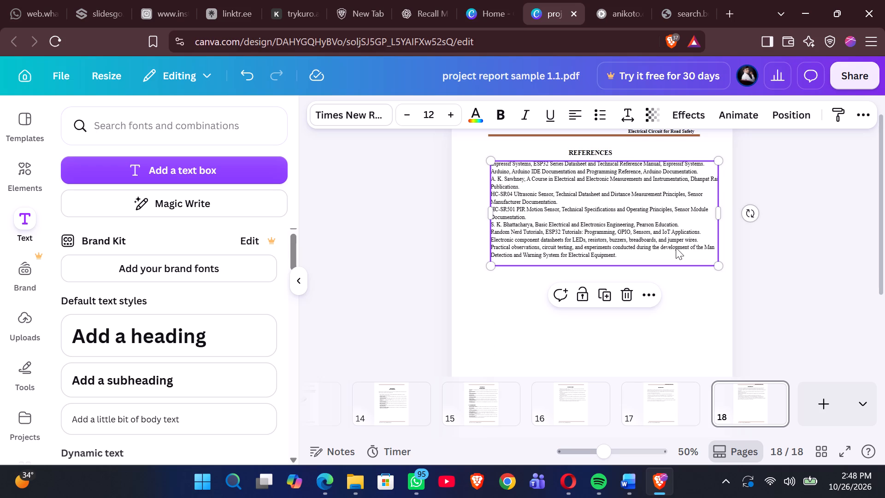
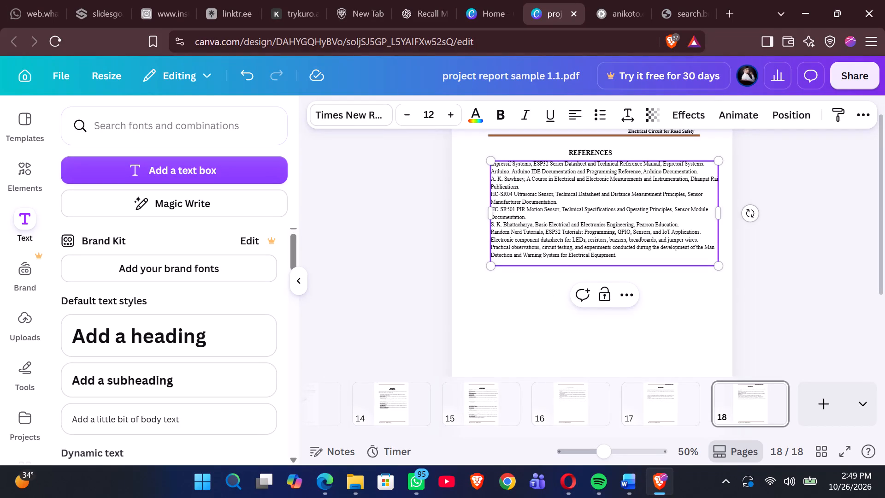
pyautogui.scroll(1, 495, 179)
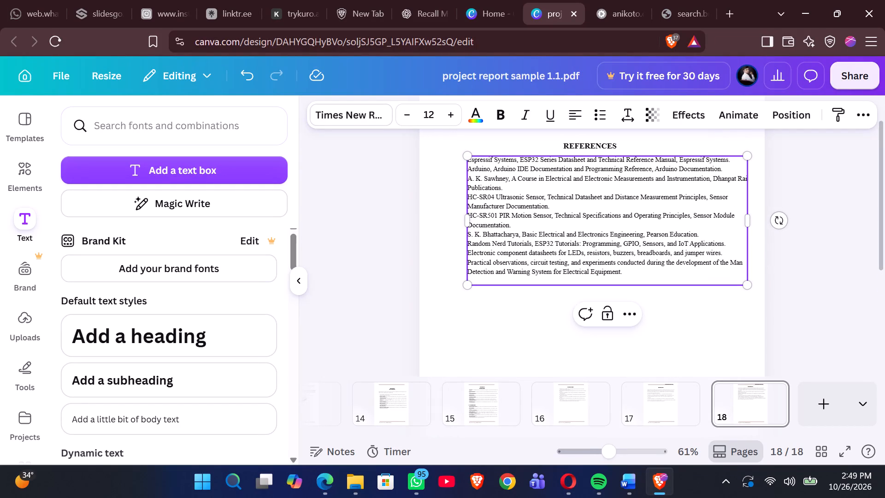
pyautogui.scroll(1, 521, 219)
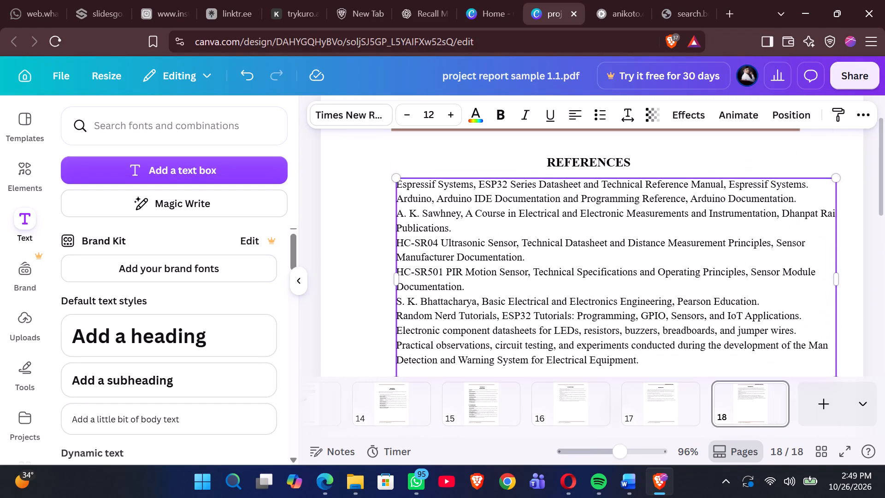
pyautogui.click(462, 235)
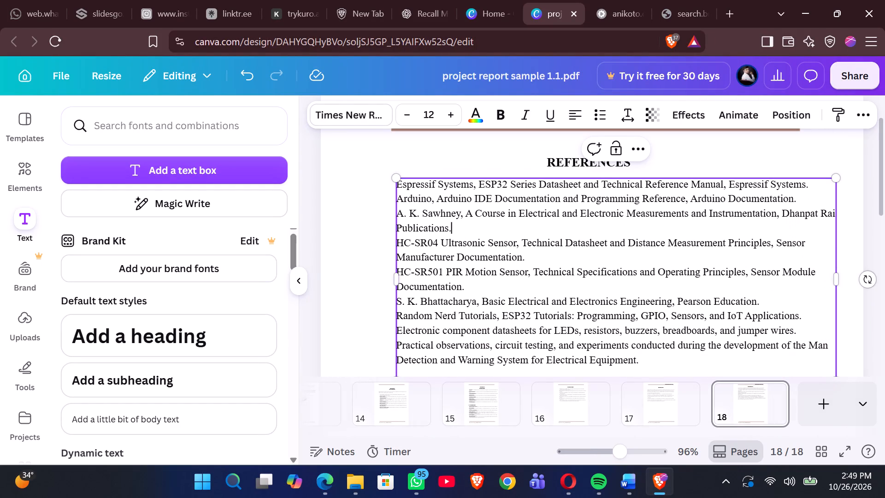
pyautogui.click(397, 186)
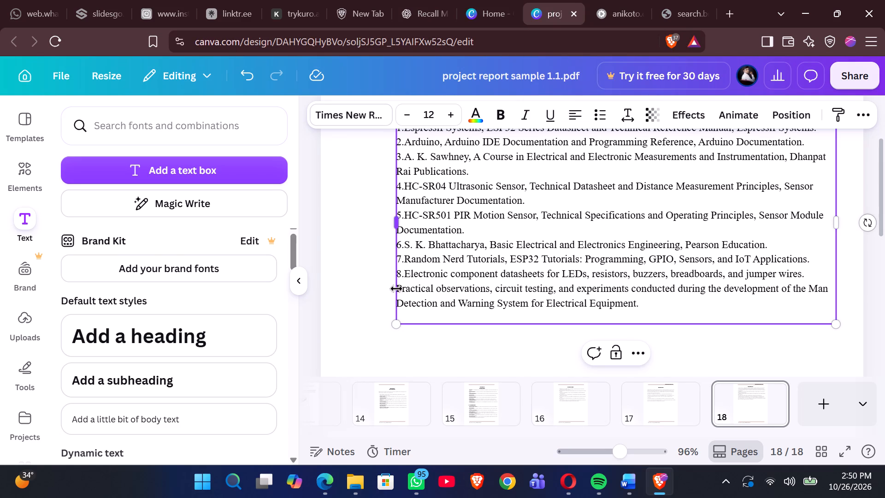
pyautogui.click(397, 290)
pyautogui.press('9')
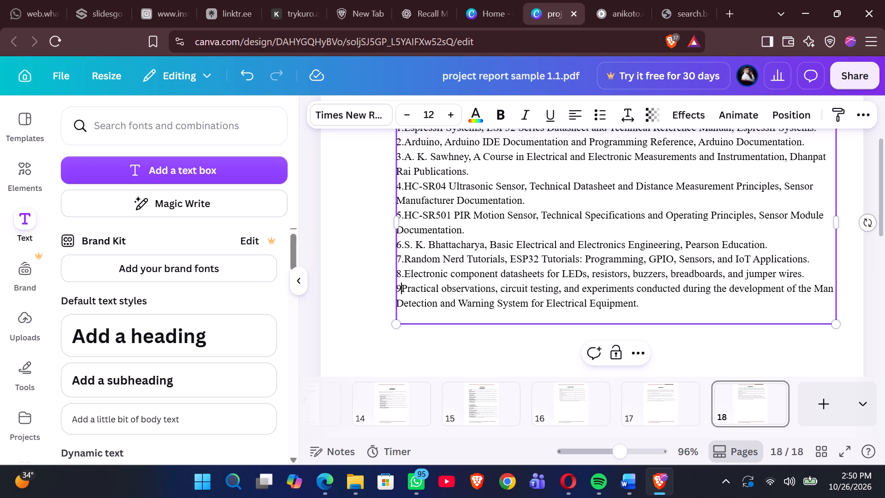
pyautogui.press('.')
pyautogui.click(373, 272)
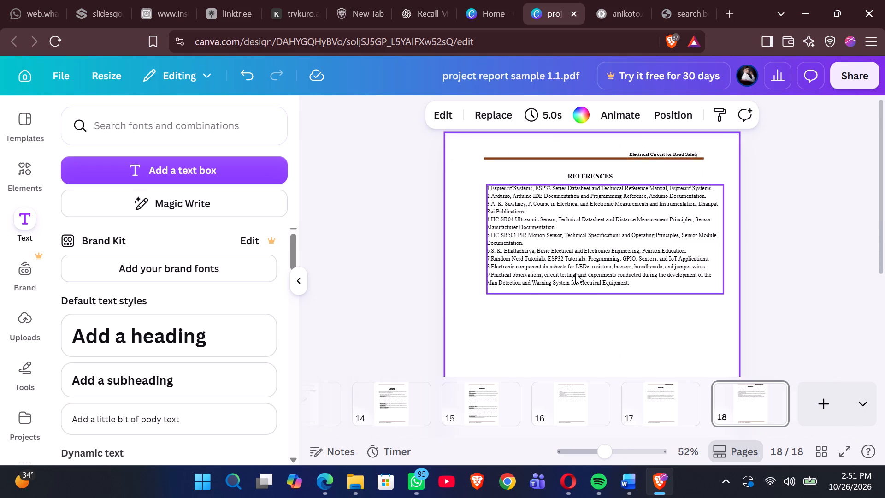
pyautogui.click(564, 350)
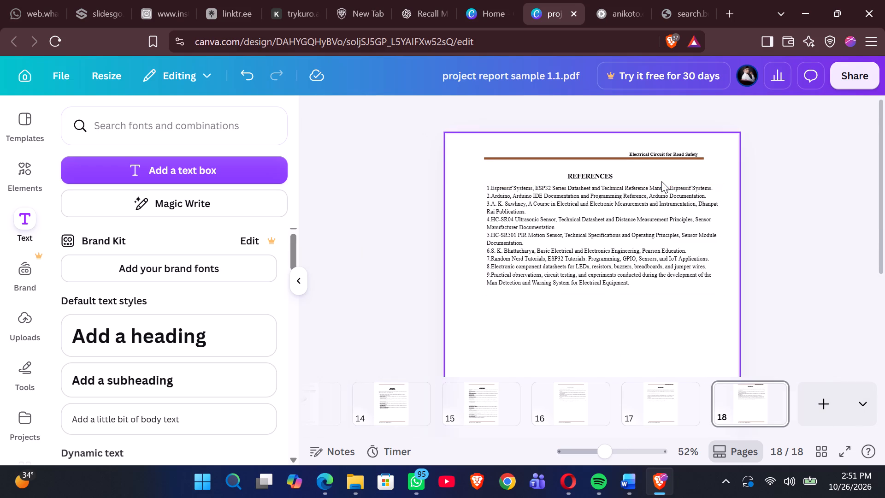
# Delete the outdated "Electrical Circuit for Road Safety" header text from page 18.
pyautogui.click(663, 152)
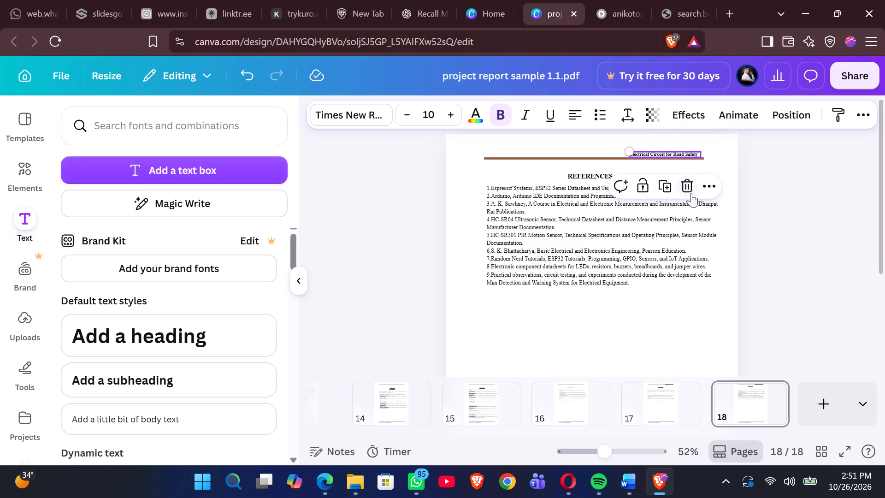
pyautogui.click(690, 193)
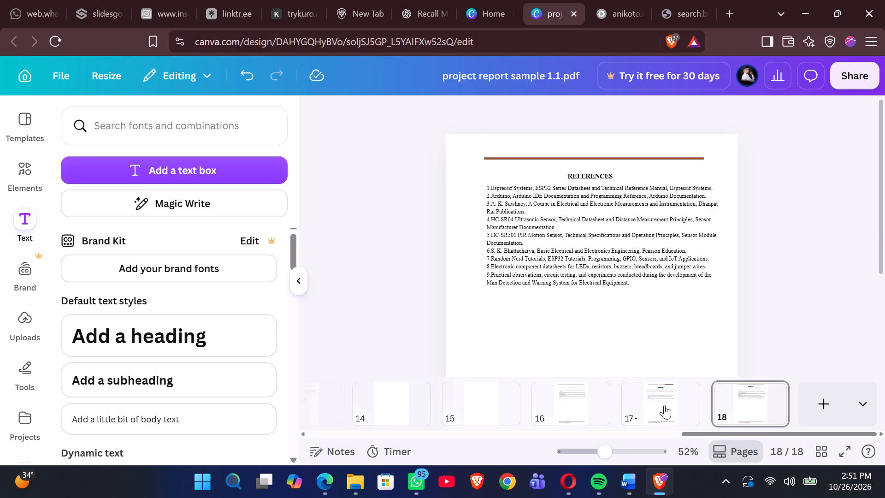
# Delete the "Electrical Circuit for Road Safety" header text from the CONCLUSION page, page 17.
pyautogui.click(664, 405)
pyautogui.click(673, 153)
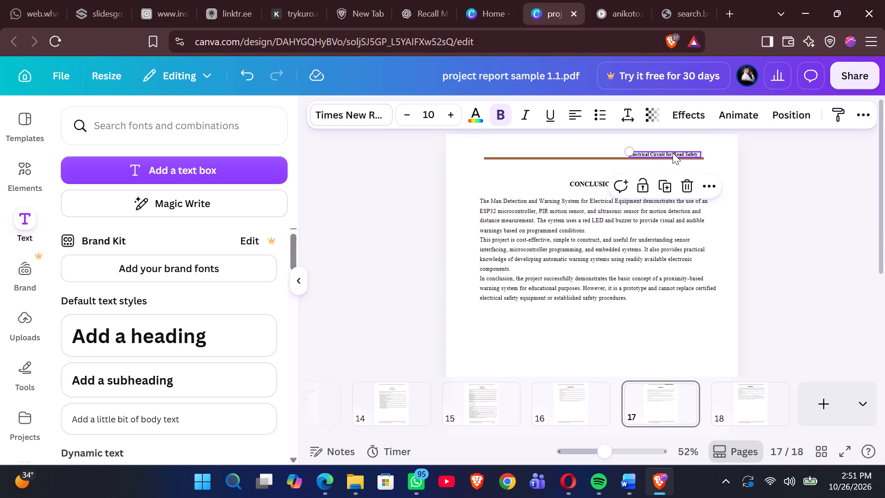
pyautogui.click(689, 193)
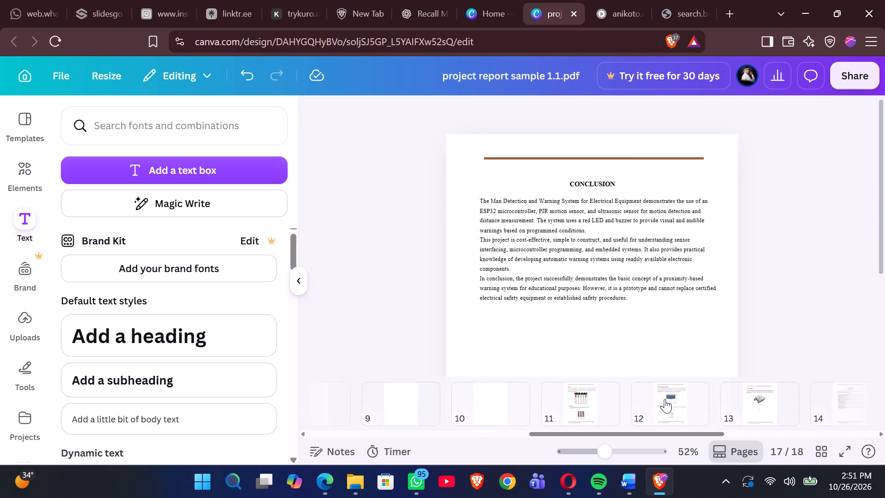
# Move the misplaced "Page 7" label on page 13 into the footer, beneath the right end of the rule, using neighbouring pages for comparison.
pyautogui.hscroll(2, 665, 399)
pyautogui.hscroll(-5, 665, 399)
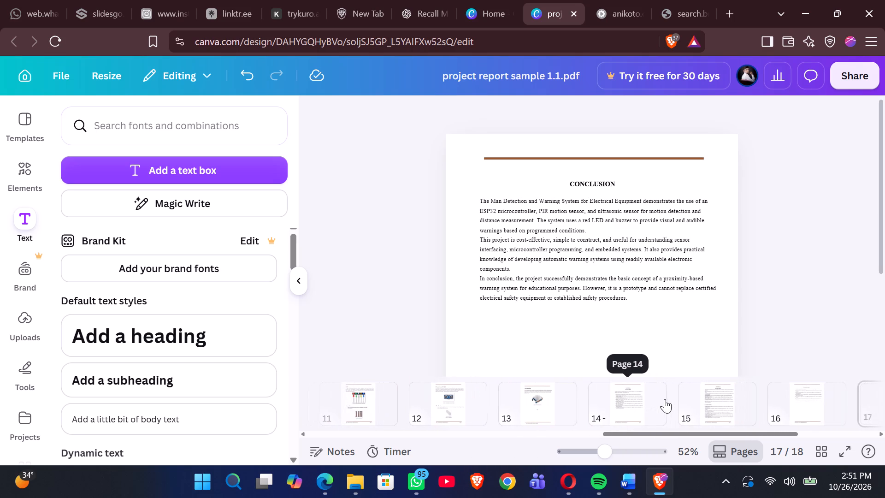
pyautogui.click(544, 409)
pyautogui.scroll(-1, 570, 340)
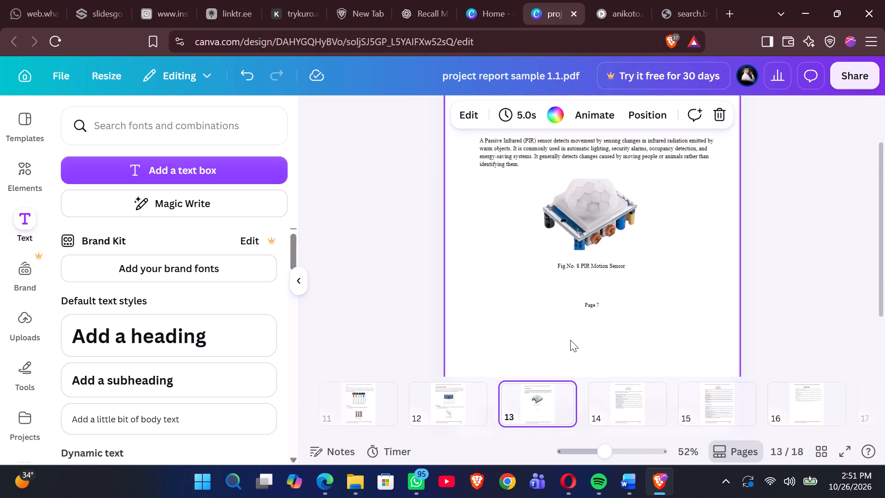
pyautogui.scroll(-1, 570, 340)
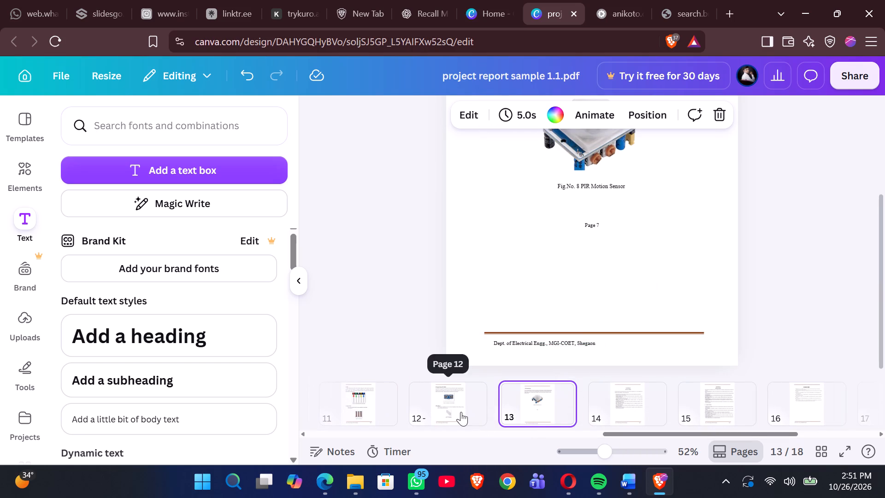
pyautogui.click(461, 412)
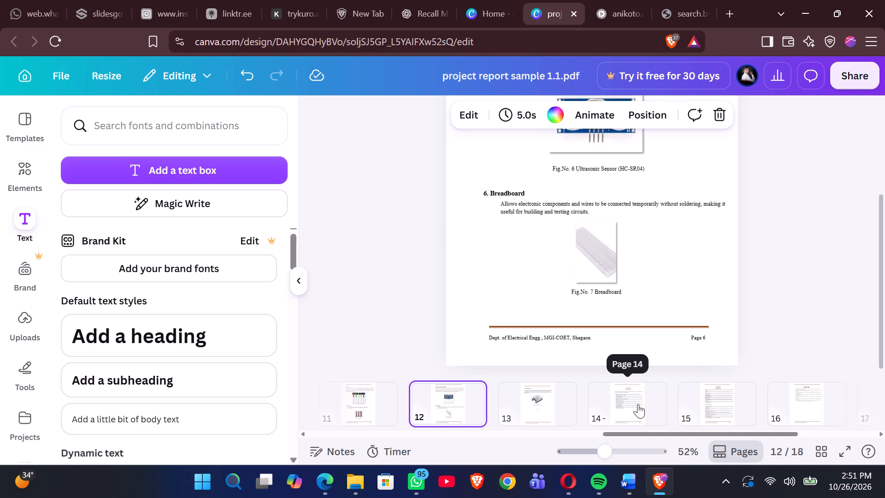
pyautogui.click(635, 406)
pyautogui.click(574, 409)
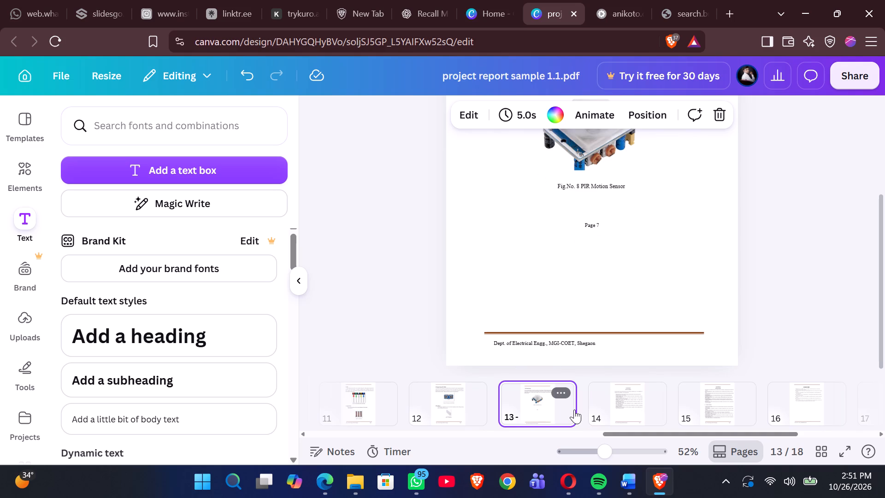
pyautogui.click(593, 226)
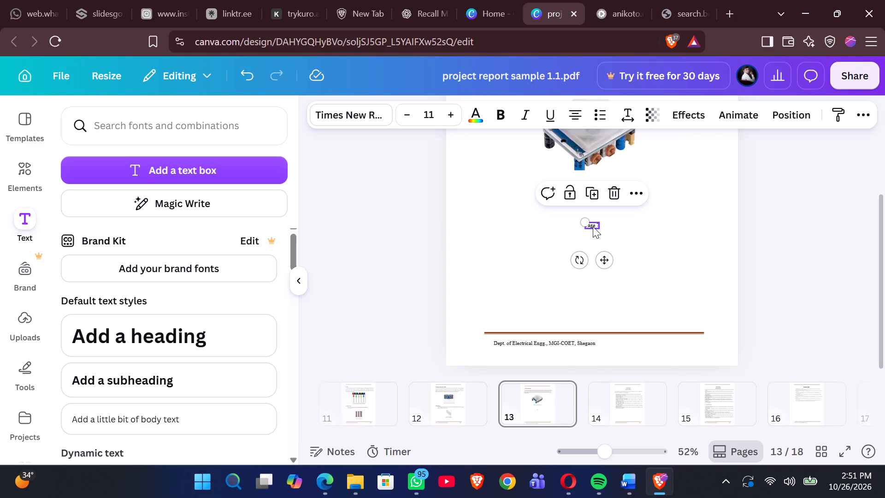
pyautogui.moveTo(593, 226); pyautogui.dragTo(628, 270)
pyautogui.moveTo(628, 270); pyautogui.dragTo(646, 291)
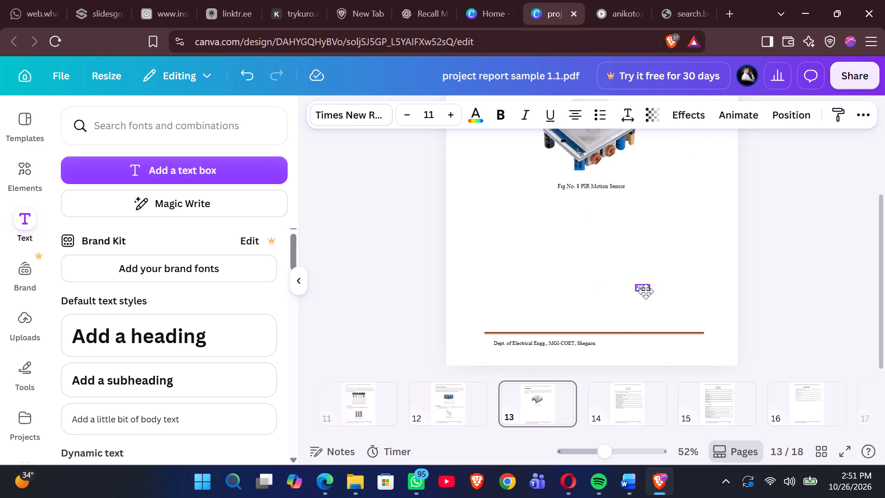
pyautogui.moveTo(646, 291); pyautogui.dragTo(697, 342)
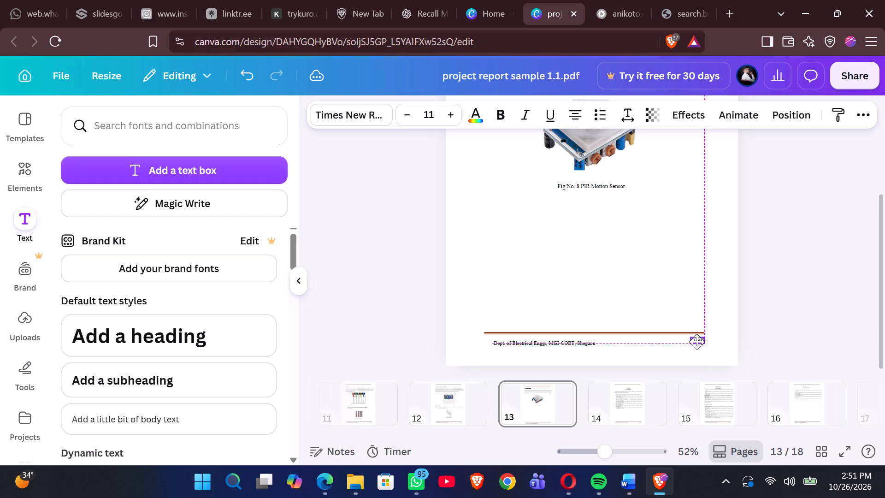
pyautogui.moveTo(697, 342); pyautogui.dragTo(693, 342)
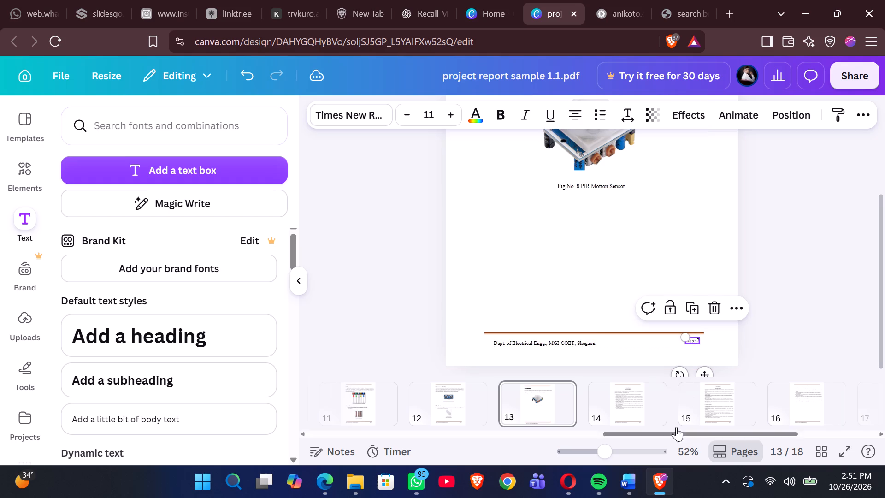
pyautogui.click(637, 402)
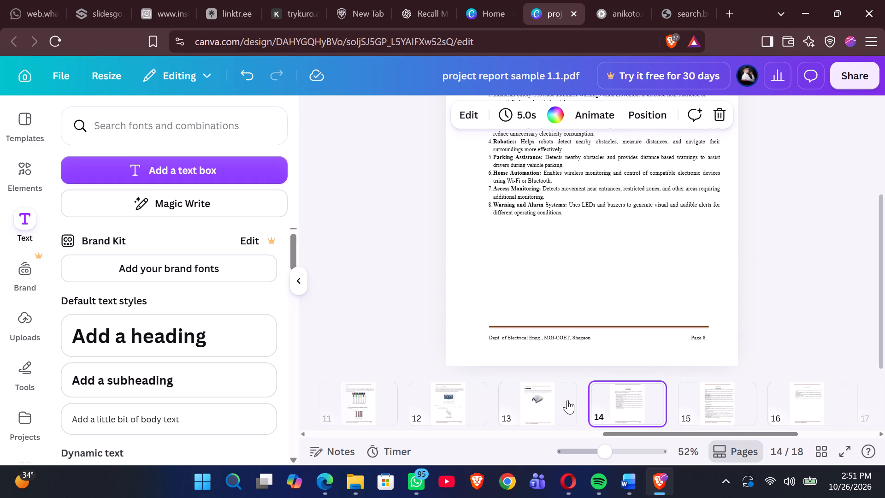
pyautogui.click(567, 400)
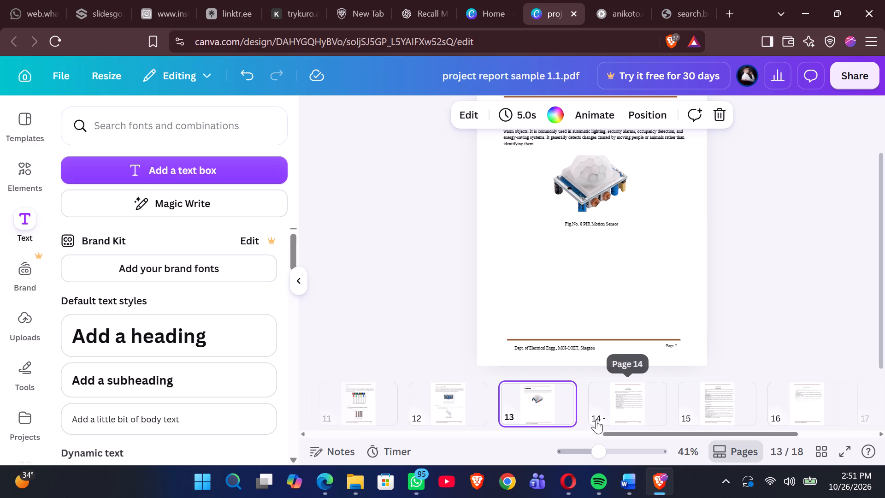
# Set the Application entry's page number to 8 in the CONTENTS table on page 6, after checking the APPLICATIONS page.
pyautogui.click(620, 417)
pyautogui.scroll(1, 625, 269)
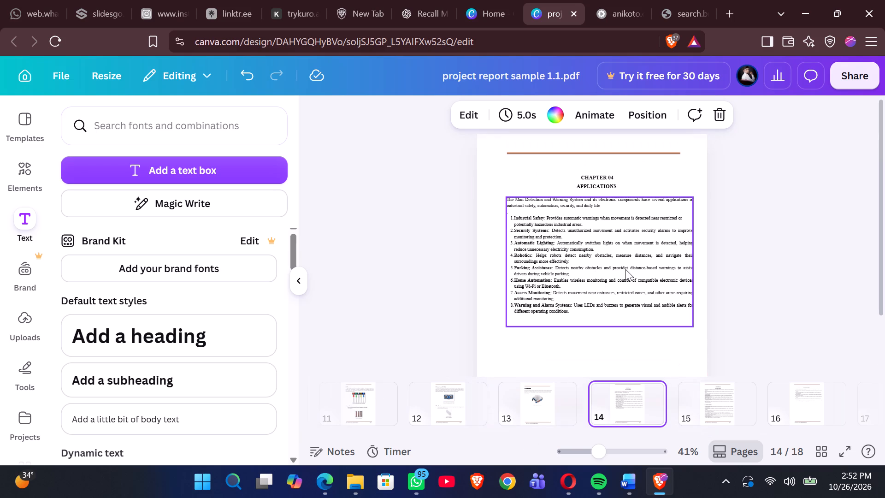
pyautogui.hscroll(1, 401, 383)
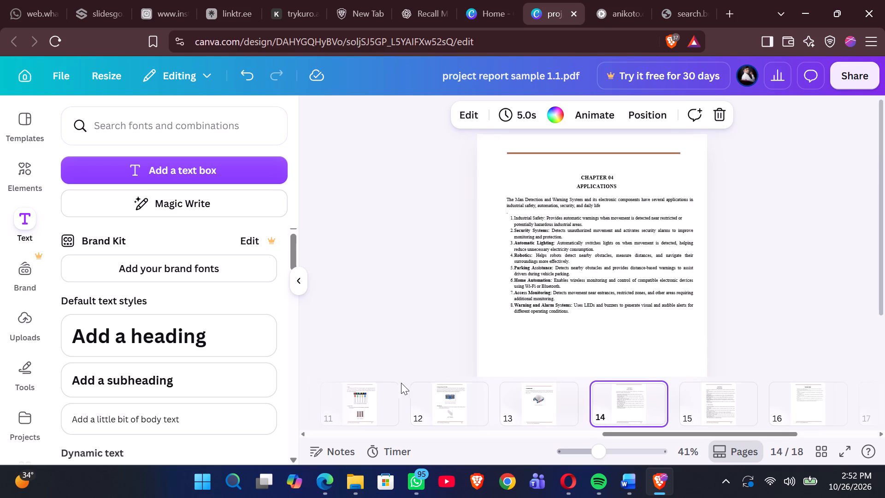
pyautogui.hscroll(2, 401, 383)
pyautogui.hscroll(1, 478, 414)
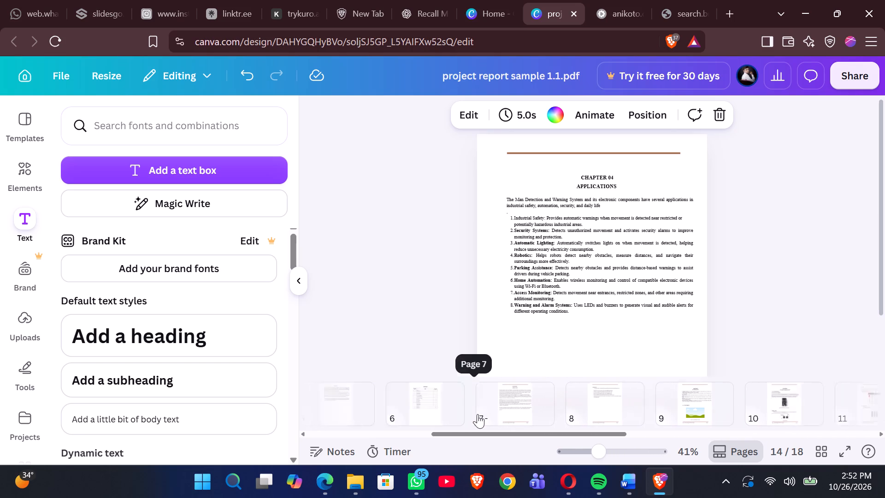
pyautogui.hscroll(1, 478, 414)
pyautogui.click(519, 401)
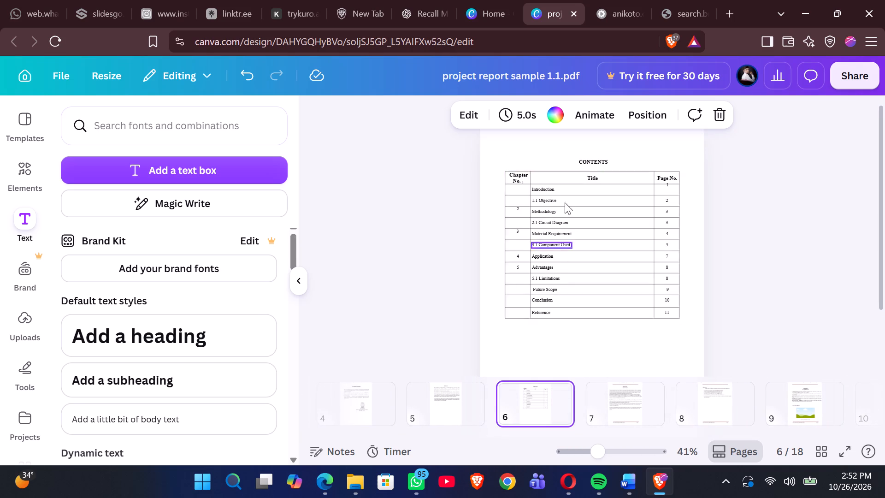
pyautogui.click(667, 255)
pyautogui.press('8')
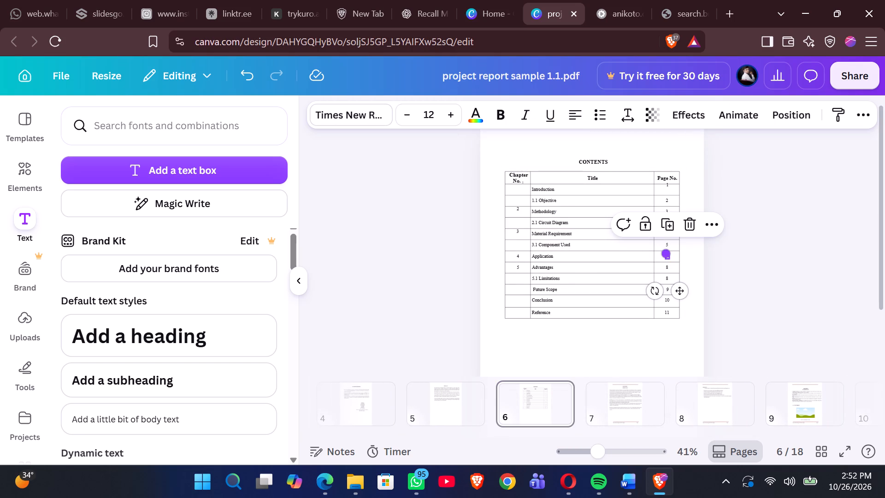
pyautogui.click(748, 268)
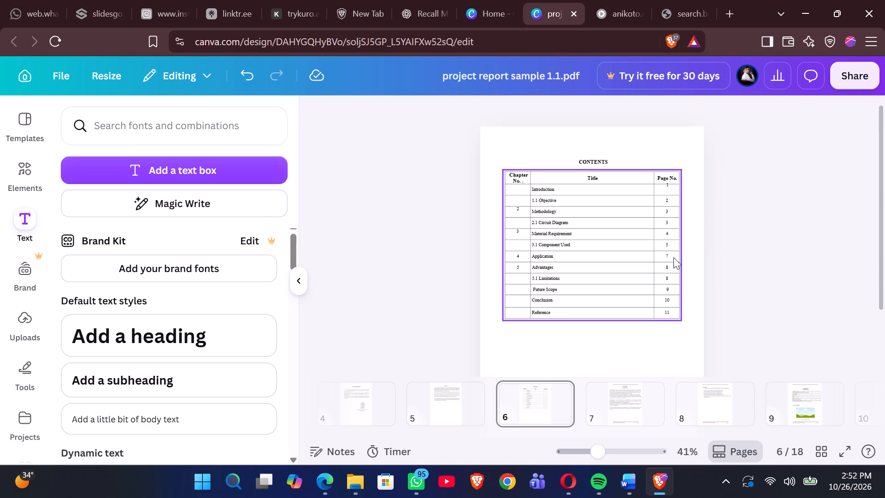
pyautogui.doubleClick(667, 256)
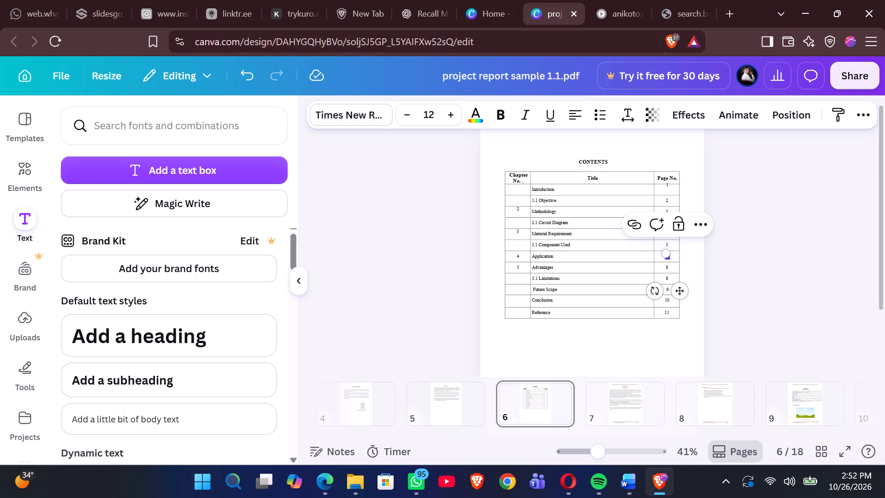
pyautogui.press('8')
pyautogui.click(776, 259)
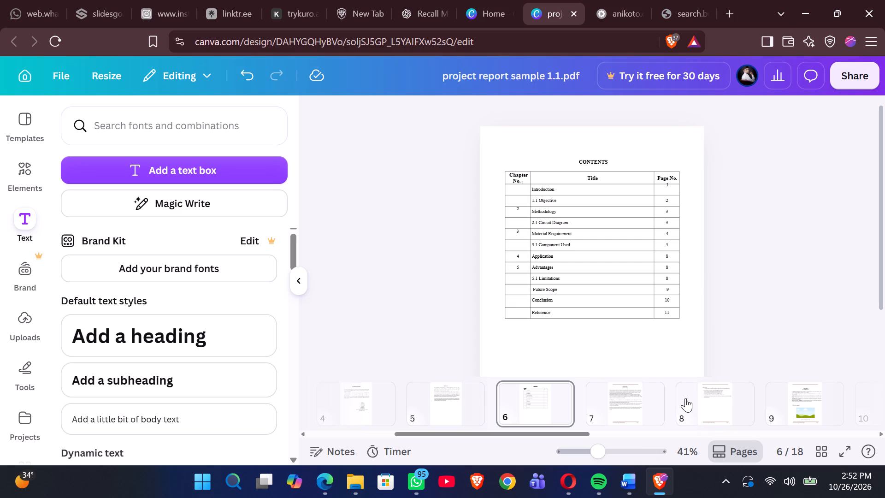
# Look through the page thumbnails up to page 18 and back, and open the INTRODUCTION page, page 7.
pyautogui.hscroll(-5, 685, 398)
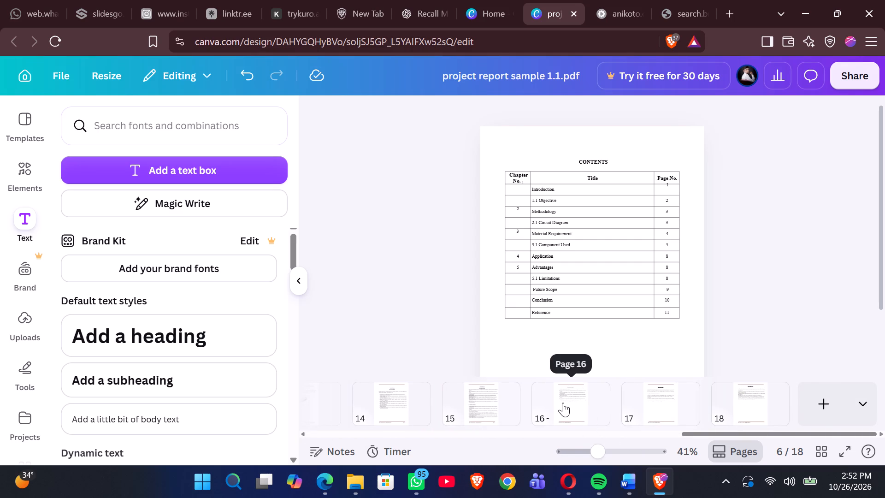
pyautogui.hscroll(3, 512, 402)
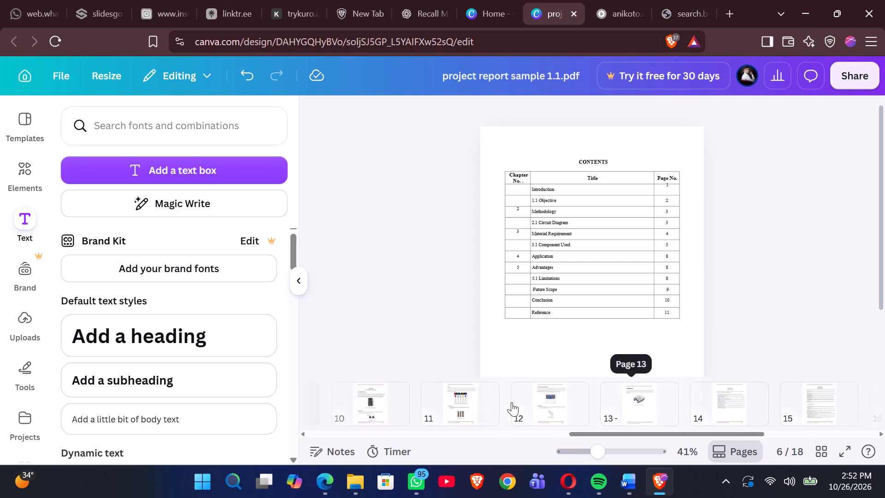
pyautogui.hscroll(2, 512, 402)
pyautogui.hscroll(-1, 575, 417)
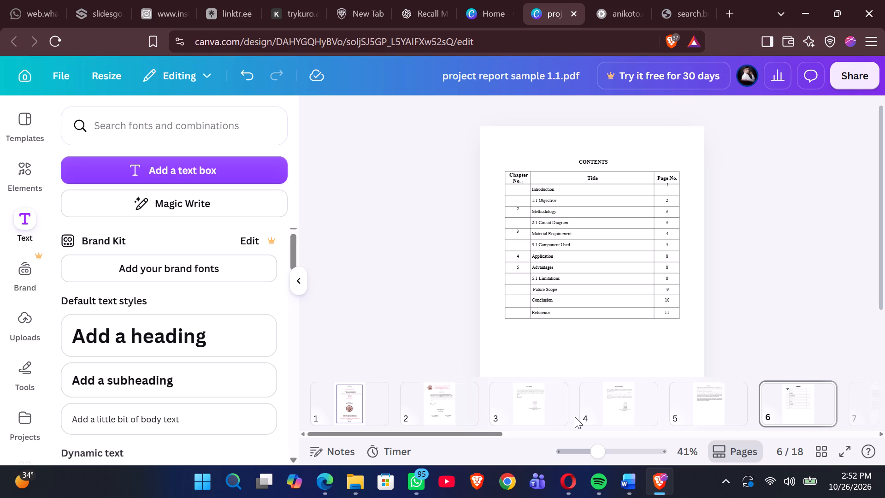
pyautogui.hscroll(-1, 575, 417)
pyautogui.click(687, 388)
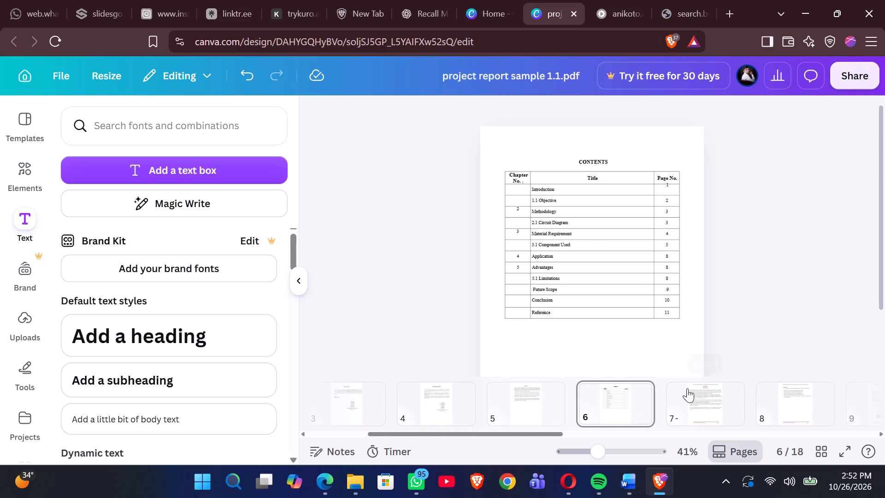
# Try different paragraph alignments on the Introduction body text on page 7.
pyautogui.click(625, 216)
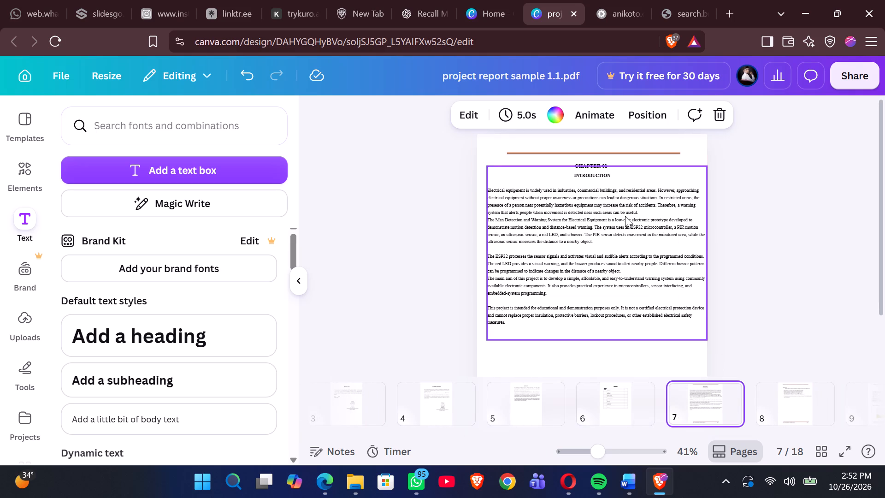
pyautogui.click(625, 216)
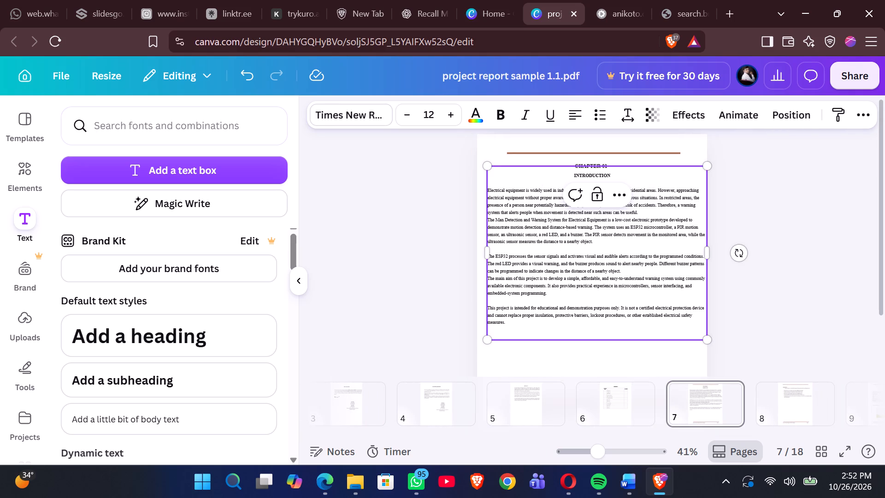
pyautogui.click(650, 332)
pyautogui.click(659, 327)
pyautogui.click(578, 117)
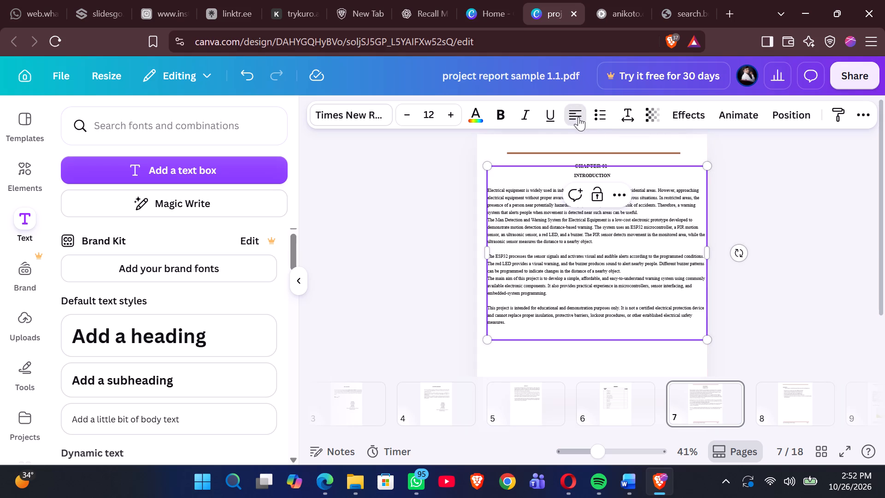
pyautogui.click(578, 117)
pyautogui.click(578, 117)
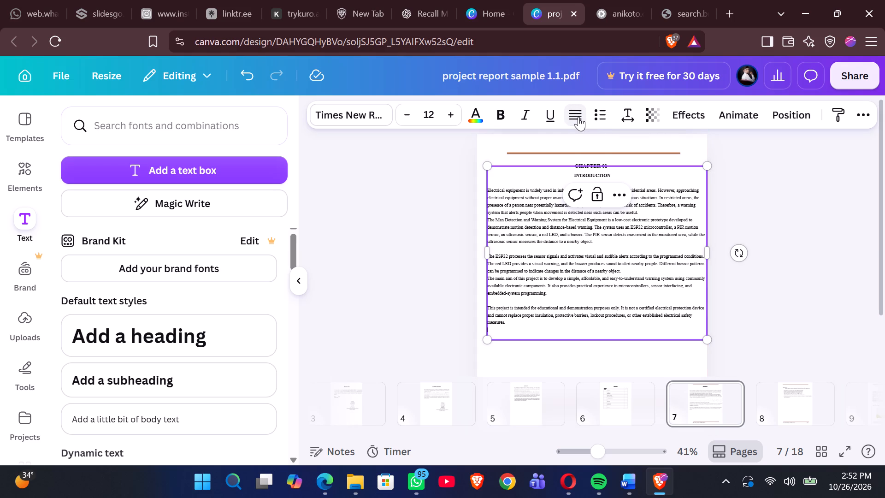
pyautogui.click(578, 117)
# Narrow the Introduction text box on page 7 so its right edge sits just inside the end of the header rule.
pyautogui.moveTo(710, 255); pyautogui.dragTo(685, 251)
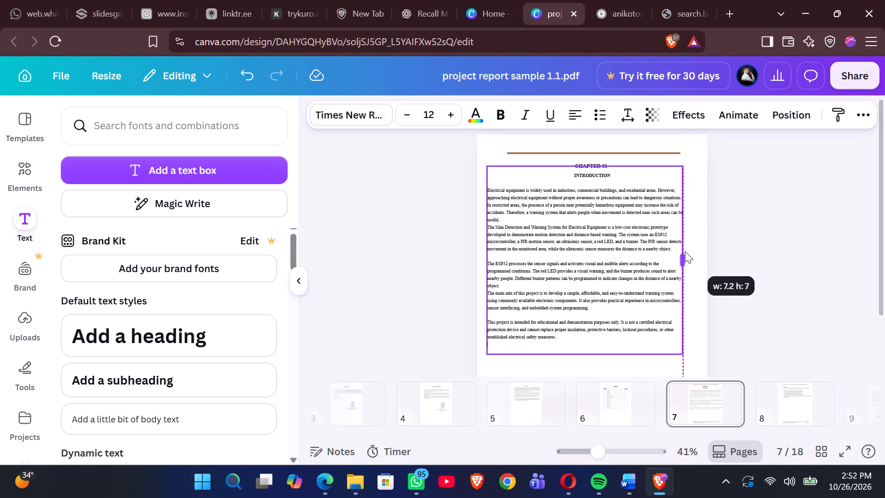
pyautogui.moveTo(685, 251); pyautogui.dragTo(674, 252)
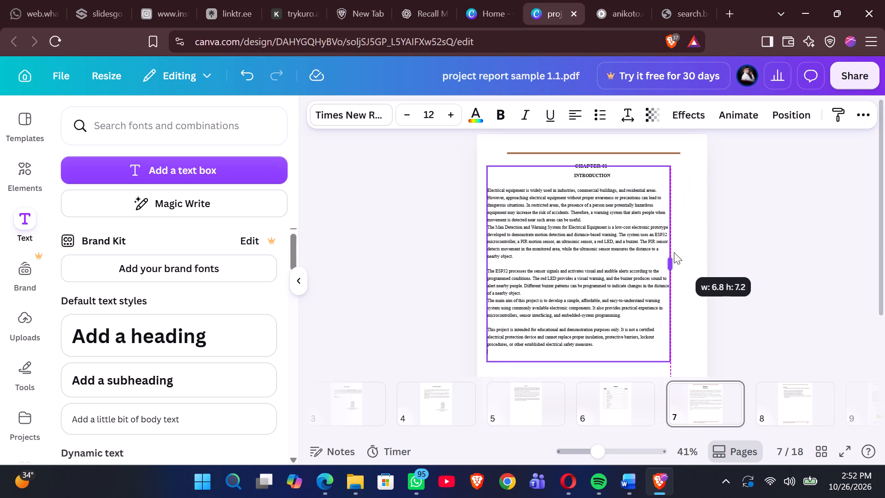
pyautogui.moveTo(674, 252); pyautogui.dragTo(677, 250)
# Move the Introduction text box on page 7 slightly right and up, so its left edge sits near the start of the header rule.
pyautogui.moveTo(592, 237); pyautogui.dragTo(623, 308)
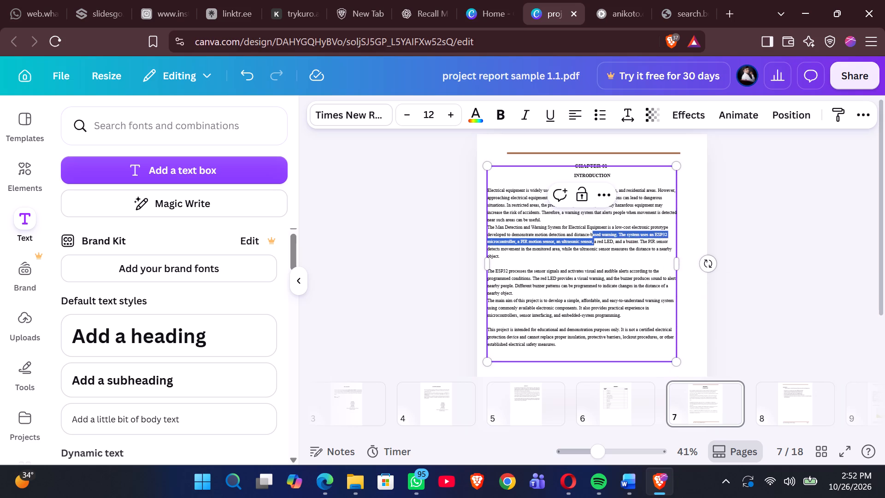
pyautogui.moveTo(623, 308); pyautogui.dragTo(616, 344)
pyautogui.click(616, 344)
pyautogui.click(643, 352)
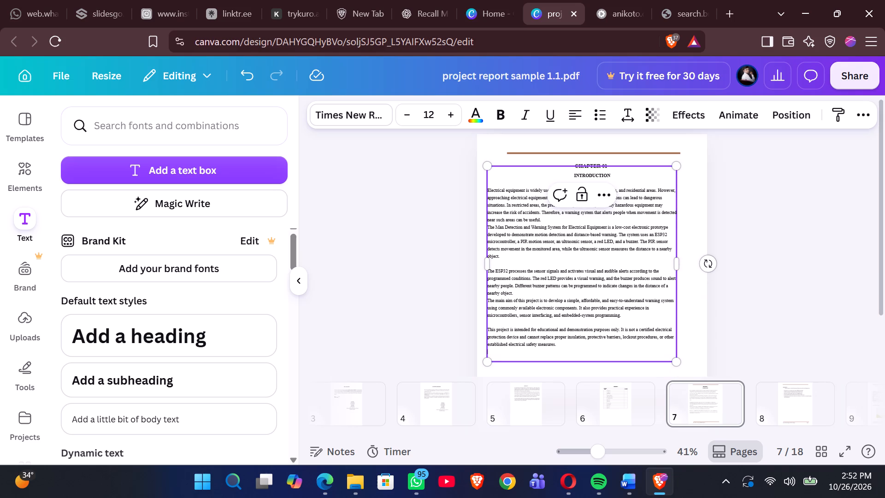
pyautogui.moveTo(643, 352); pyautogui.dragTo(655, 345)
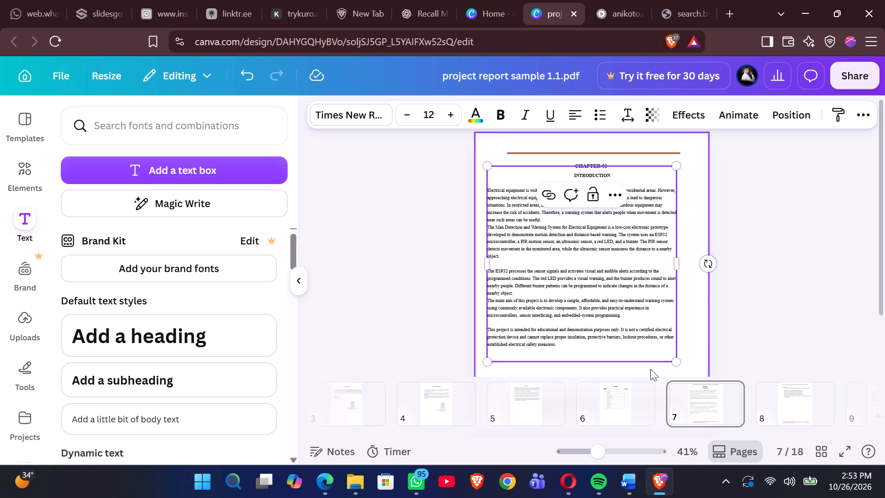
pyautogui.click(650, 366)
pyautogui.moveTo(650, 366); pyautogui.dragTo(649, 358)
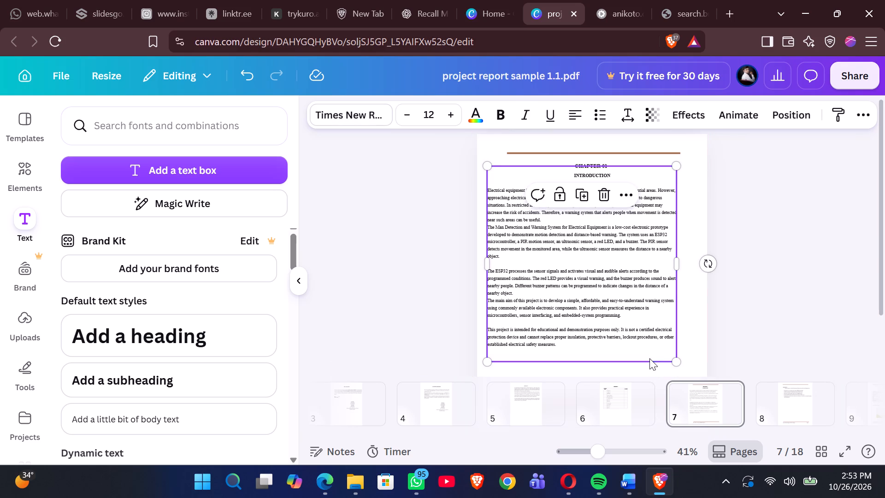
pyautogui.click(649, 358)
pyautogui.moveTo(649, 358); pyautogui.dragTo(660, 354)
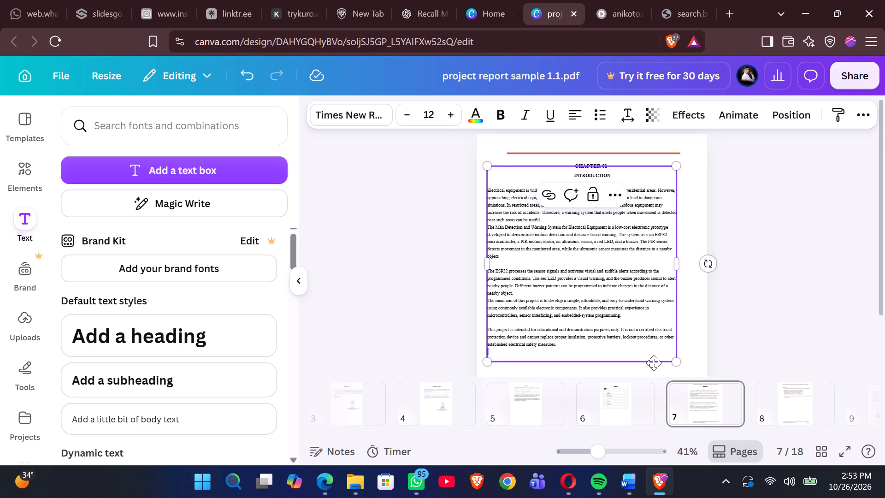
pyautogui.moveTo(654, 363); pyautogui.dragTo(671, 350)
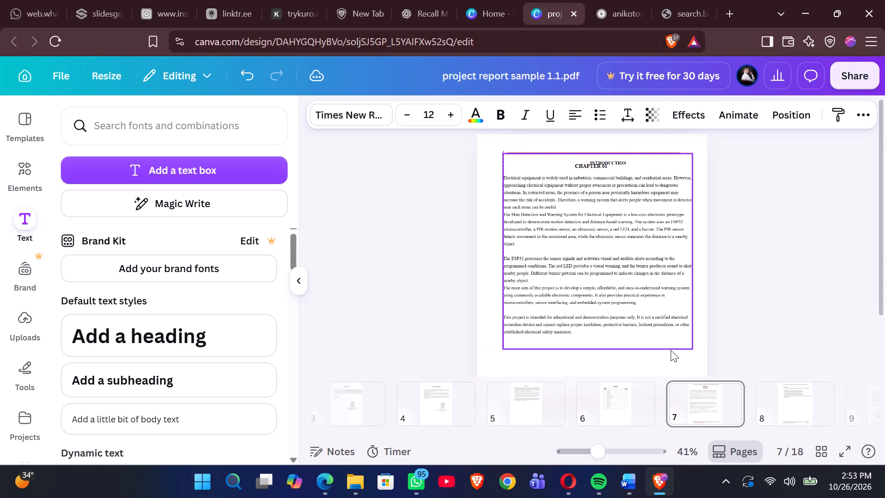
pyautogui.moveTo(671, 350); pyautogui.dragTo(669, 353)
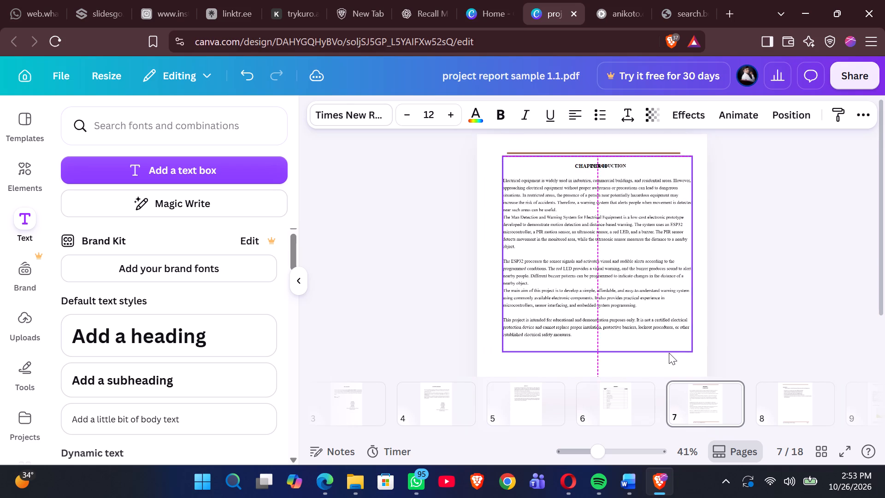
pyautogui.moveTo(669, 353); pyautogui.dragTo(658, 362)
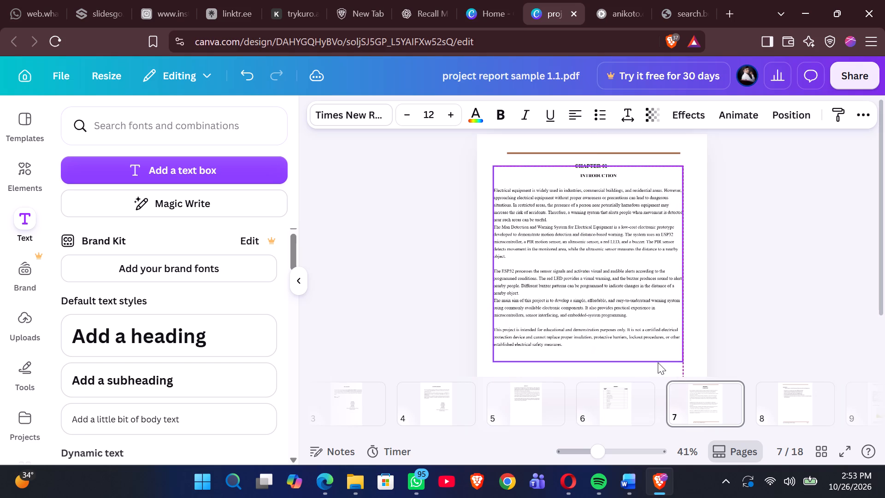
pyautogui.moveTo(658, 362); pyautogui.dragTo(658, 361)
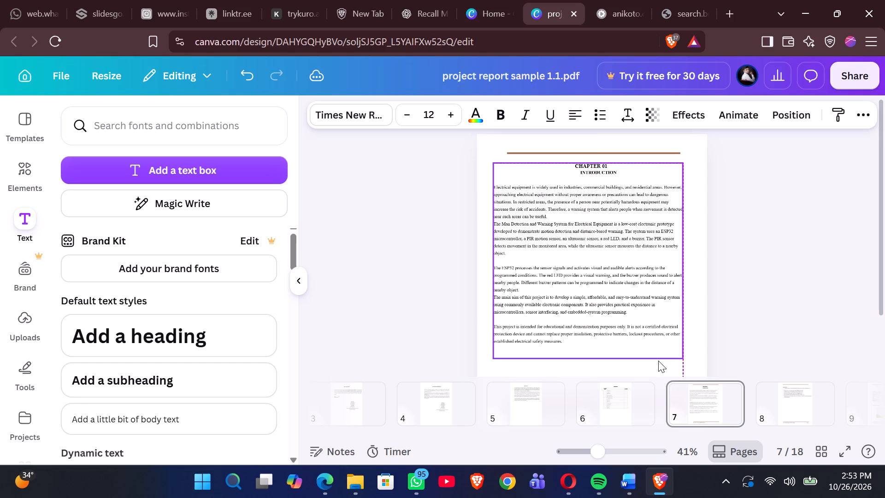
pyautogui.moveTo(658, 361); pyautogui.dragTo(667, 361)
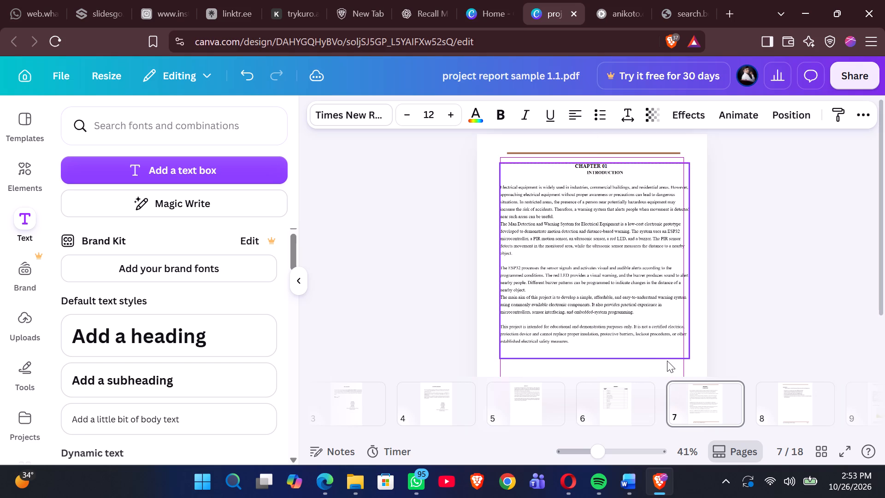
pyautogui.moveTo(667, 361); pyautogui.dragTo(668, 360)
# Remove the extra leading spaces before the INTRODUCTION heading on page 7 so it lines up under CHAPTER 01.
pyautogui.click(636, 174)
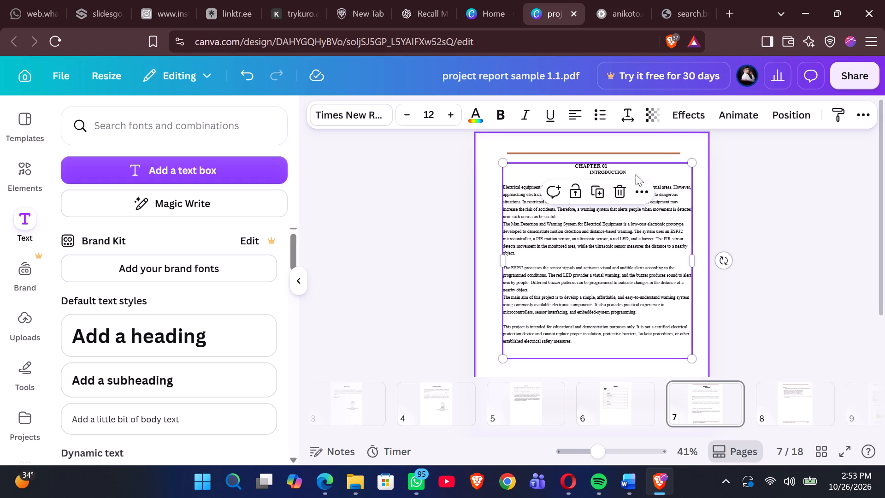
pyautogui.click(586, 173)
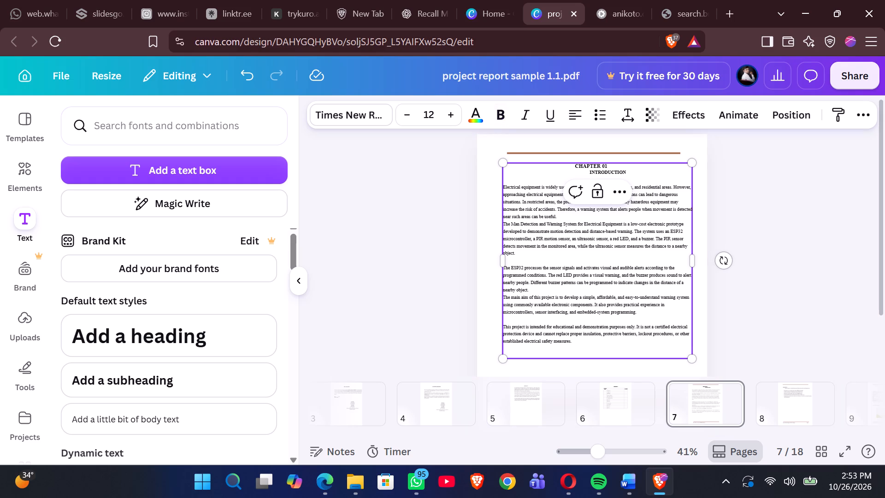
pyautogui.press('BackSpace')
pyautogui.press('BackSpace')
pyautogui.press('BackSpace')
pyautogui.press('BackSpace')
pyautogui.press('BackSpace')
pyautogui.press('BackSpace')
pyautogui.press('BackSpace')
pyautogui.press('BackSpace')
pyautogui.press('BackSpace')
pyautogui.press('BackSpace')
pyautogui.press('BackSpace')
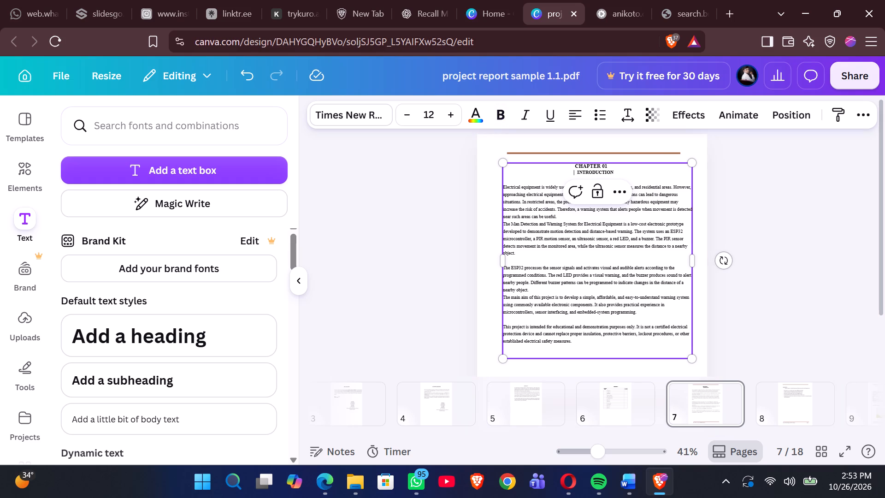
pyautogui.press('BackSpace')
pyautogui.press('BackSpace')
pyautogui.click(642, 224)
# Move the Introduction text box down on page 7 to leave a gap between CHAPTER 01 and the INTRODUCTION heading.
pyautogui.moveTo(637, 361); pyautogui.dragTo(634, 368)
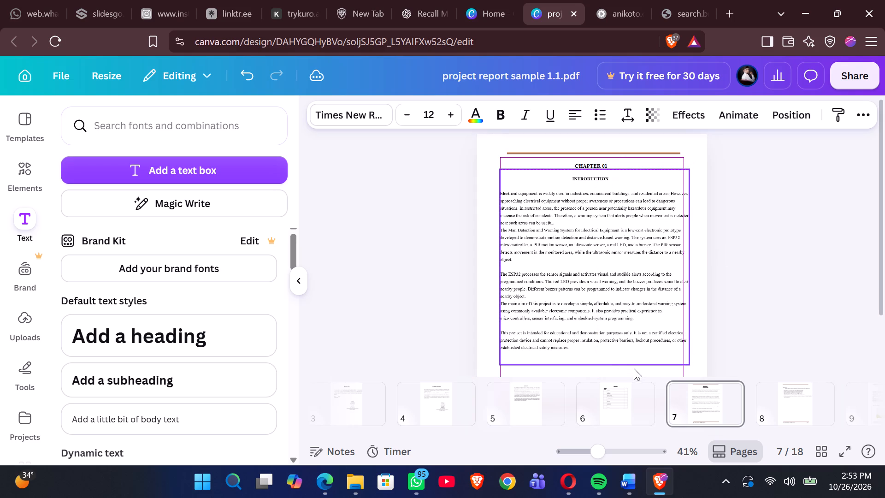
pyautogui.moveTo(634, 368); pyautogui.dragTo(637, 368)
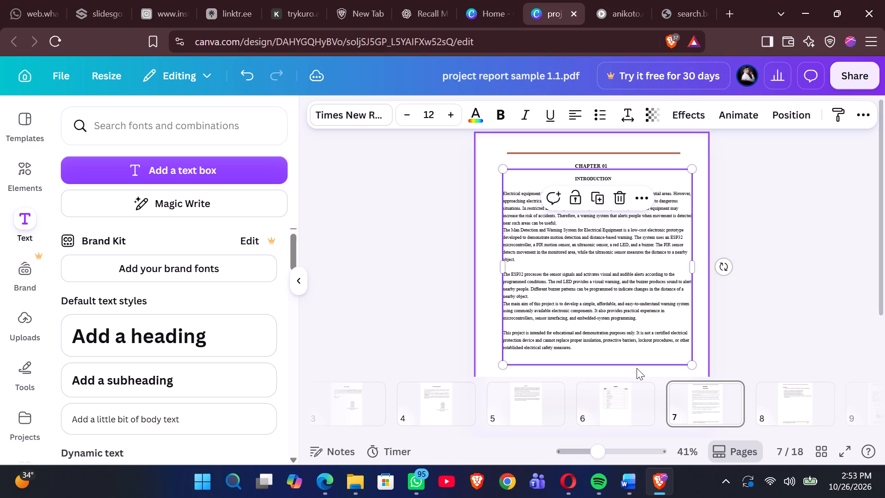
# Move the reference list on page 18 slightly down to leave a gap below the REFERENCES heading.
pyautogui.click(472, 393)
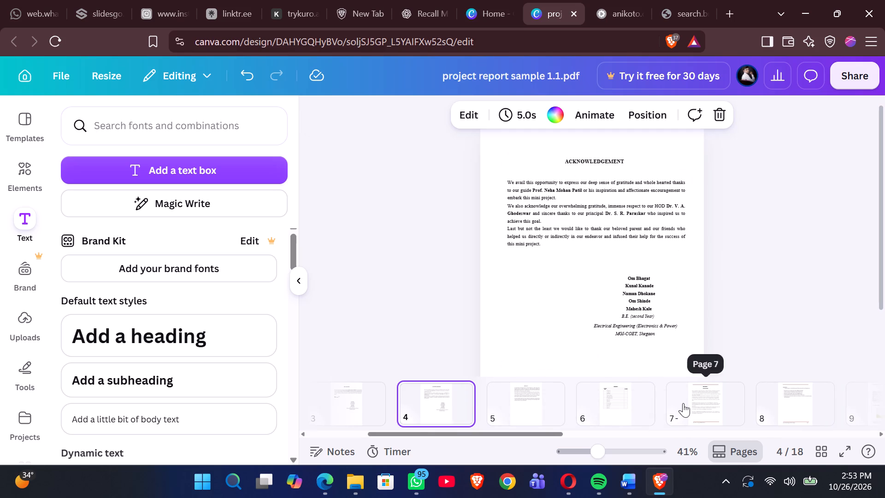
pyautogui.hscroll(-3, 683, 403)
pyautogui.click(570, 407)
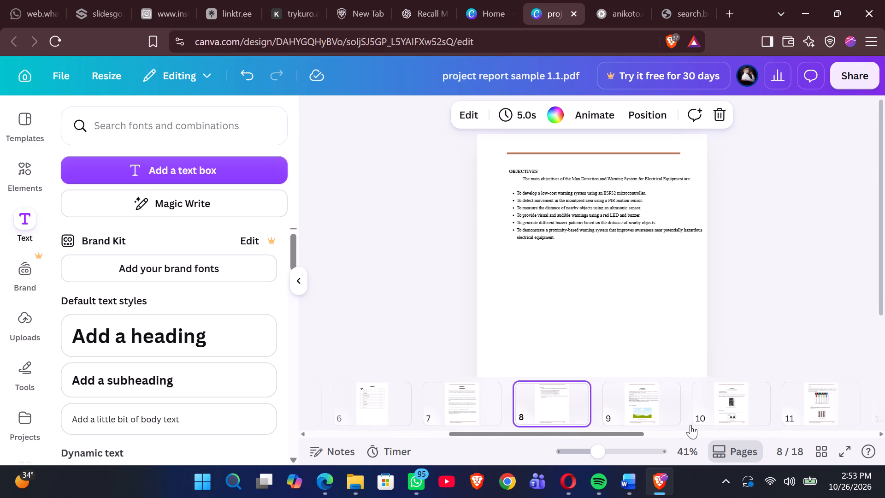
pyautogui.hscroll(-4, 690, 425)
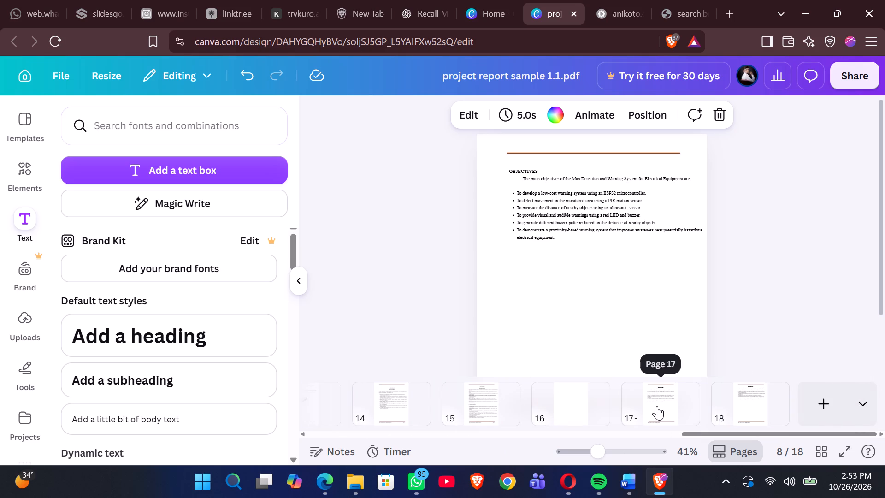
pyautogui.click(657, 406)
pyautogui.click(730, 417)
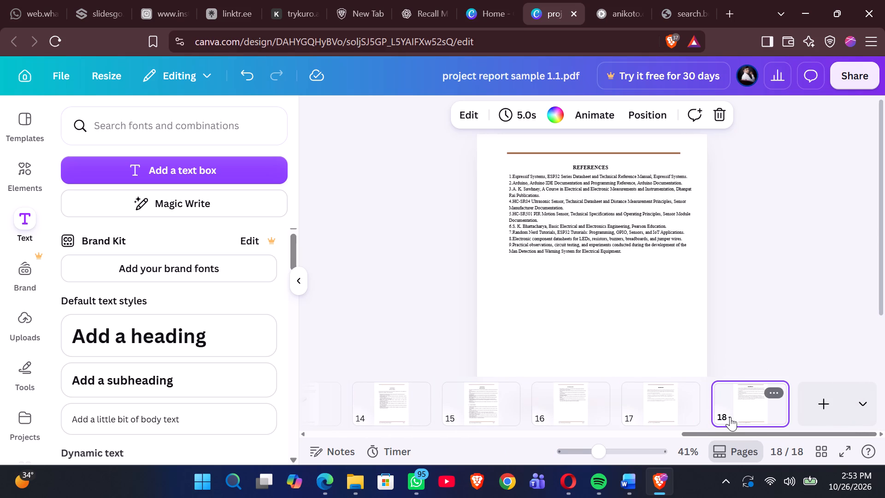
pyautogui.click(618, 216)
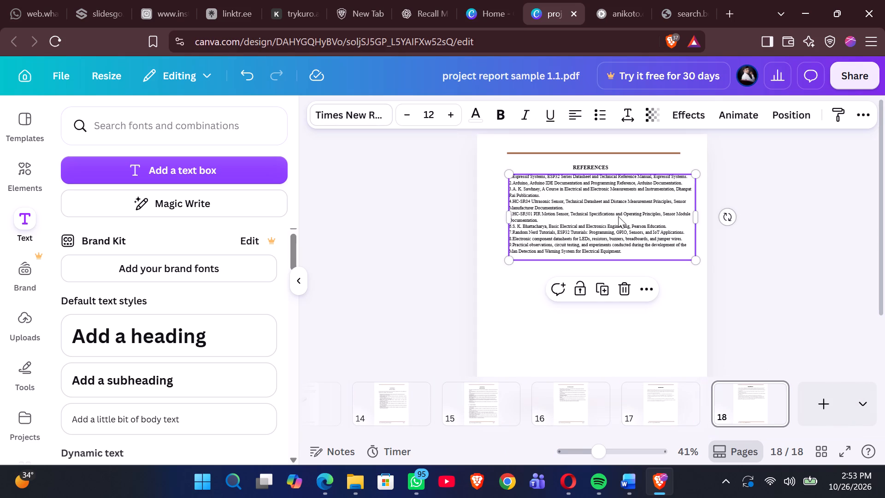
pyautogui.click(618, 216)
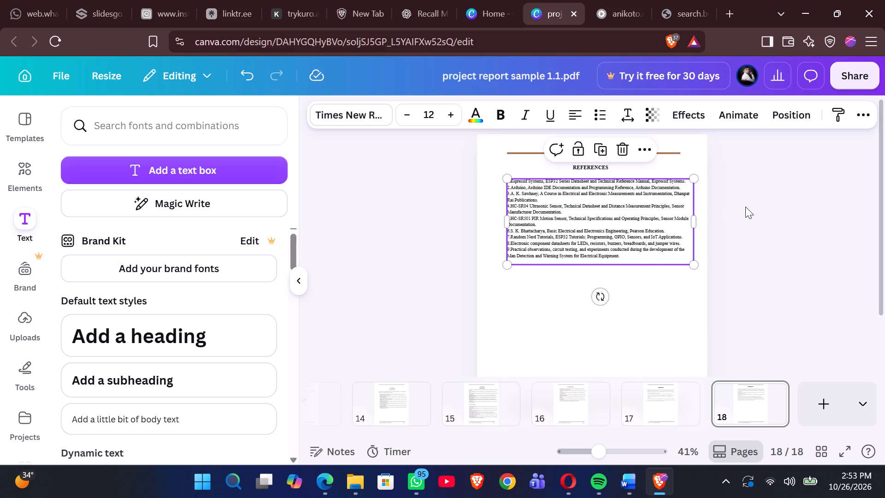
pyautogui.click(766, 202)
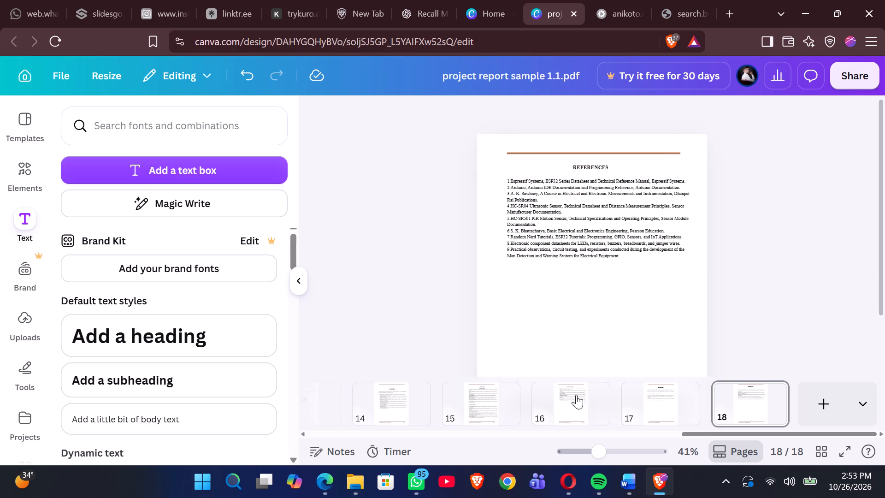
# Delete the misplaced number 1 beneath the Page No. header in the CONTENTS table on page 6.
pyautogui.click(580, 395)
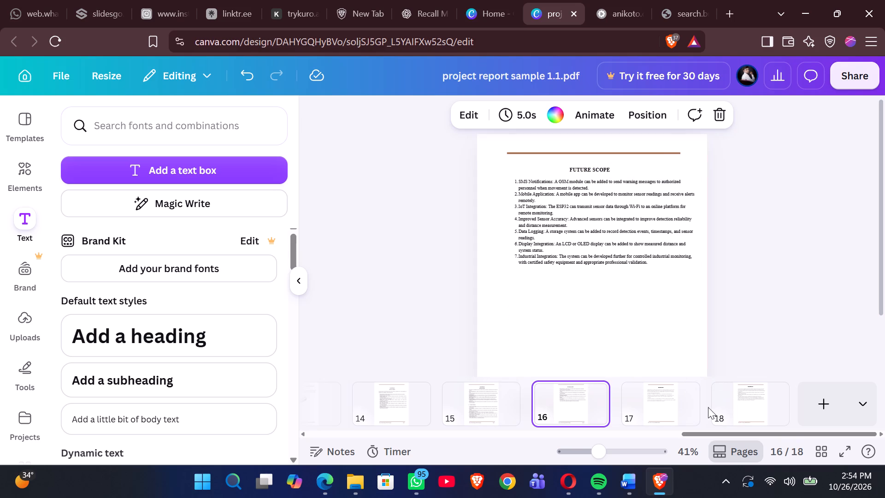
pyautogui.hscroll(6, 706, 406)
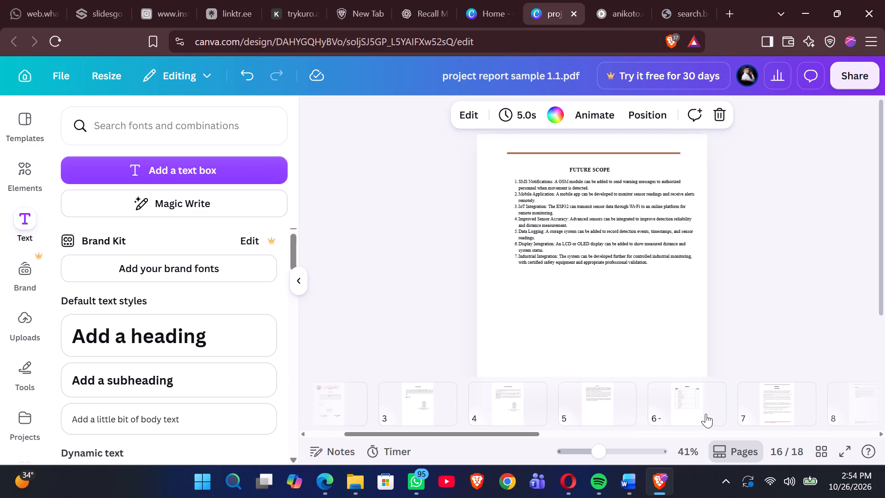
pyautogui.click(706, 412)
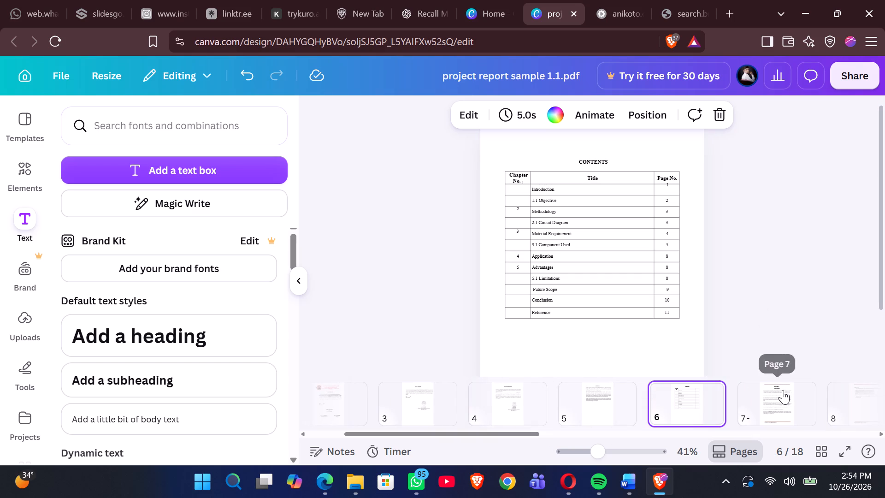
pyautogui.click(668, 185)
pyautogui.click(665, 191)
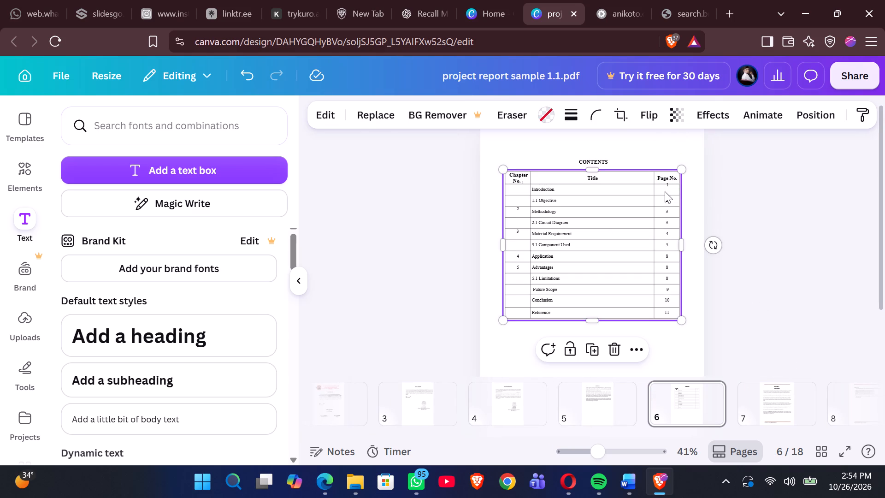
pyautogui.click(667, 186)
pyautogui.click(667, 186)
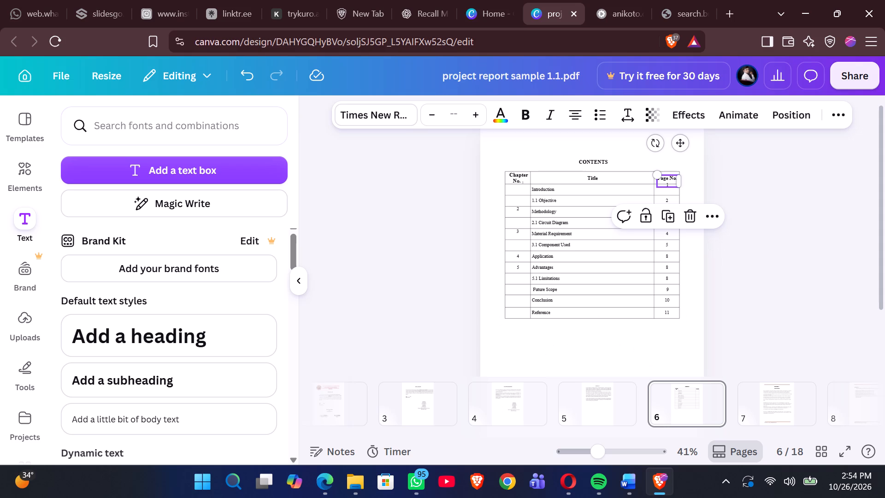
pyautogui.click(668, 184)
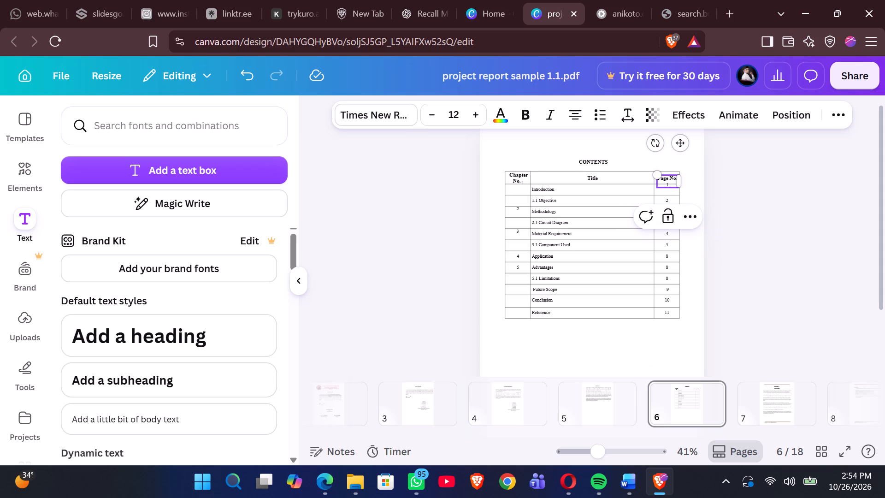
pyautogui.press('BackSpace')
pyautogui.click(769, 195)
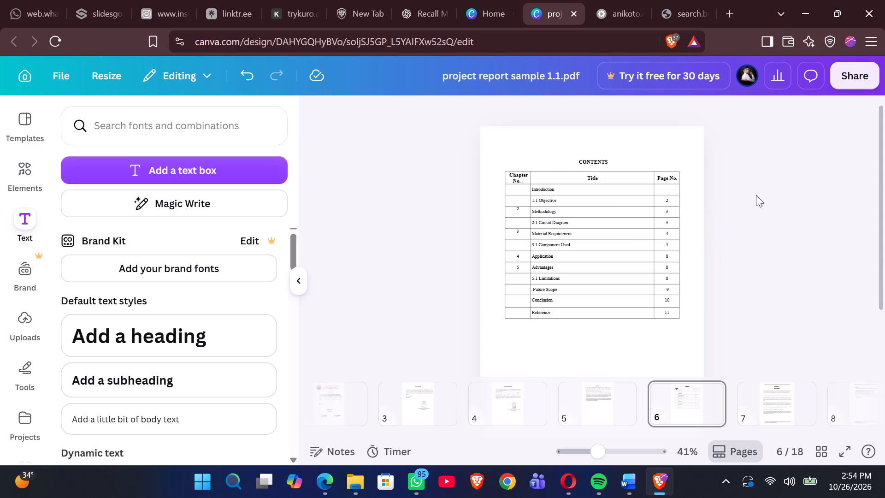
# Add a new text box reading 1 and place it in the Introduction row's Page No. cell in the CONTENTS table.
pyautogui.click(217, 170)
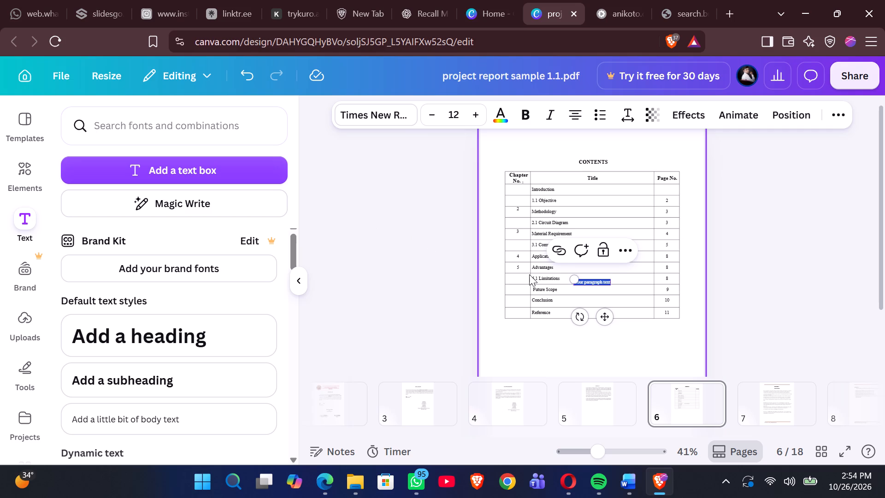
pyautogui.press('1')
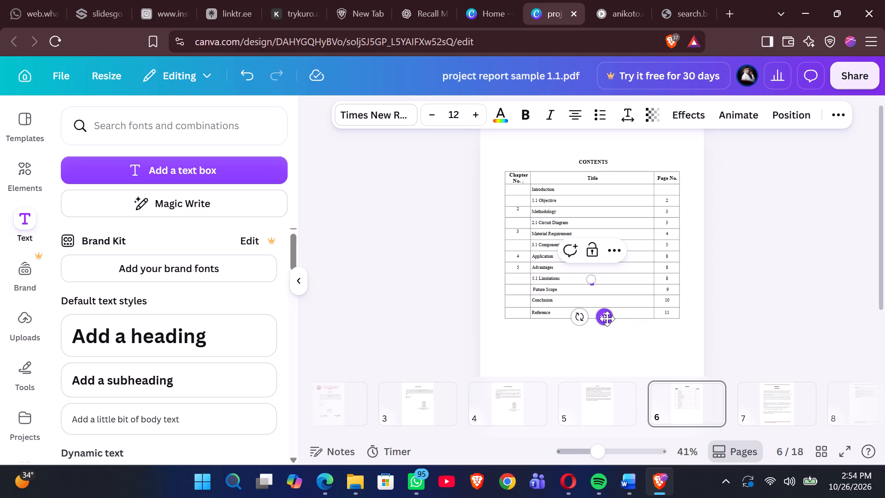
pyautogui.moveTo(607, 319); pyautogui.dragTo(684, 227)
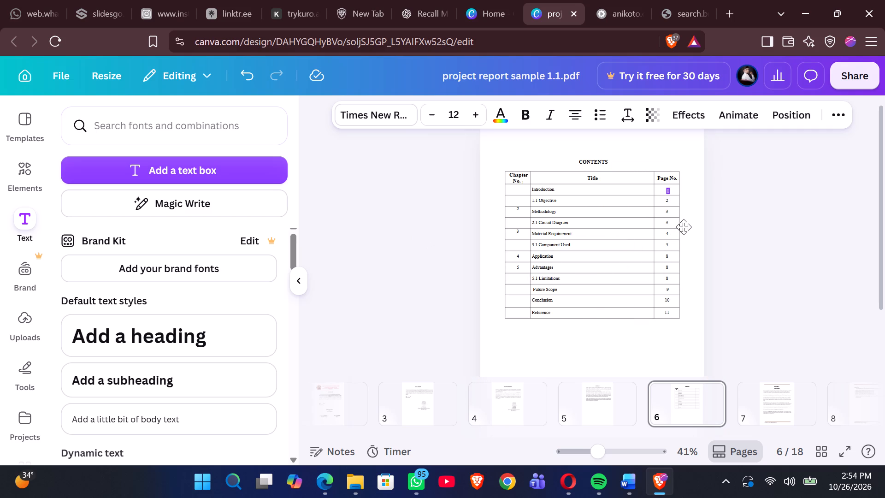
# Nudge the 1 in the Introduction row of the CONTENTS table into line with the other page numbers.
pyautogui.moveTo(684, 227); pyautogui.dragTo(681, 227)
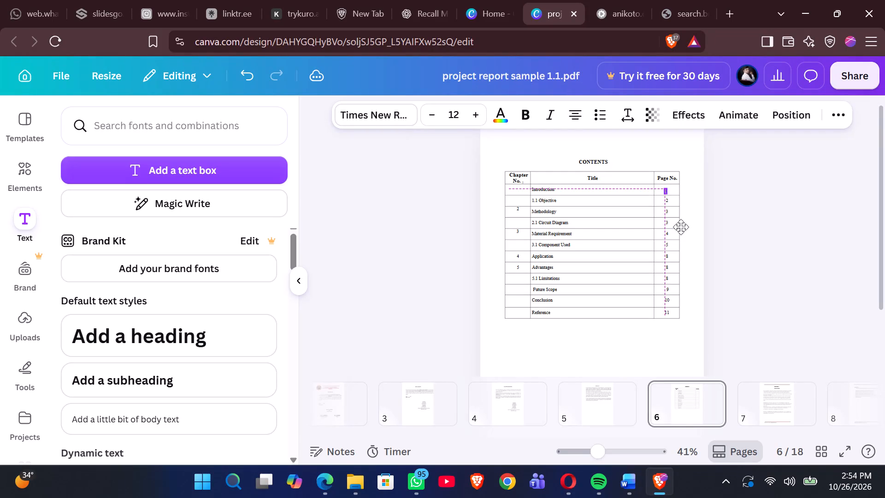
pyautogui.moveTo(681, 227); pyautogui.dragTo(681, 225)
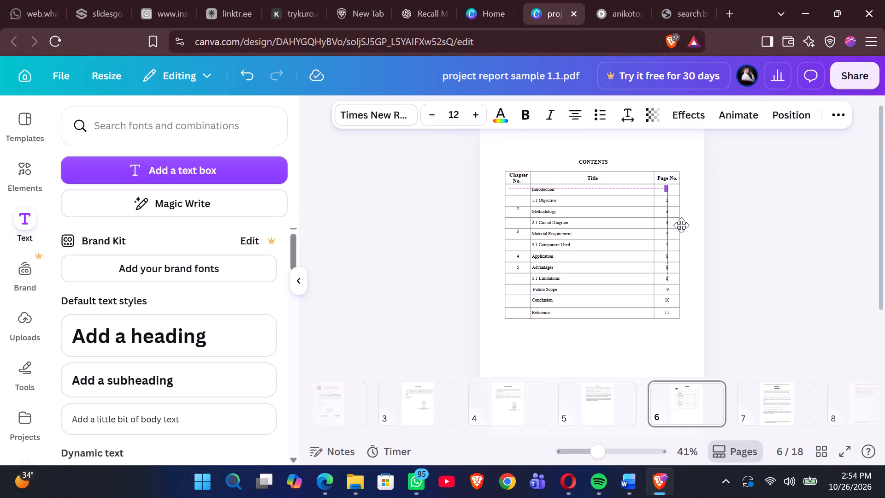
pyautogui.click(726, 233)
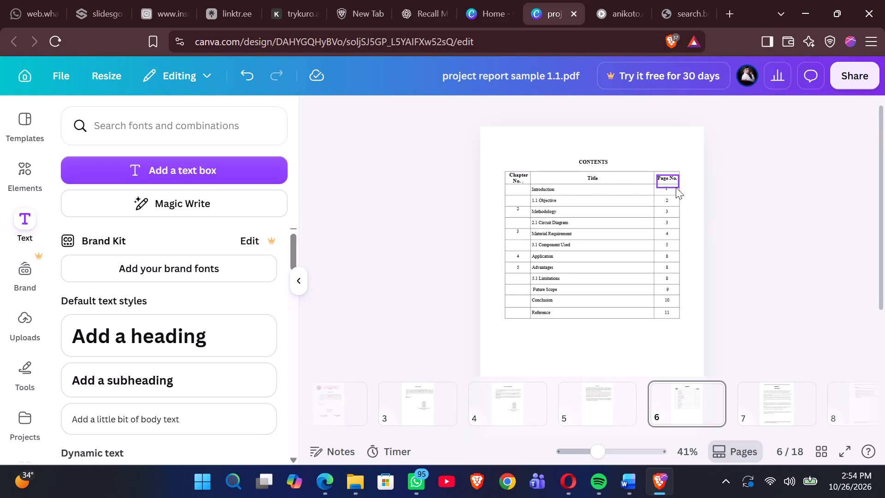
# Align the text box holding page numbers 9 and 10 with the other numbers in the Page No. column.
pyautogui.click(666, 294)
pyautogui.click(666, 294)
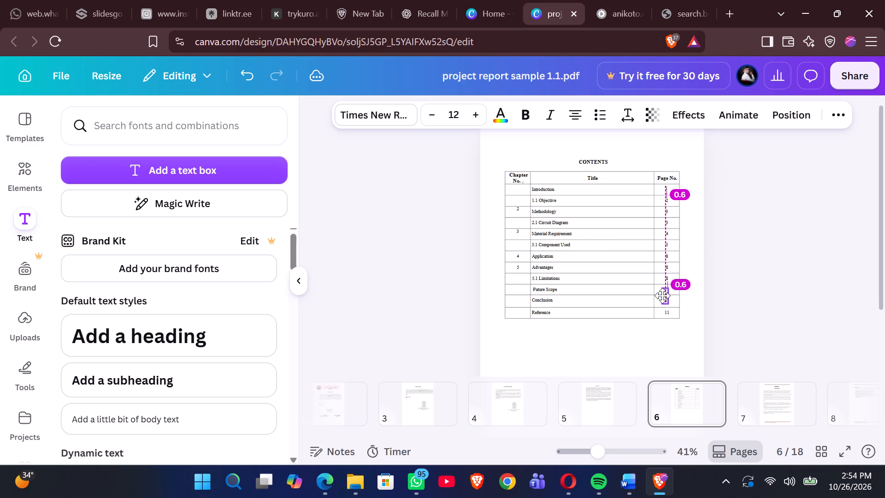
pyautogui.click(702, 292)
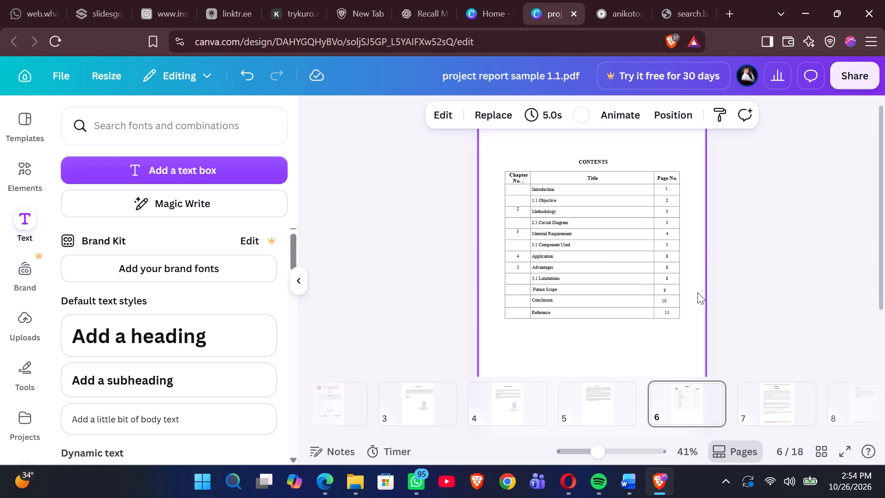
pyautogui.click(663, 294)
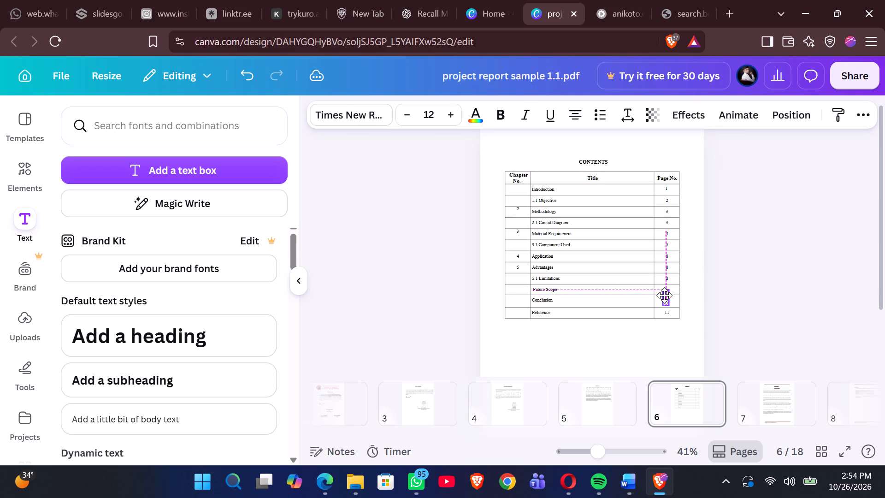
pyautogui.click(717, 291)
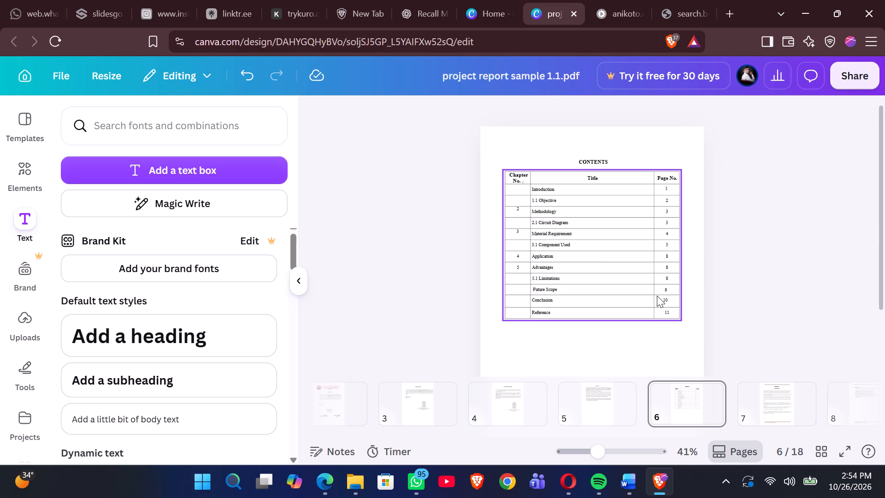
# Check the CONTENTS entries on page 6 against the headings and footer page numbers on pages 7 to 10.
pyautogui.hscroll(-2, 690, 397)
pyautogui.click(639, 407)
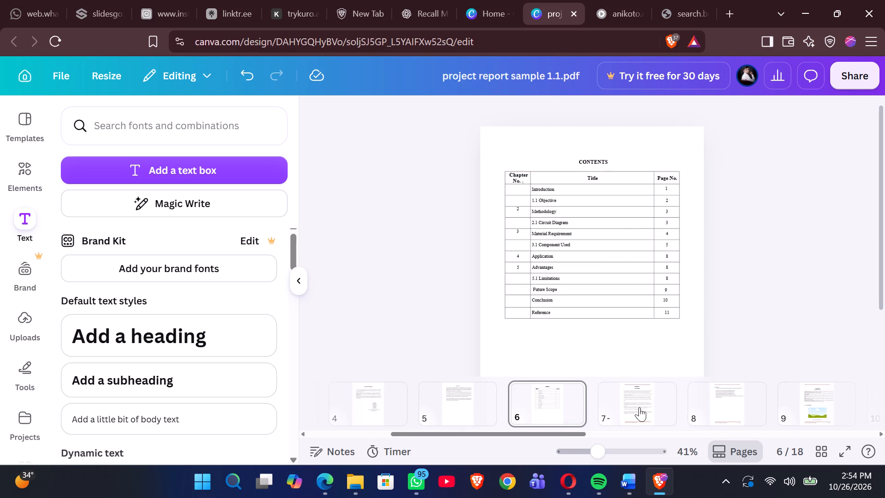
pyautogui.click(565, 395)
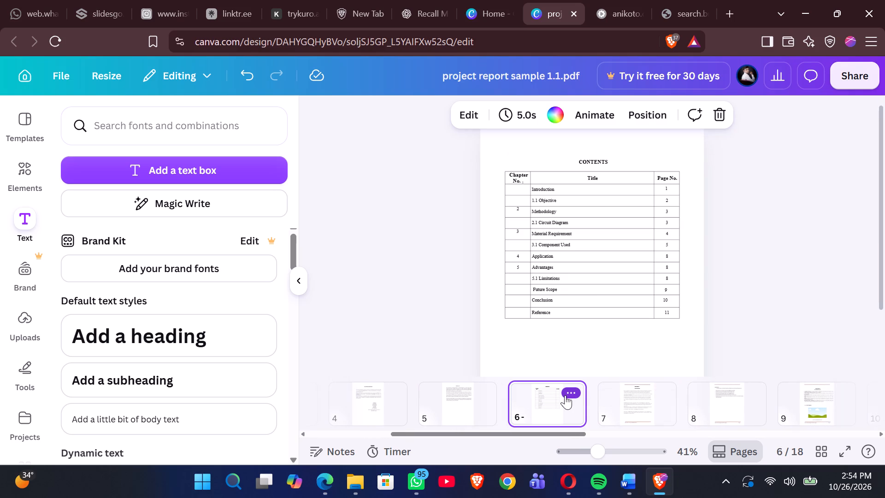
pyautogui.click(641, 412)
pyautogui.scroll(-1, 685, 316)
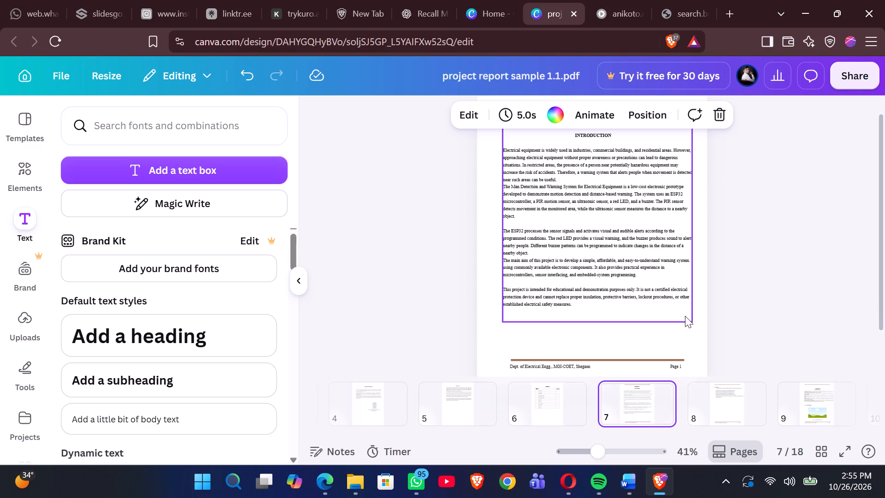
pyautogui.click(732, 419)
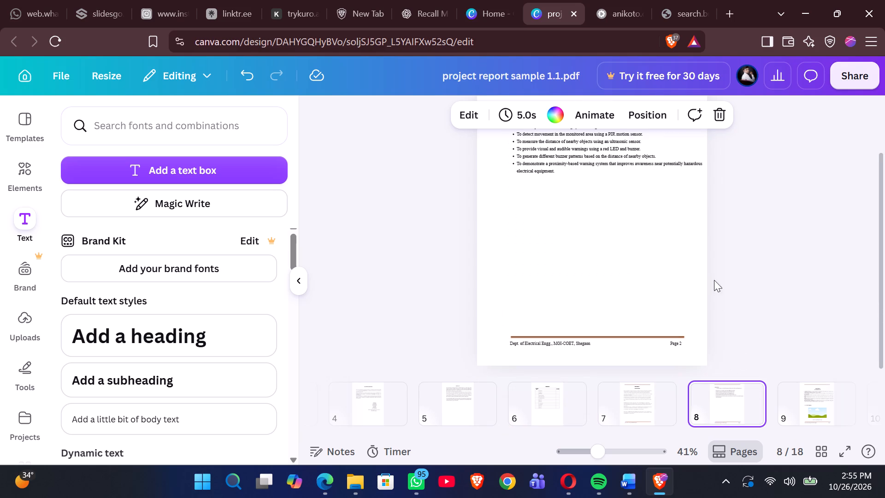
pyautogui.scroll(1, 709, 265)
pyautogui.click(545, 397)
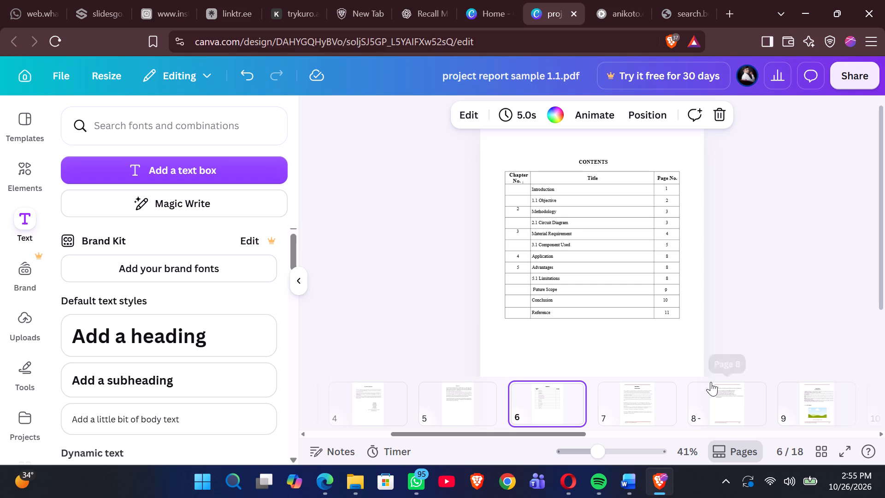
pyautogui.hscroll(-1, 711, 382)
pyautogui.click(710, 403)
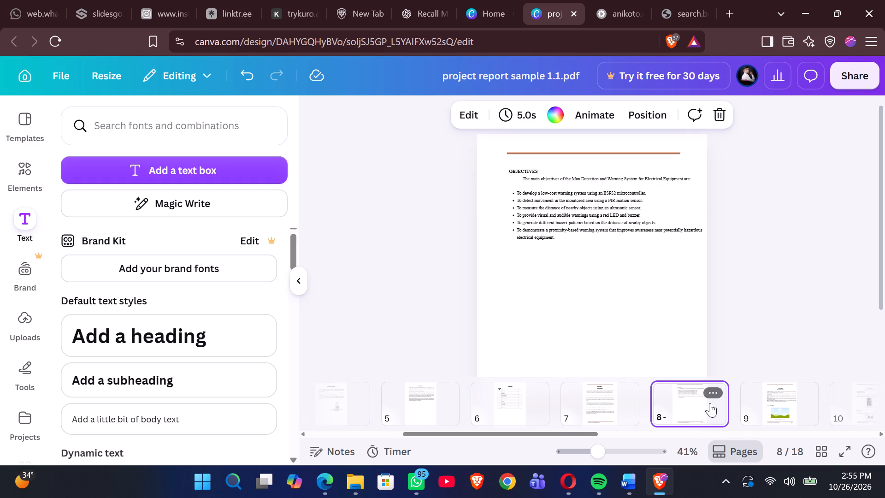
pyautogui.click(785, 399)
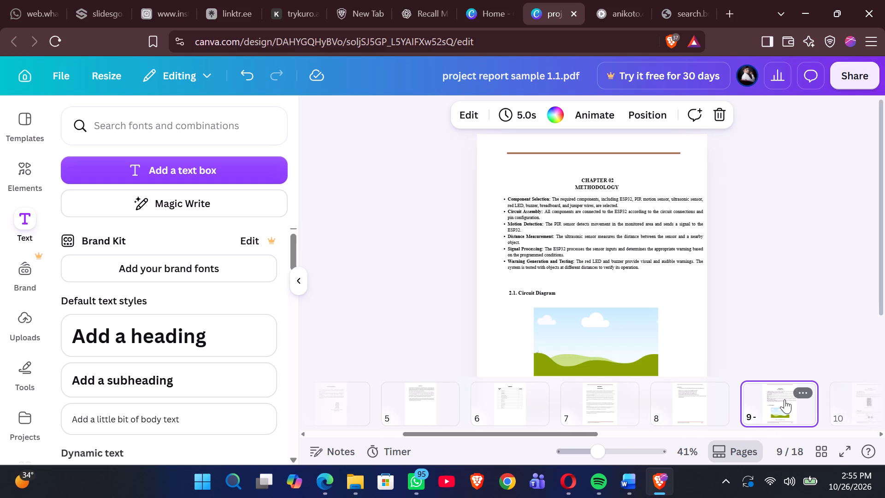
pyautogui.click(525, 410)
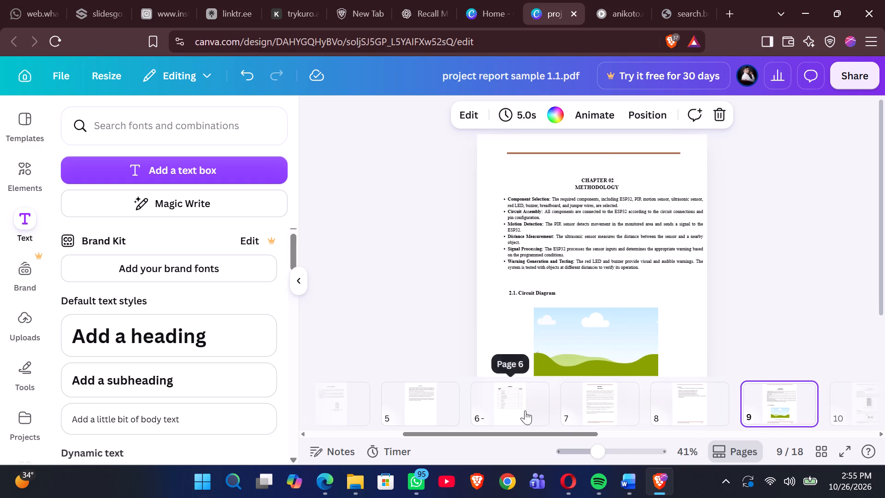
pyautogui.hscroll(-1, 718, 410)
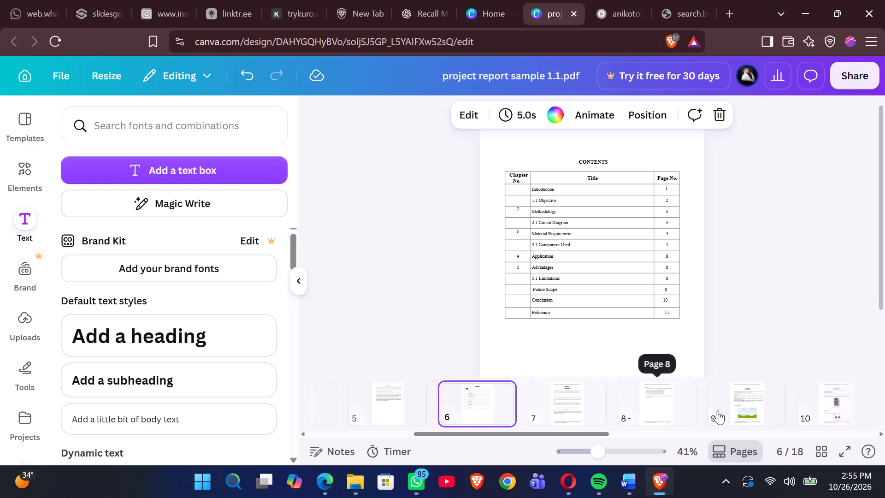
pyautogui.hscroll(-1, 718, 410)
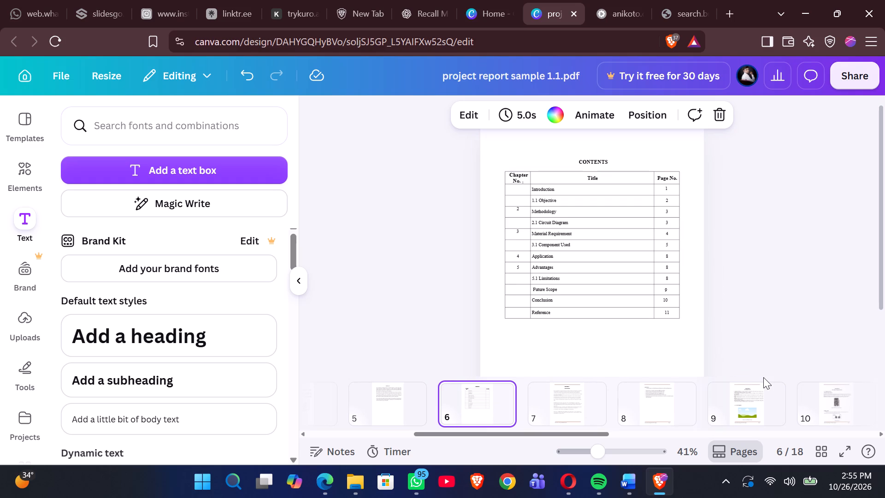
pyautogui.hscroll(-1, 766, 387)
pyautogui.click(738, 407)
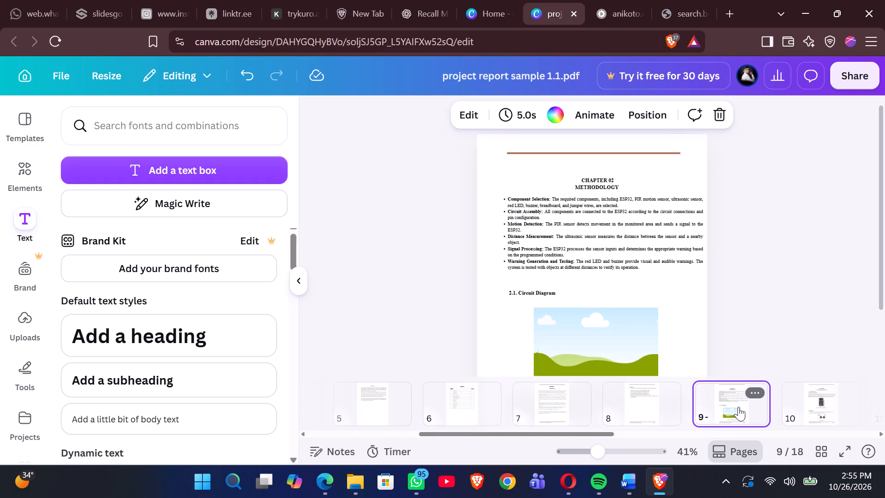
pyautogui.click(812, 409)
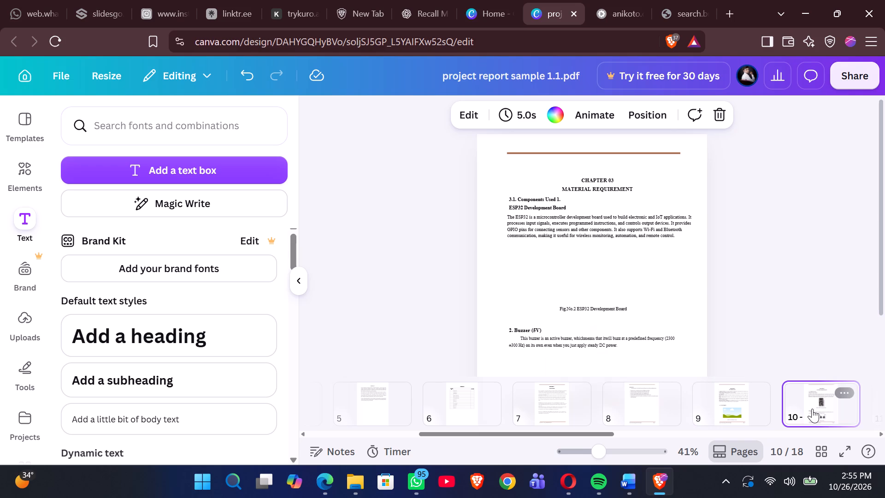
pyautogui.scroll(-1, 678, 278)
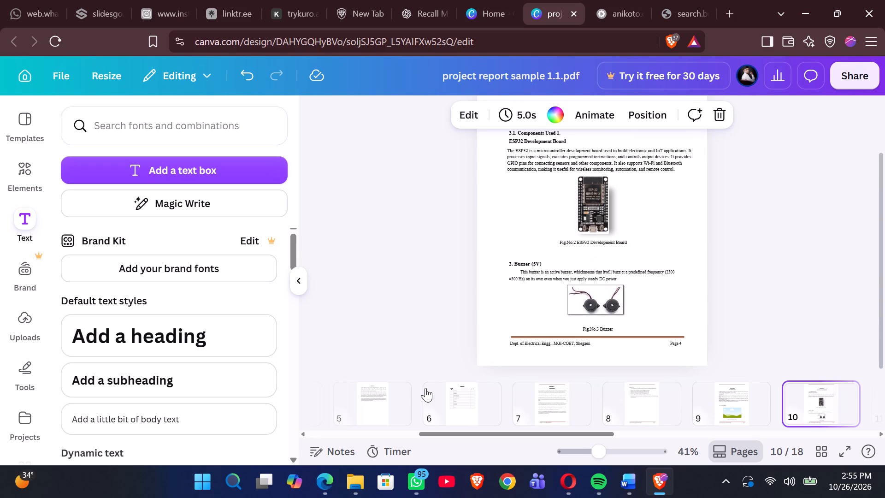
pyautogui.click(464, 399)
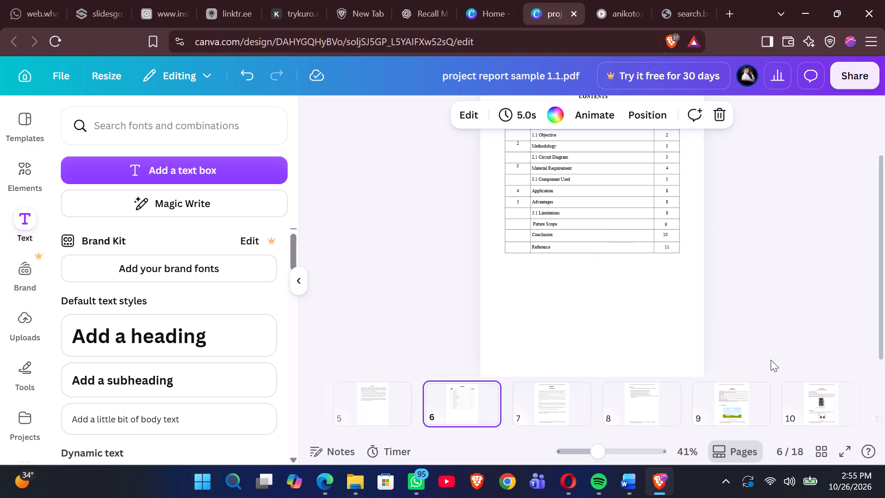
# On page 10, remove the stray "1." after "3.1. Components Used" and number the line below as "1.ESP32 Development Board".
pyautogui.click(745, 407)
pyautogui.click(800, 402)
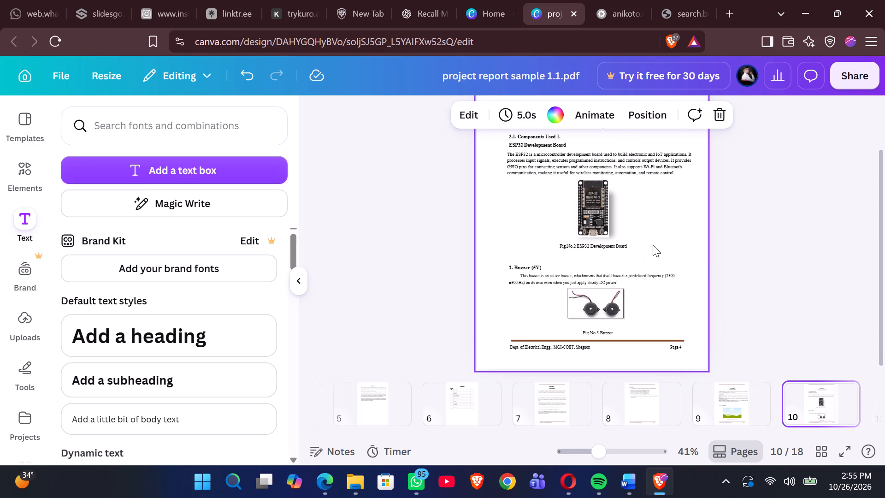
pyautogui.scroll(1, 653, 245)
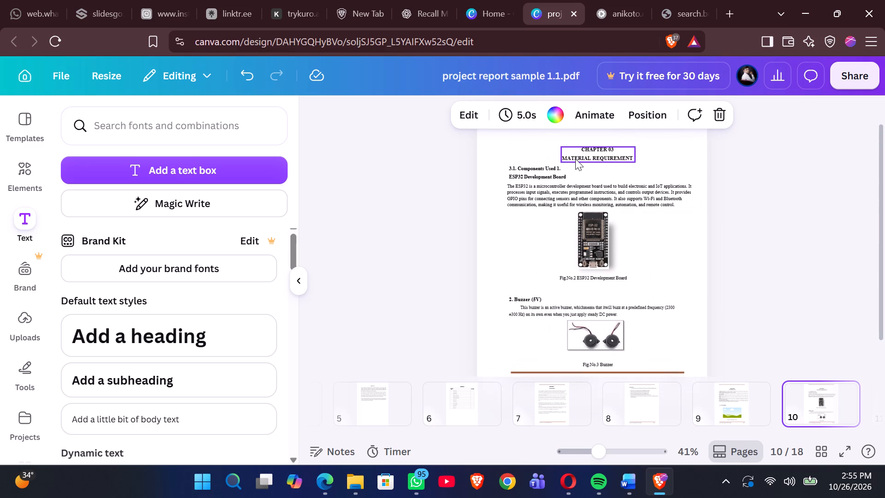
pyautogui.click(570, 166)
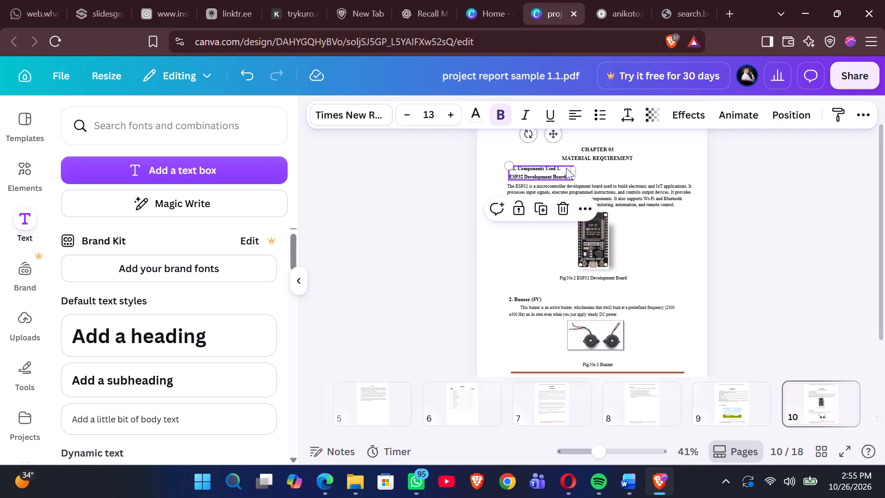
pyautogui.click(565, 168)
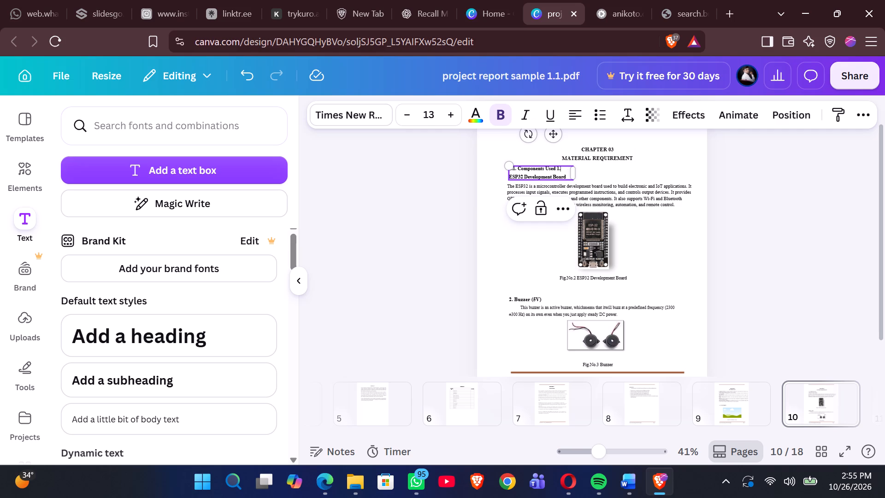
pyautogui.press('BackSpace')
pyautogui.press('BackSpace')
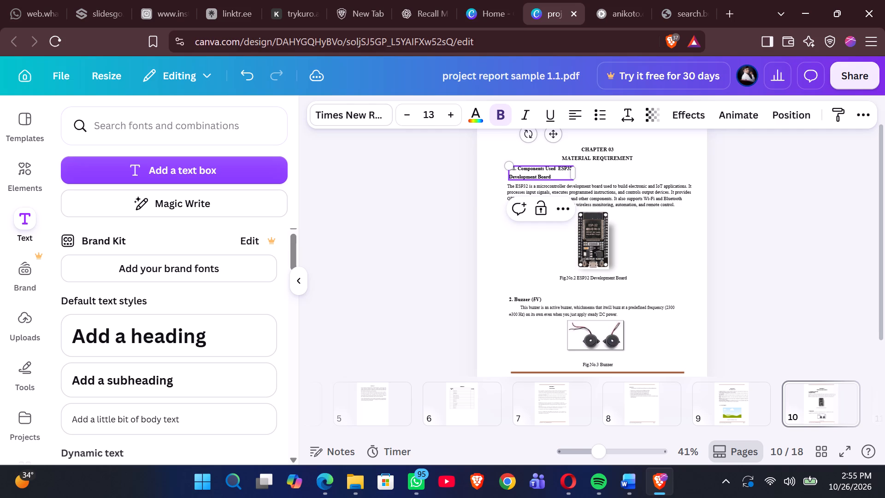
pyautogui.press('Return')
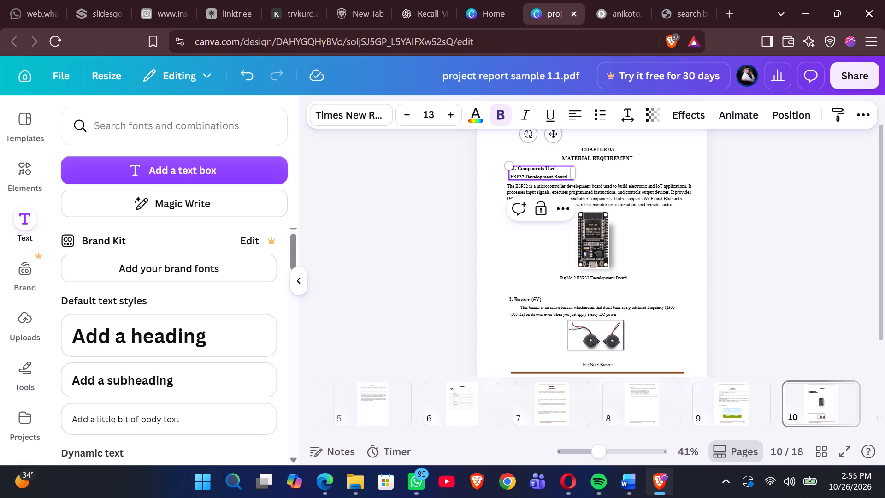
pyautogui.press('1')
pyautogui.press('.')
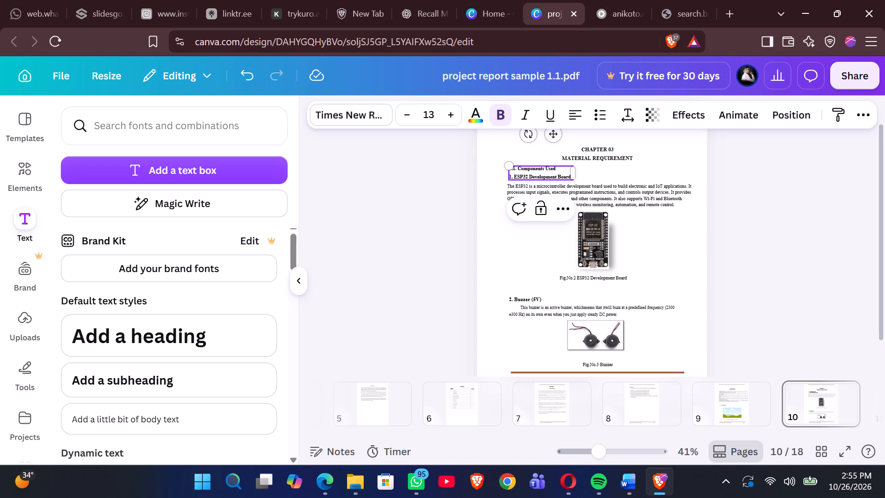
pyautogui.click(513, 176)
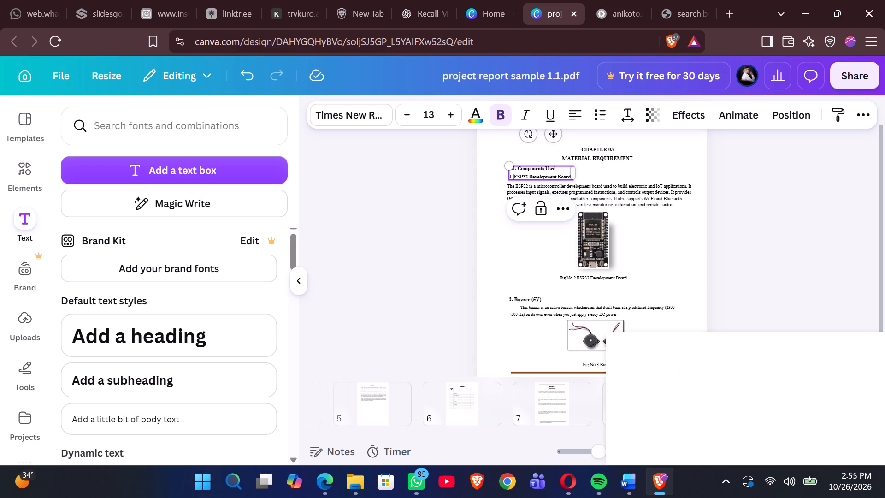
pyautogui.press('BackSpace')
pyautogui.click(687, 229)
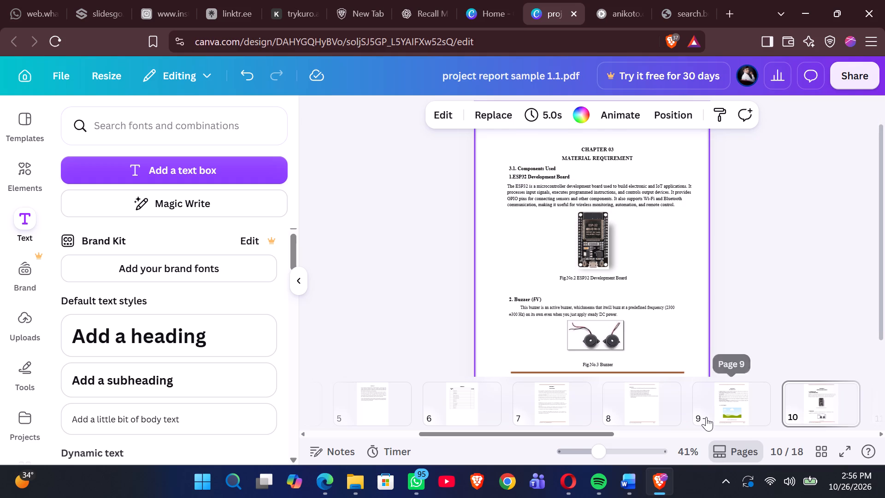
# Recheck the contents page against page 10, and open the "project report sample" PDF from the Documents folder for reference.
pyautogui.click(443, 399)
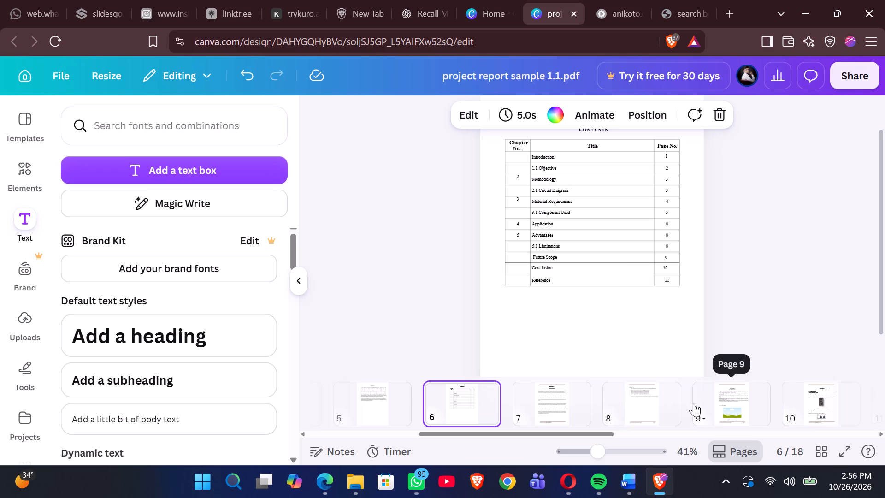
pyautogui.click(825, 416)
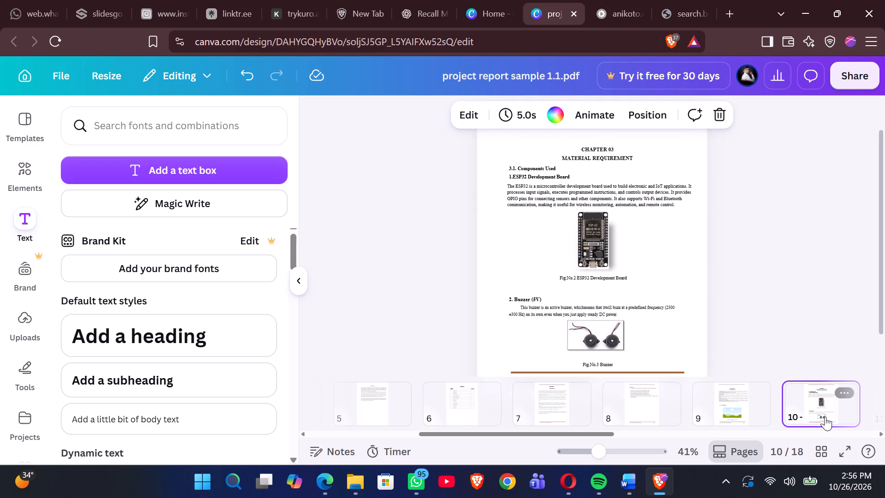
pyautogui.click(353, 486)
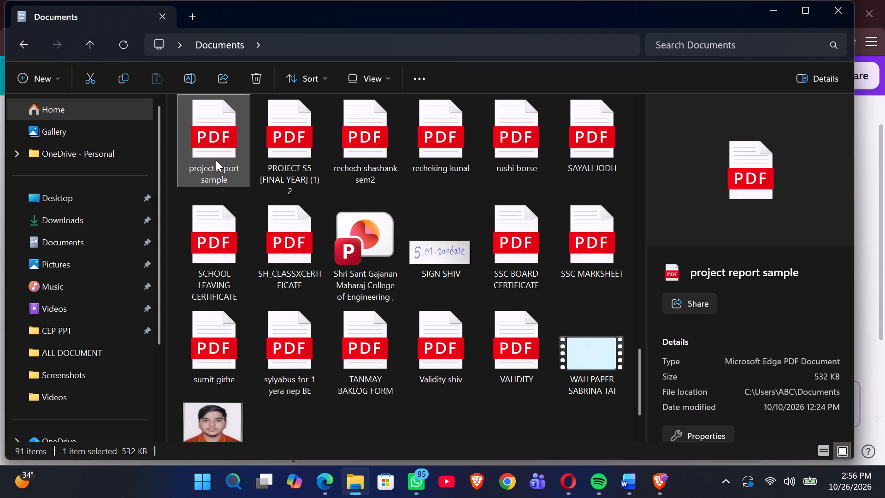
pyautogui.doubleClick(216, 160)
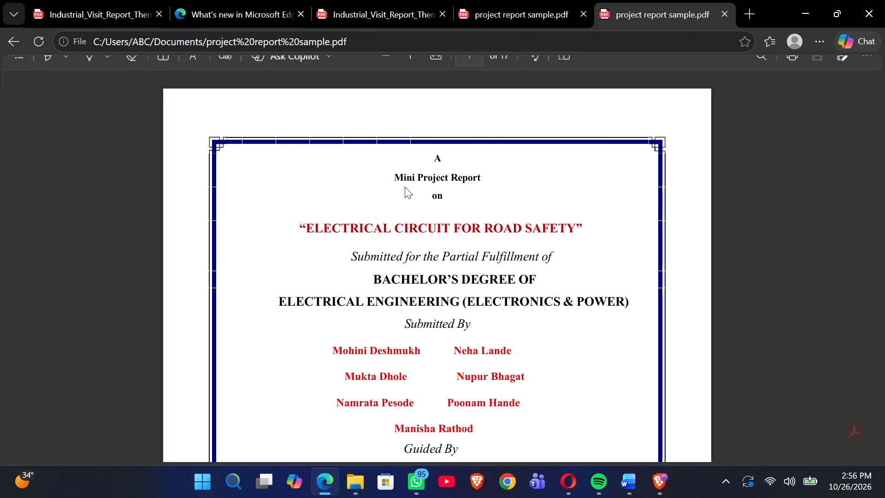
# Read the sample report from its contents page through Chapter 03, examining the section headings and footer page numbers.
pyautogui.scroll(-6, 405, 187)
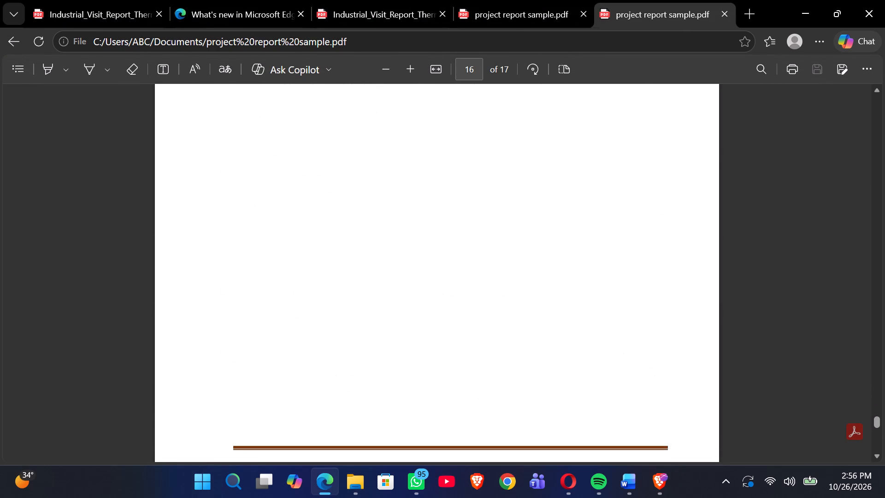
pyautogui.scroll(-2, 405, 187)
pyautogui.scroll(2, 405, 187)
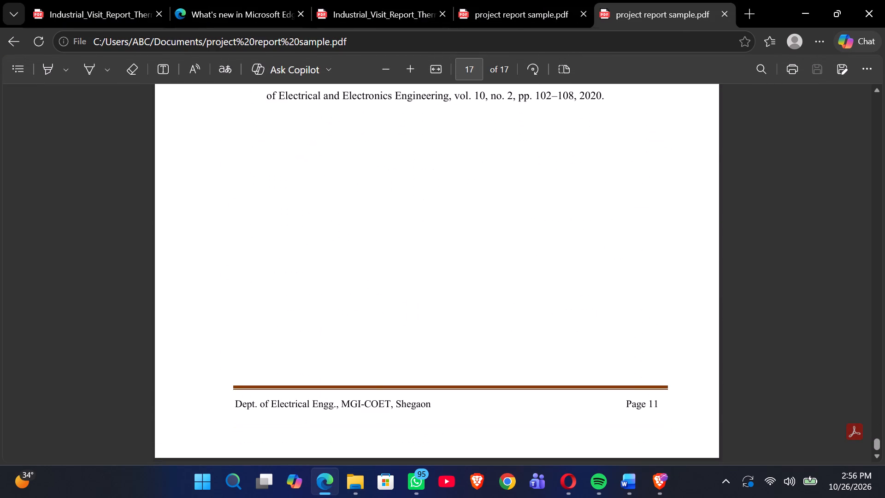
pyautogui.scroll(12, 405, 187)
pyautogui.scroll(-1, 405, 187)
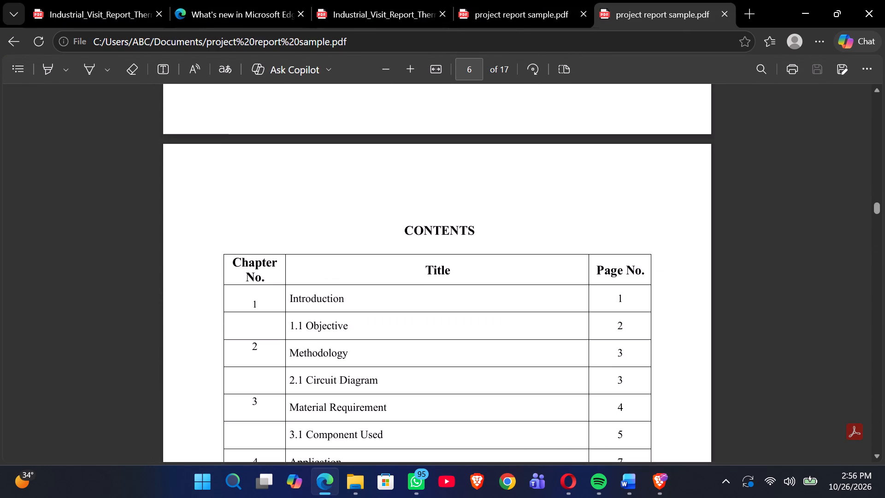
pyautogui.scroll(-4, 405, 187)
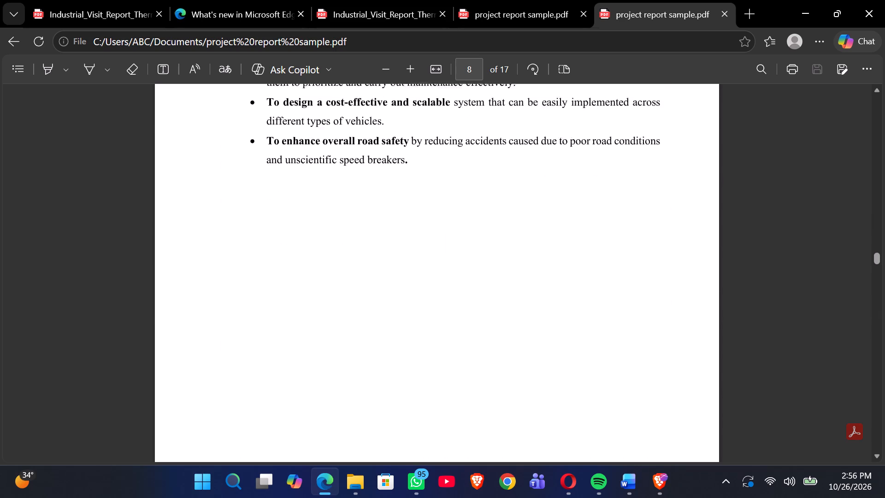
pyautogui.scroll(-1, 405, 187)
pyautogui.hscroll(1, 405, 187)
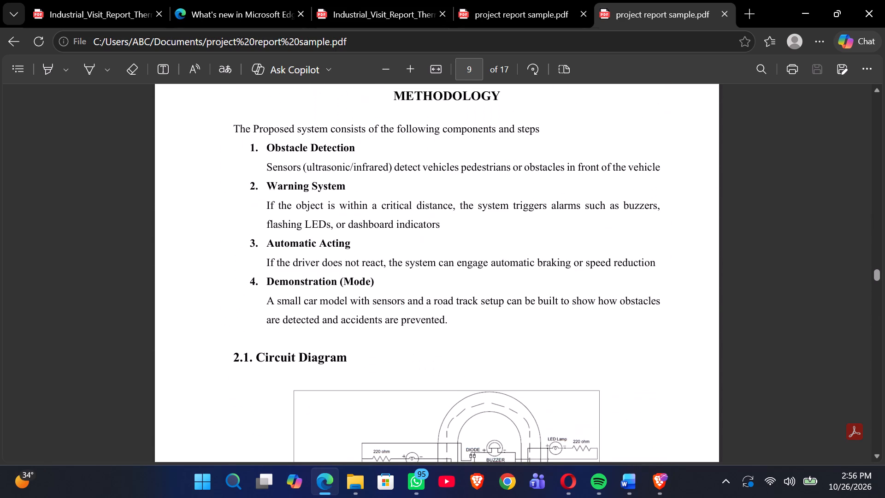
pyautogui.hscroll(1, 405, 187)
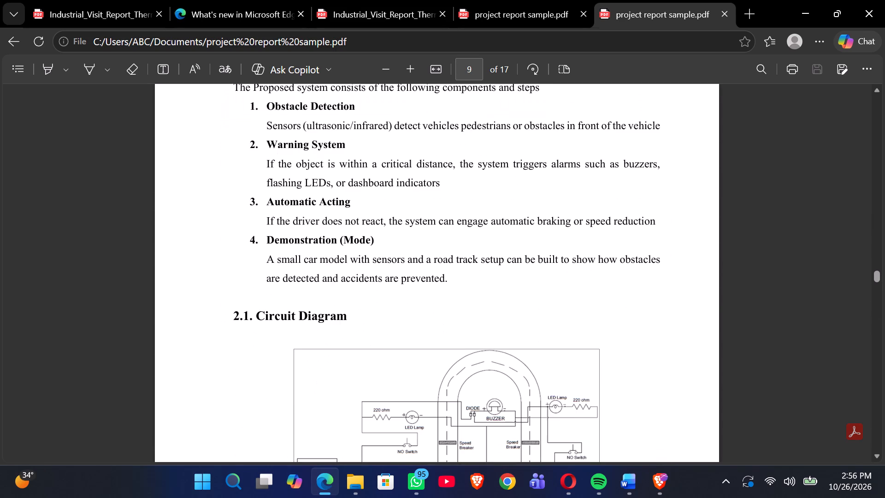
pyautogui.scroll(-1, 405, 187)
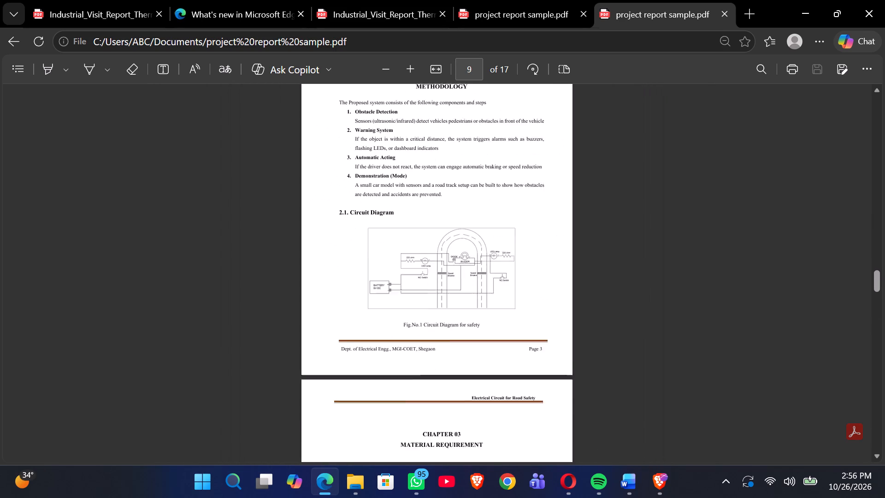
pyautogui.scroll(-2, 405, 187)
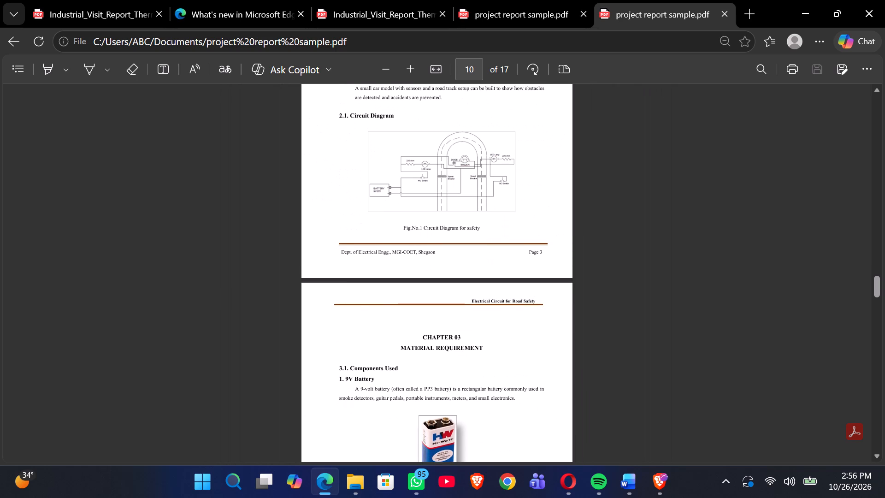
pyautogui.scroll(-1, 405, 187)
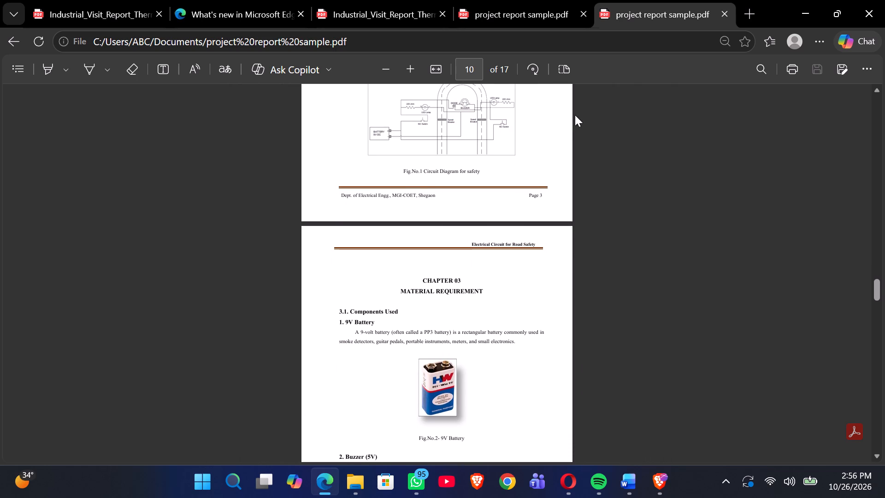
pyautogui.scroll(-2, 517, 193)
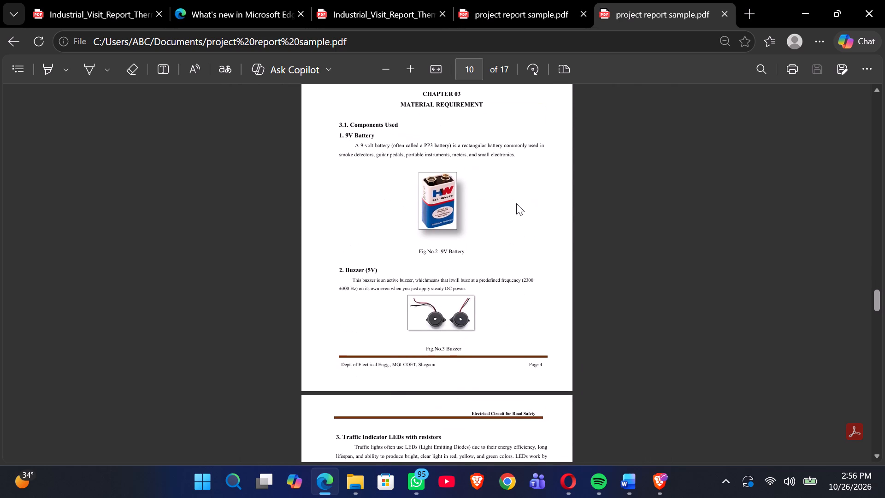
# Compare the sample's contents entries for Material Requirement and Component Used with its Chapter 03 pages, and return to the Canva report.
pyautogui.scroll(7, 516, 203)
pyautogui.scroll(-2, 516, 203)
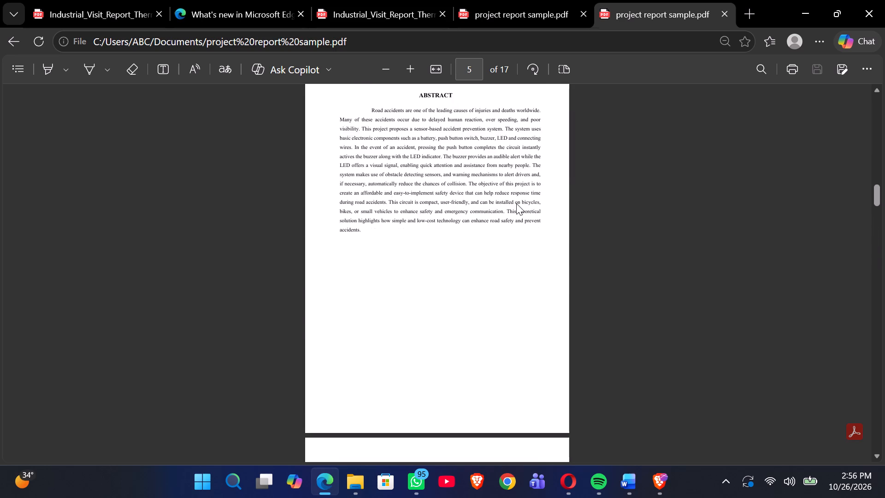
pyautogui.scroll(-2, 516, 203)
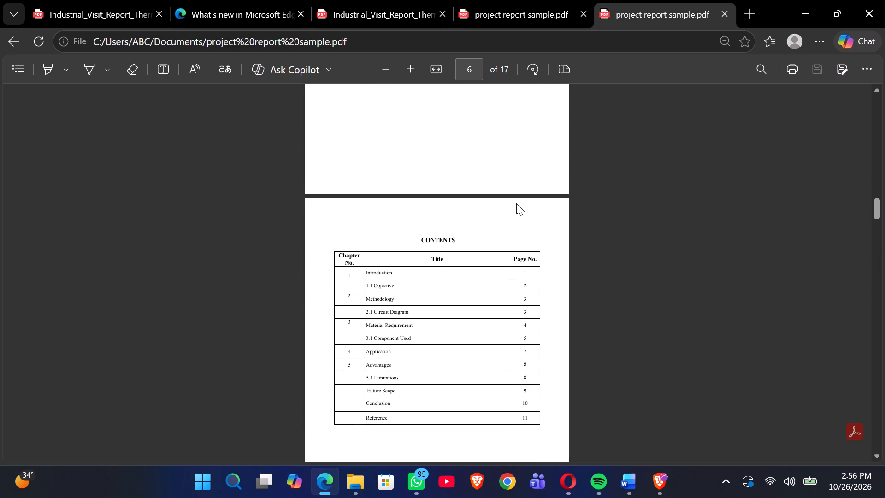
pyautogui.scroll(-1, 515, 189)
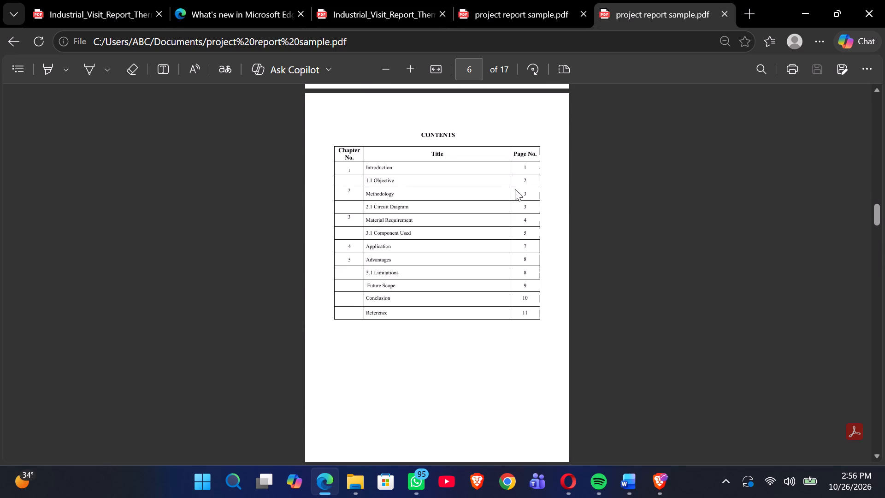
pyautogui.scroll(-3, 515, 189)
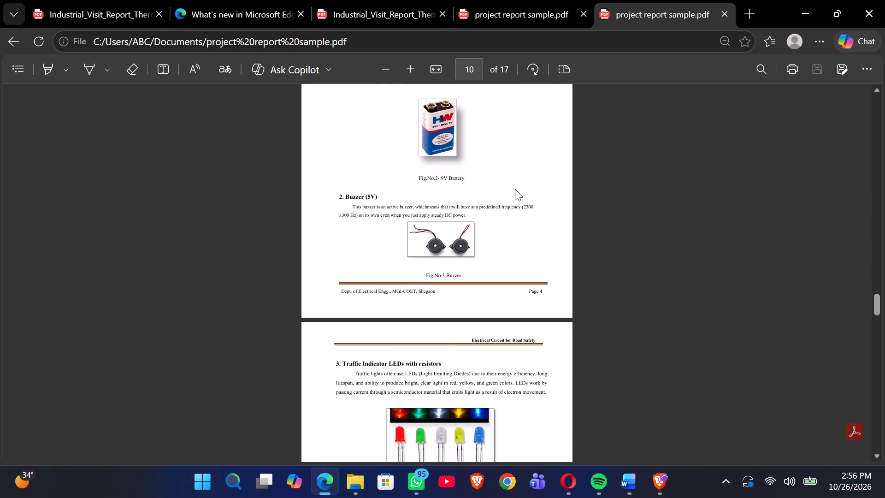
pyautogui.scroll(-1, 515, 189)
pyautogui.scroll(4, 515, 189)
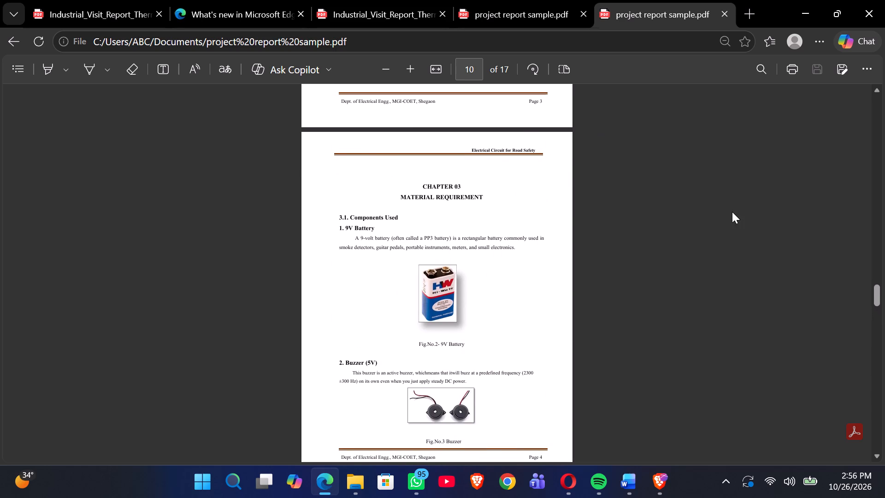
pyautogui.scroll(-1, 657, 208)
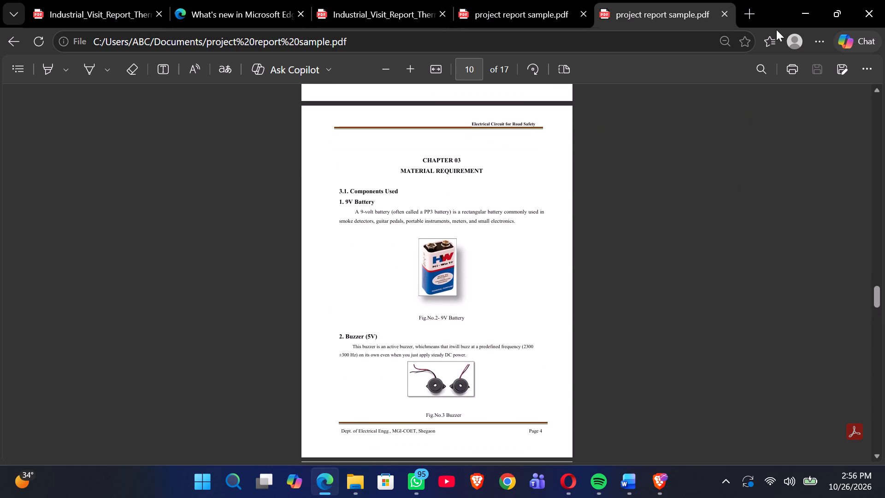
pyautogui.click(794, 12)
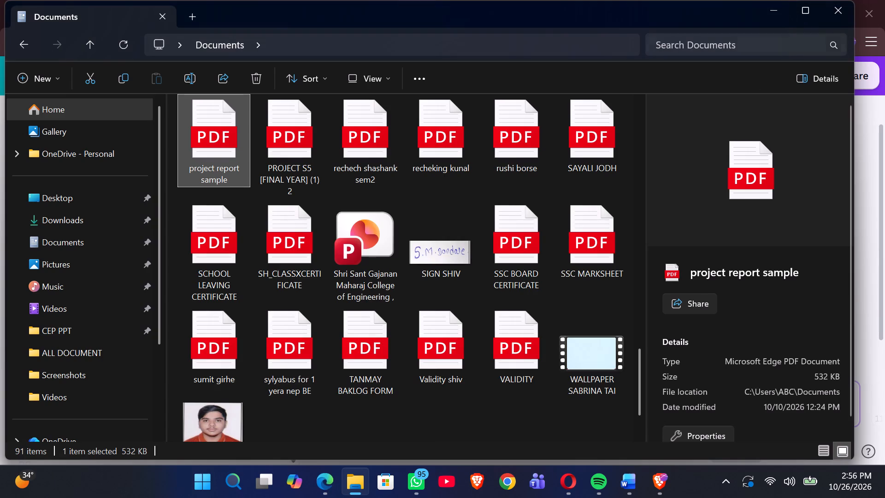
pyautogui.click(784, 17)
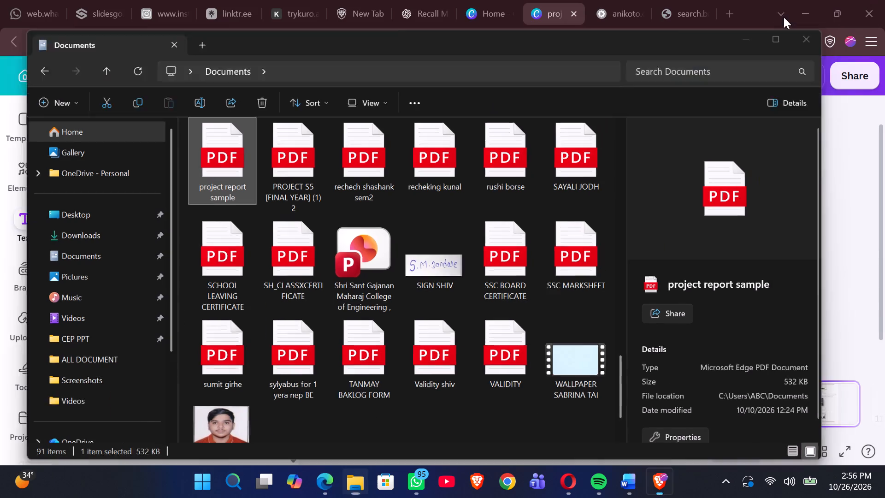
# On the contents page (page 6), change the page number of "3.1 Component Used" to 4.
pyautogui.hscroll(1, 583, 225)
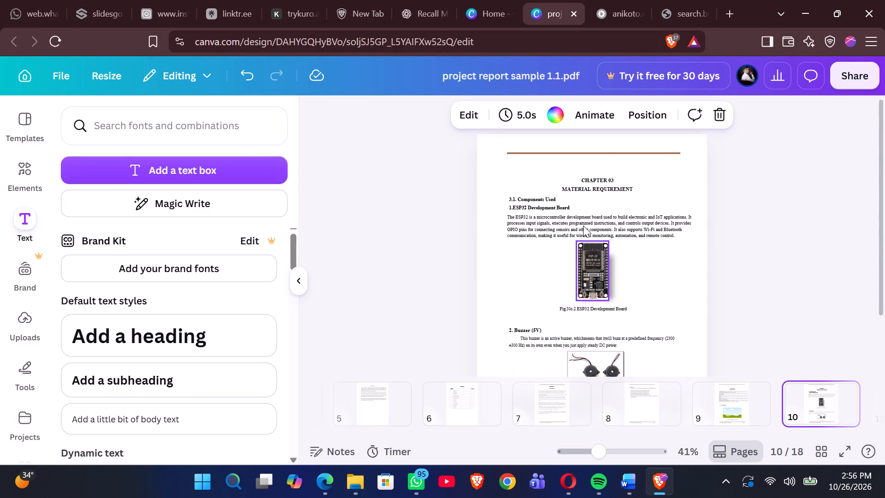
pyautogui.hscroll(1, 583, 225)
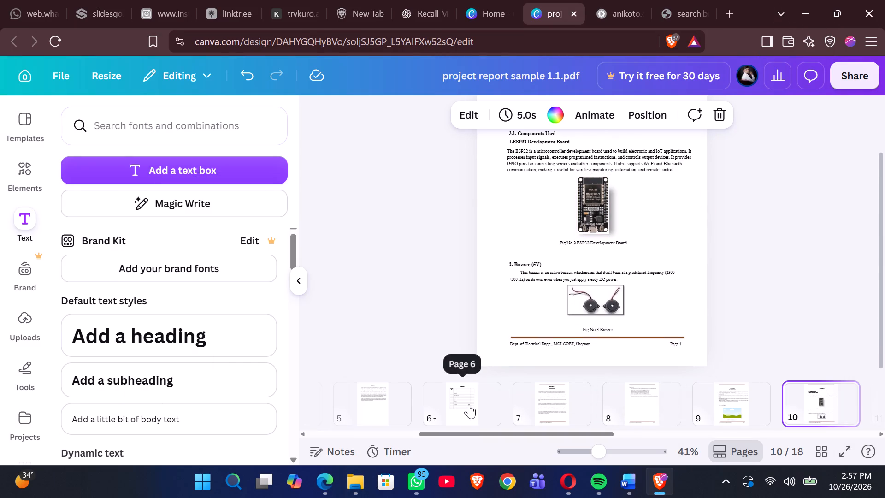
pyautogui.click(469, 404)
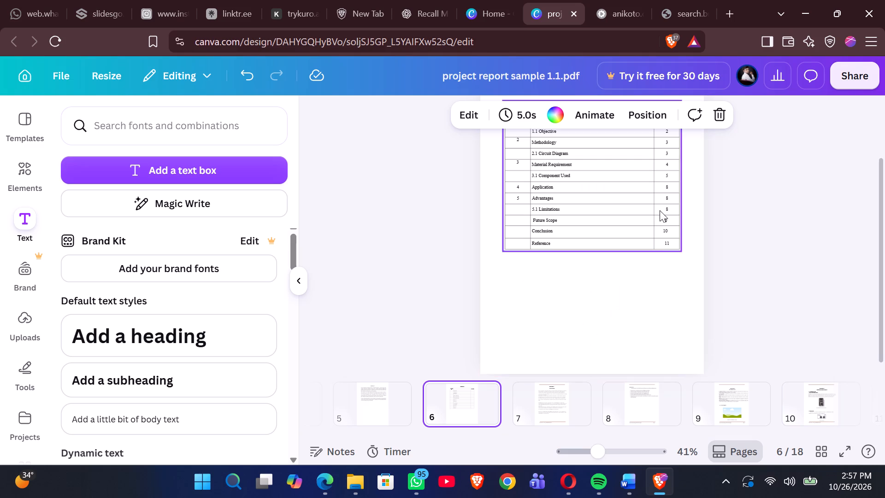
pyautogui.click(667, 177)
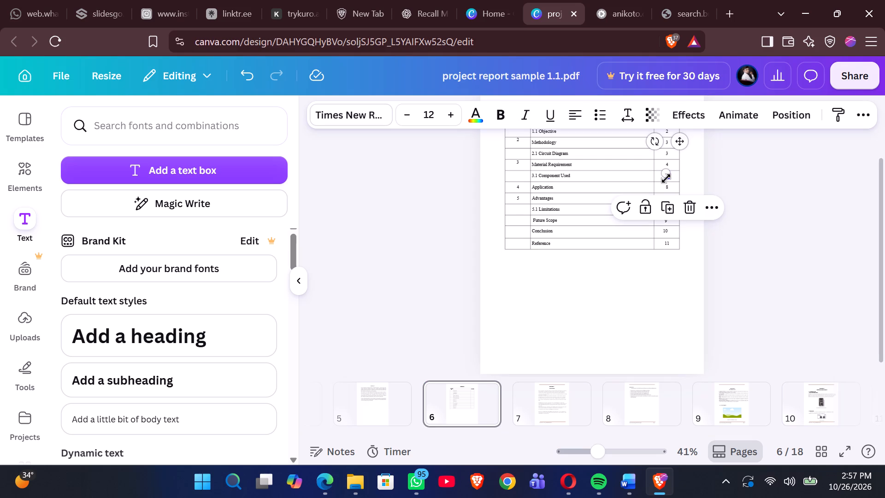
pyautogui.doubleClick(668, 176)
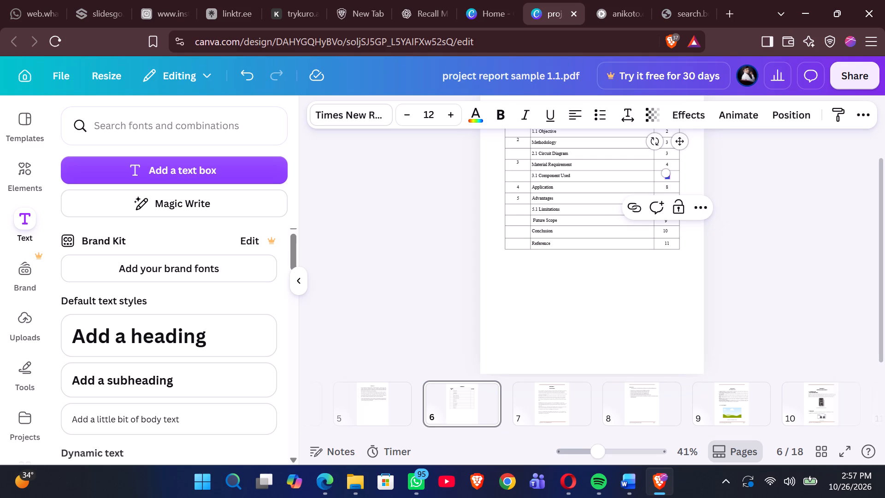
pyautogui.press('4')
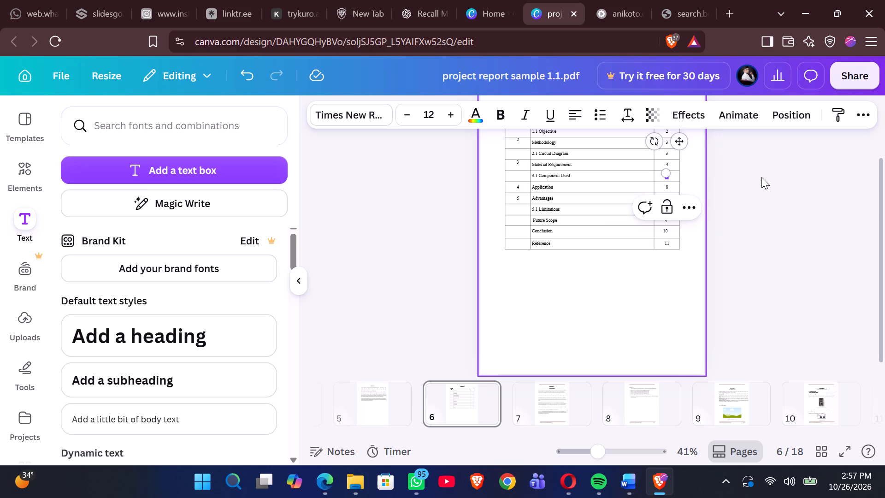
pyautogui.click(761, 177)
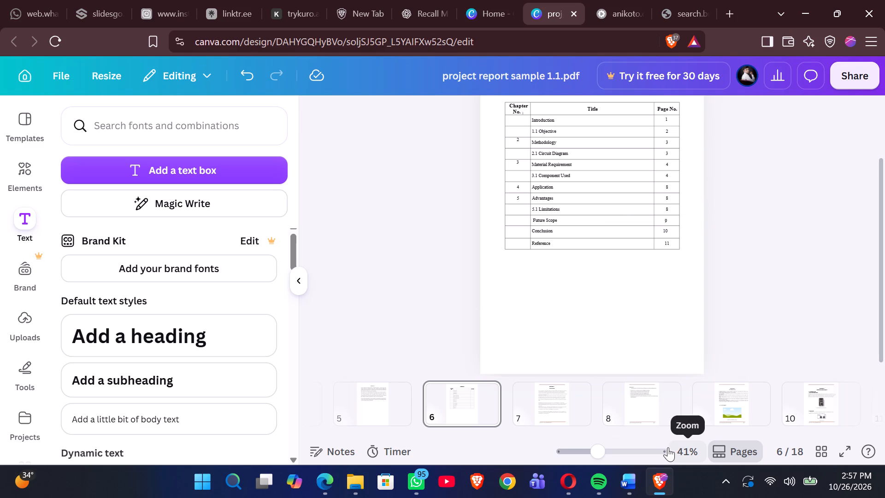
# Check the headings and footer page numbers on pages 9, 10, 13 and 14 for the remaining contents entries.
pyautogui.click(725, 389)
pyautogui.scroll(1, 668, 298)
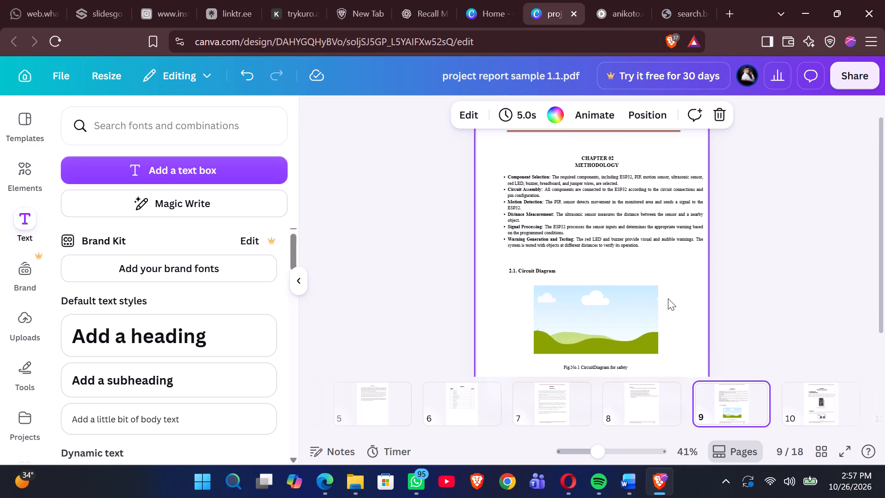
pyautogui.scroll(1, 668, 298)
pyautogui.scroll(-1, 669, 290)
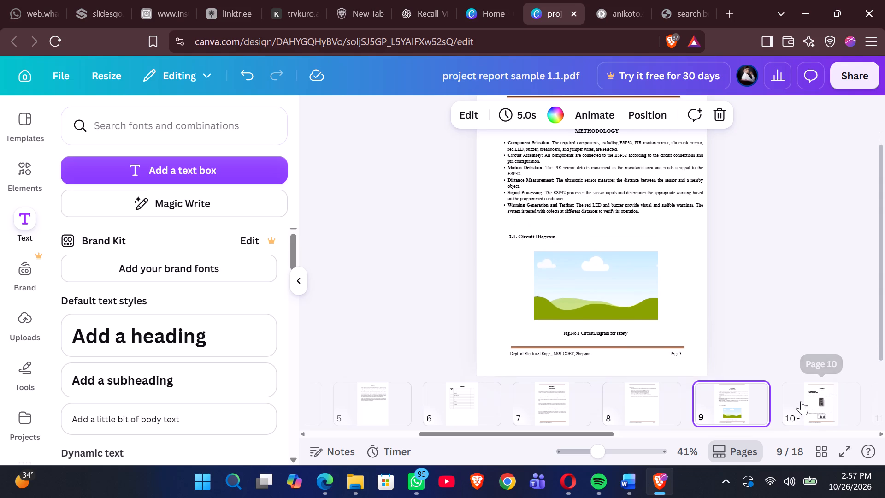
pyautogui.click(801, 401)
pyautogui.hscroll(-1, 801, 401)
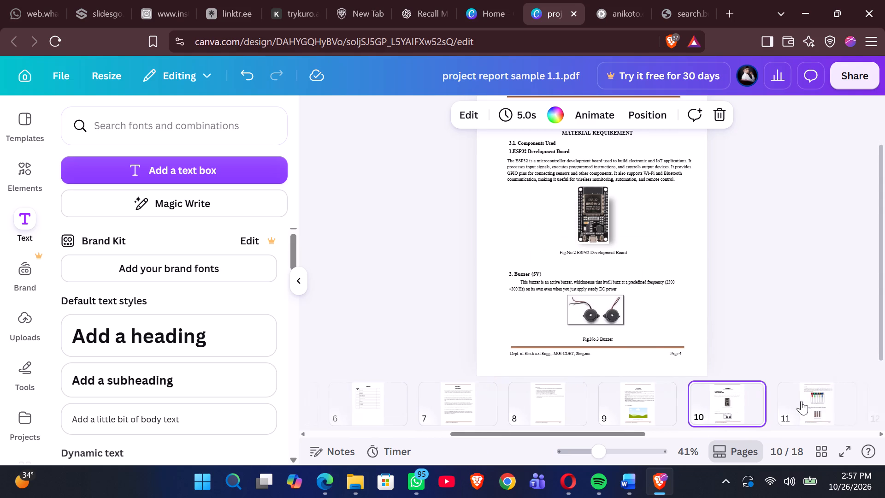
pyautogui.hscroll(-2, 801, 401)
pyautogui.click(808, 409)
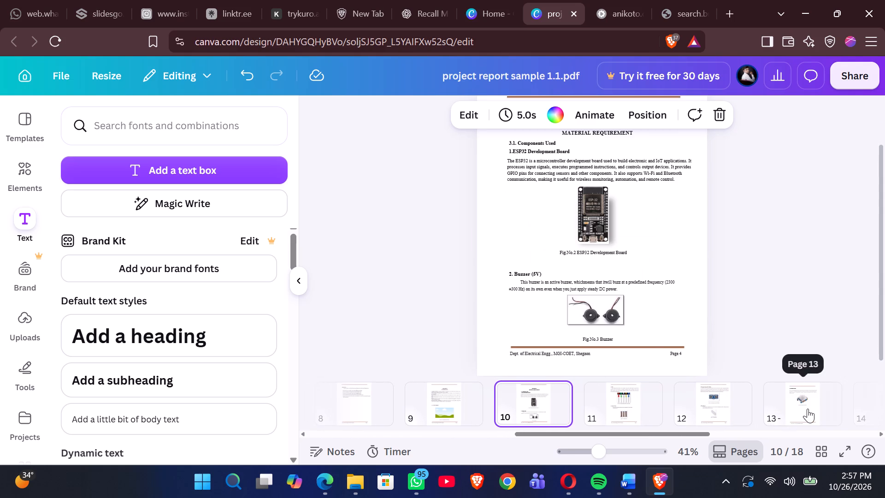
pyautogui.hscroll(-2, 808, 409)
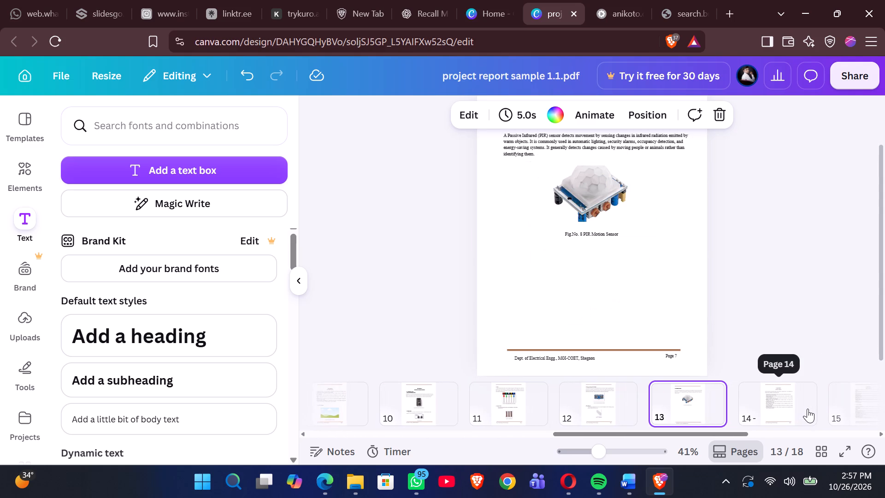
pyautogui.click(792, 408)
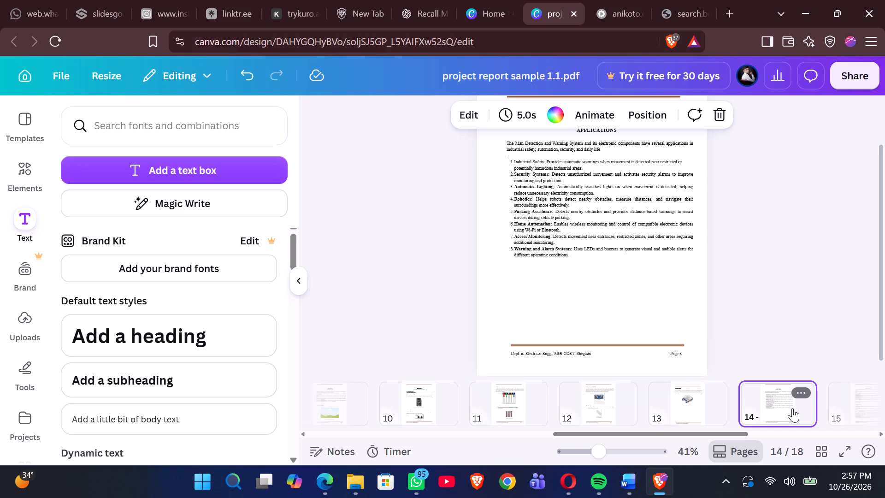
pyautogui.hscroll(2, 731, 409)
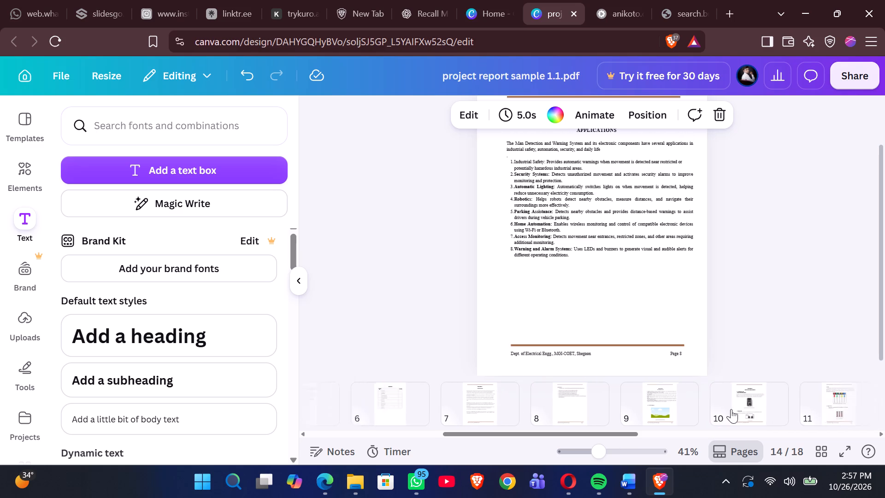
pyautogui.hscroll(2, 731, 409)
# On the contents page (page 6), set the page numbers of "Advantages" and "5.1 Limitations" to 9.
pyautogui.click(691, 404)
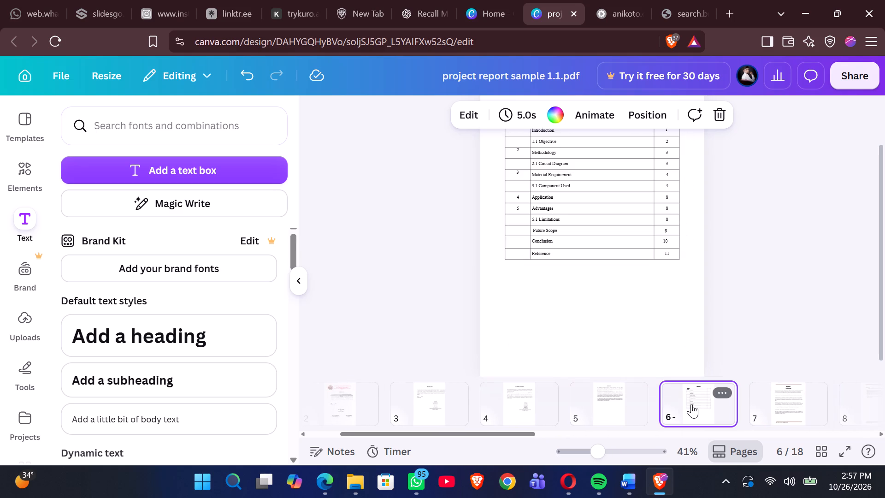
pyautogui.click(667, 210)
pyautogui.doubleClick(667, 210)
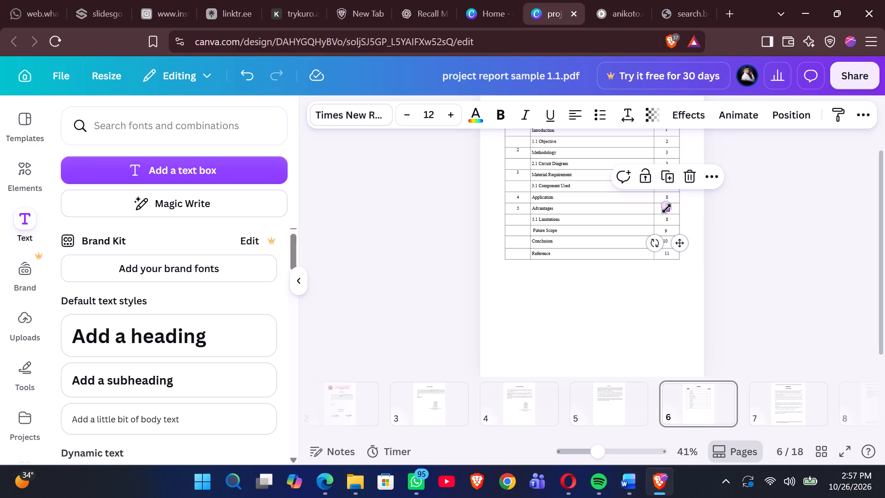
pyautogui.doubleClick(668, 210)
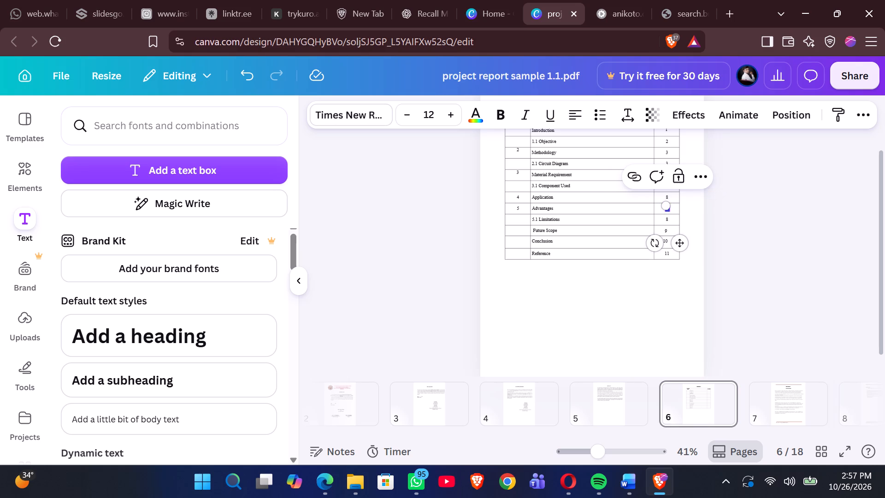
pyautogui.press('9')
pyautogui.click(719, 219)
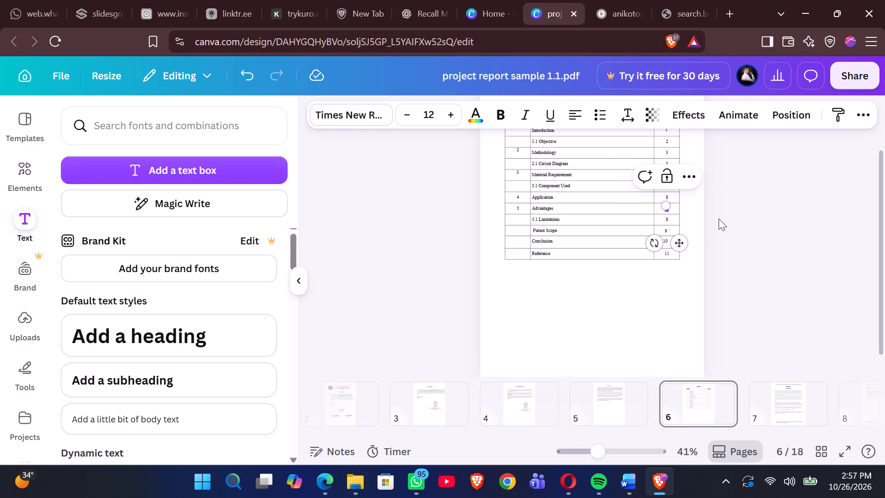
pyautogui.doubleClick(669, 218)
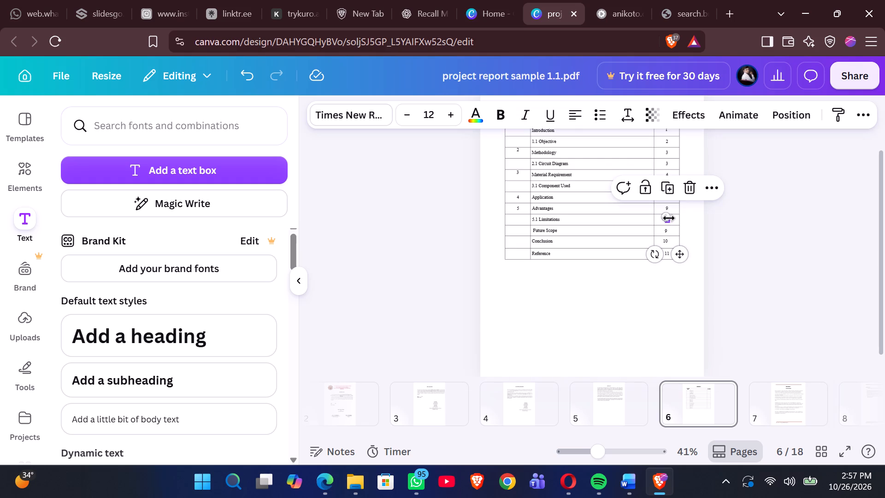
pyautogui.doubleClick(668, 221)
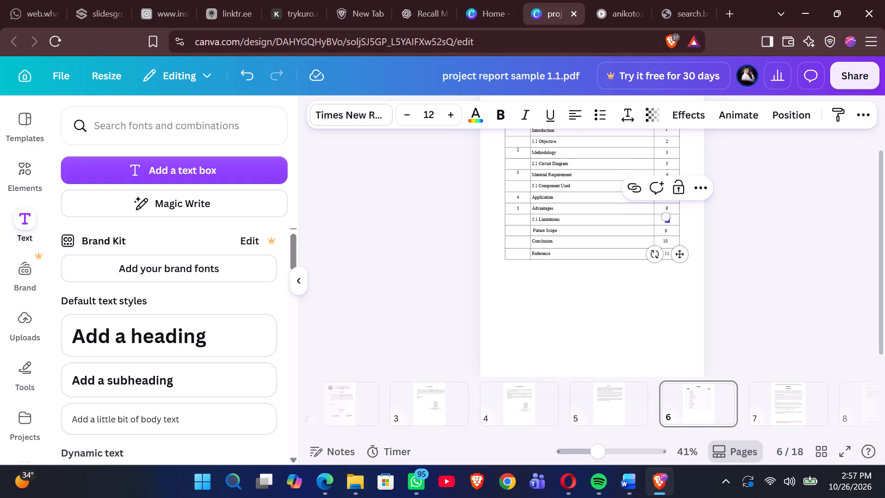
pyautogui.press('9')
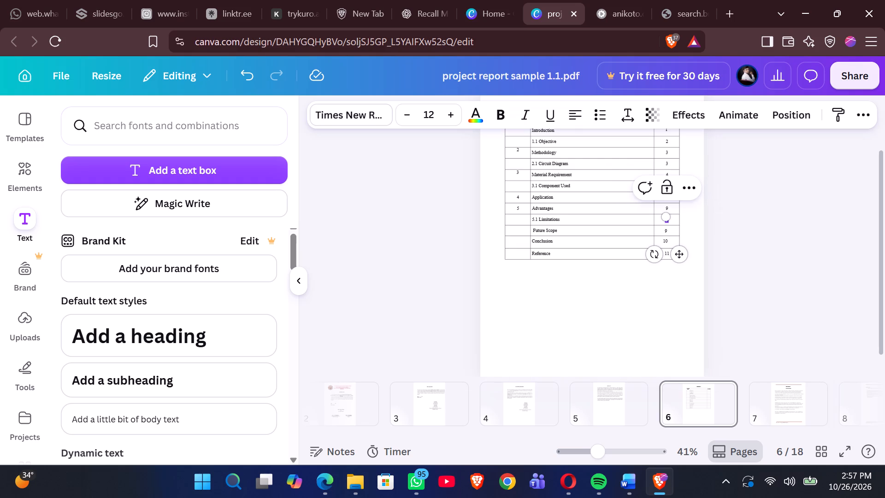
pyautogui.click(764, 211)
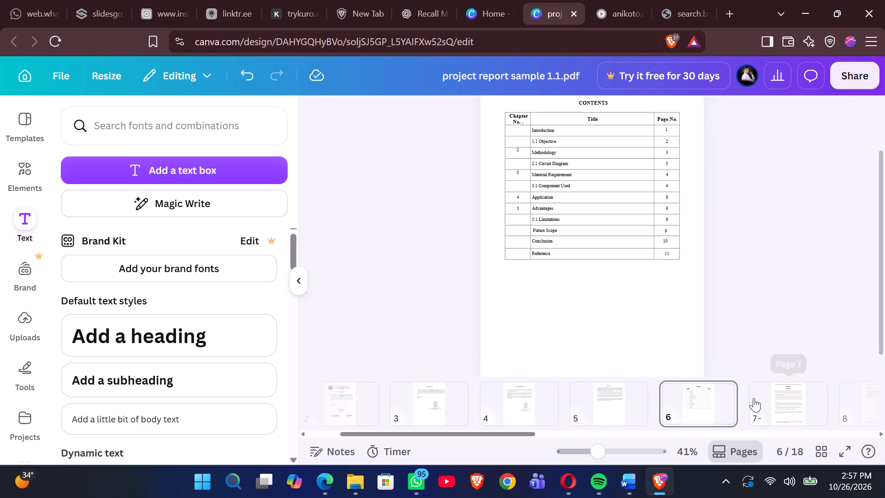
# Check the headings and footer page numbers on pages 15 to 18 for the Future Scope, Conclusion and Reference entries.
pyautogui.hscroll(-5, 716, 408)
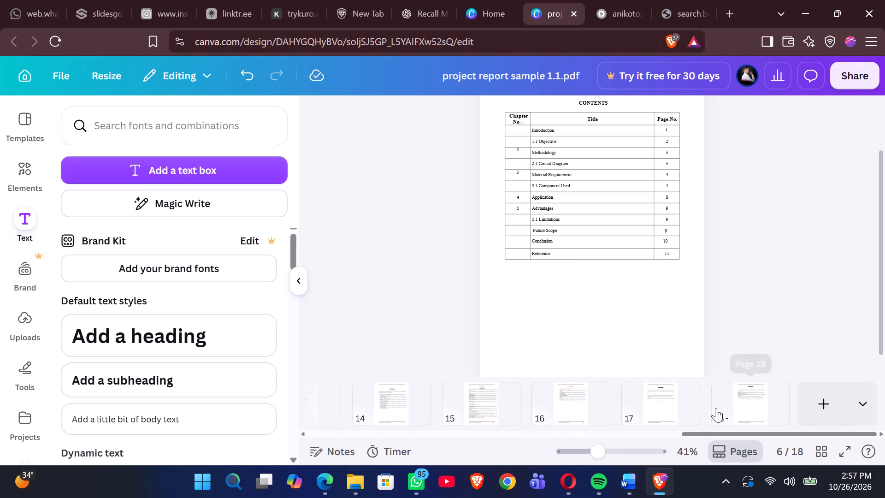
pyautogui.click(488, 407)
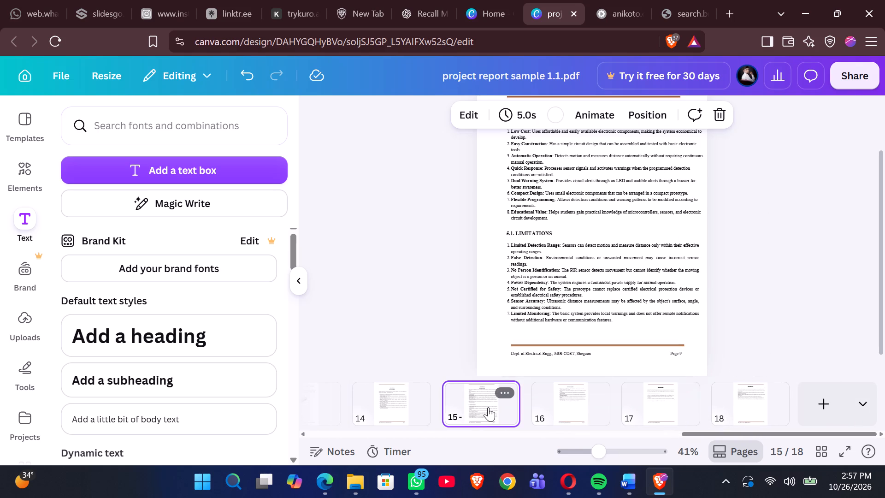
pyautogui.click(579, 403)
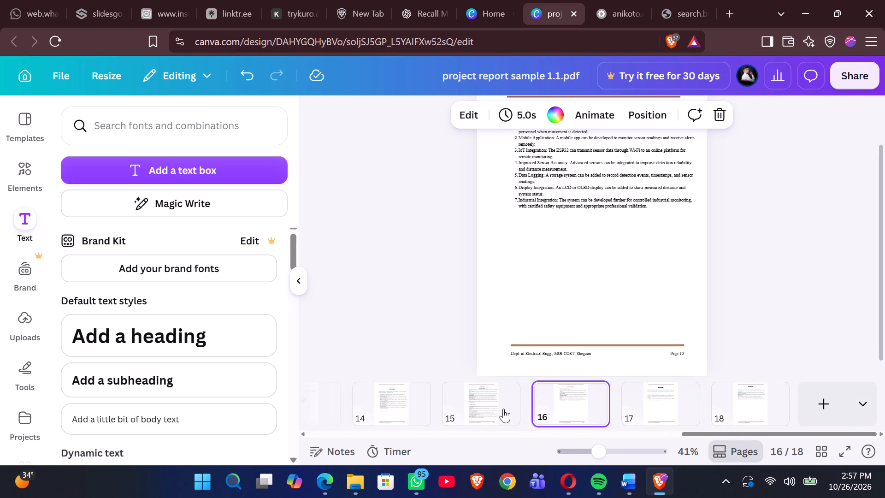
pyautogui.click(503, 409)
pyautogui.click(586, 404)
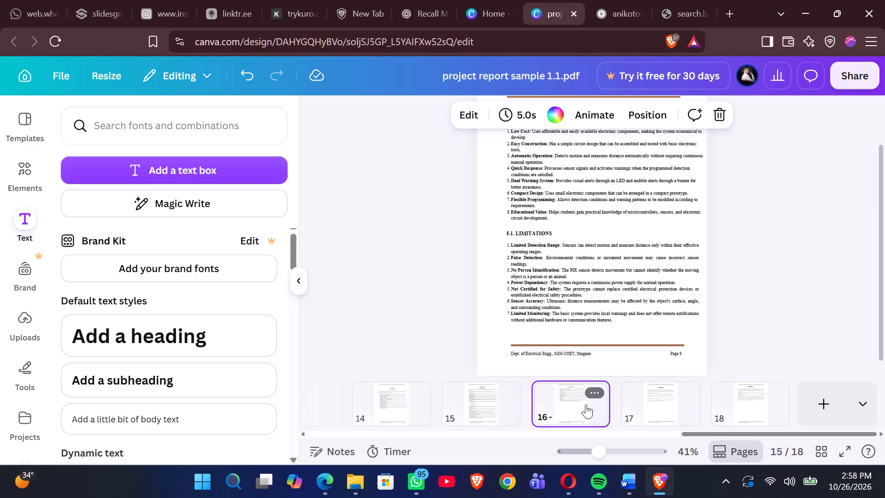
pyautogui.click(492, 407)
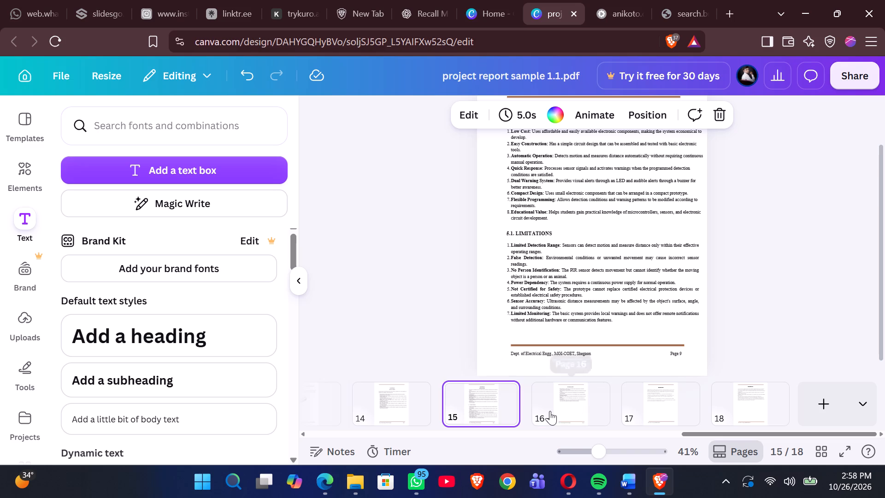
pyautogui.click(550, 411)
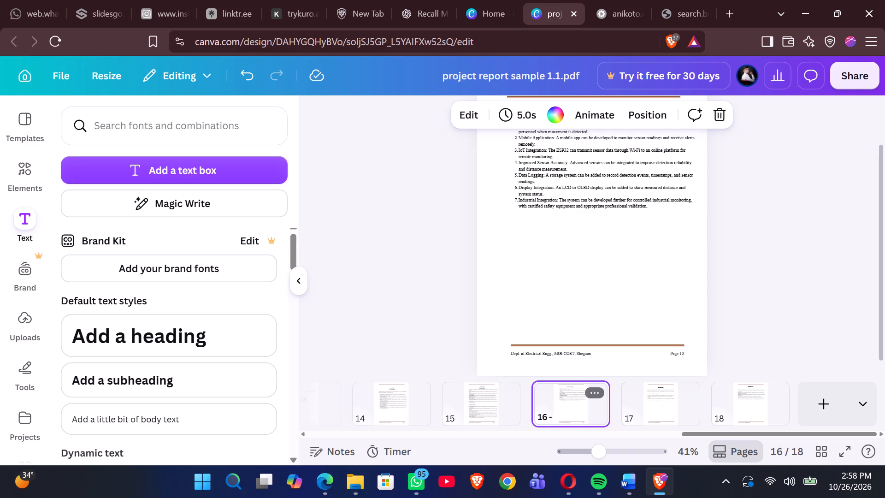
pyautogui.scroll(1, 613, 267)
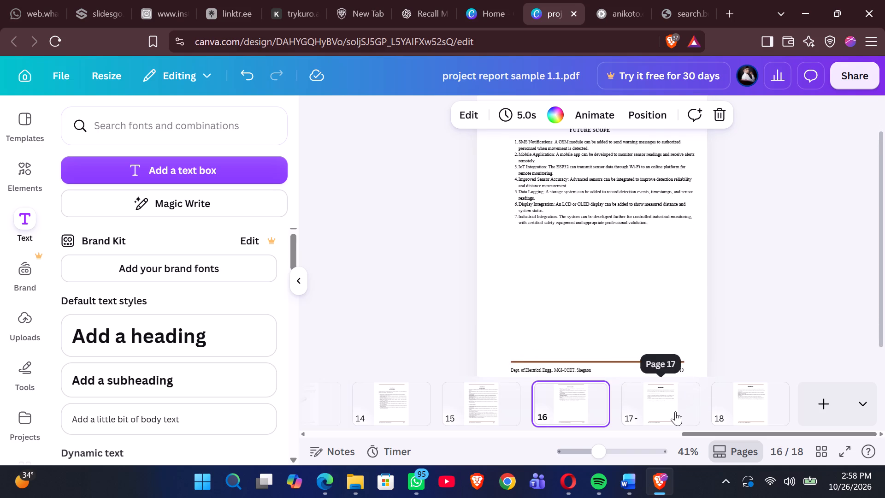
pyautogui.click(675, 411)
pyautogui.click(728, 397)
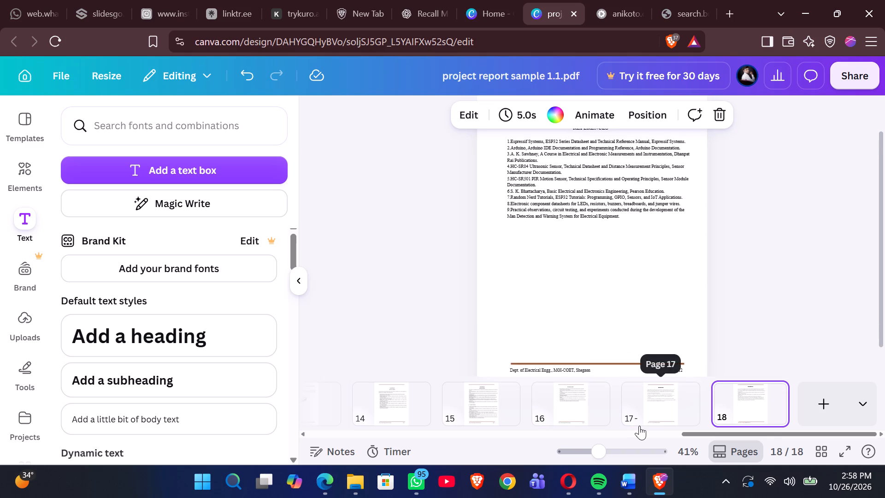
# On the contents page (page 6), set the page number of "Future Scope" to 10 and of "Conclusion" to 11.
pyautogui.hscroll(4, 639, 426)
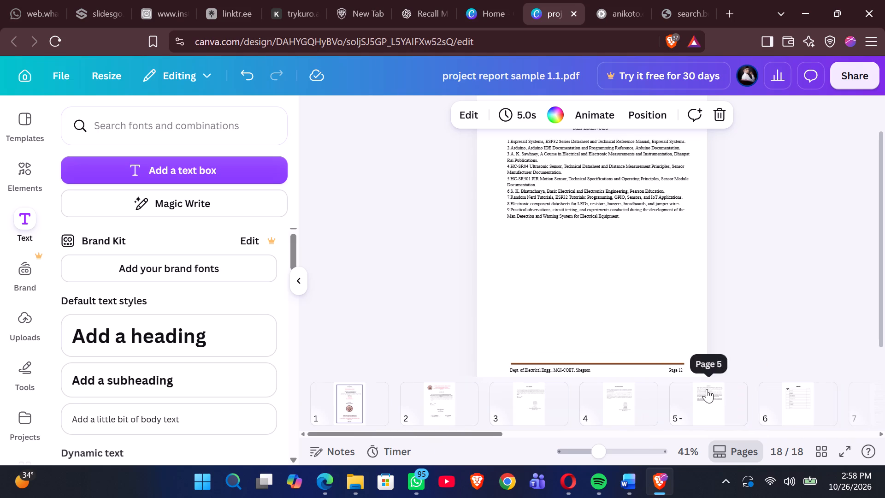
pyautogui.click(802, 423)
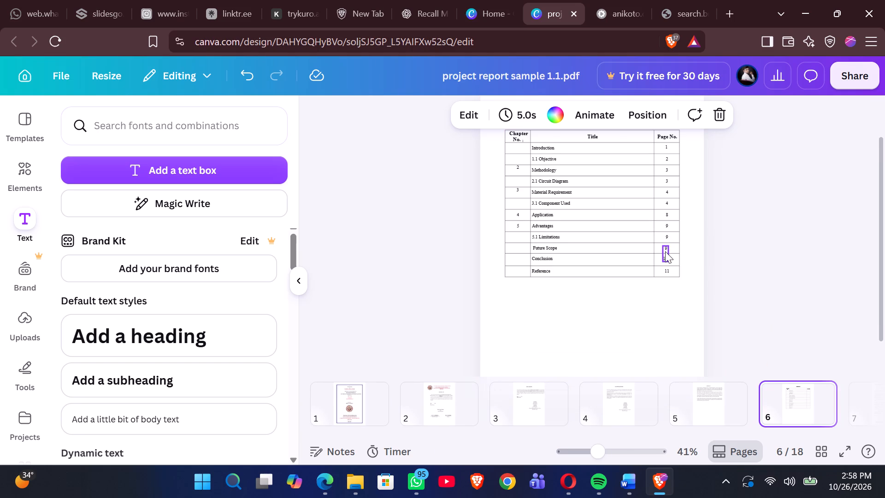
pyautogui.click(665, 251)
pyautogui.doubleClick(667, 247)
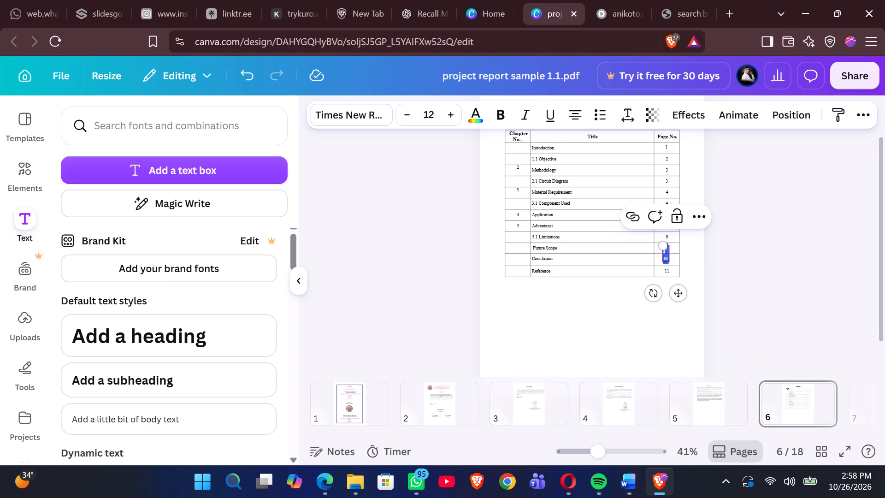
pyautogui.click(667, 247)
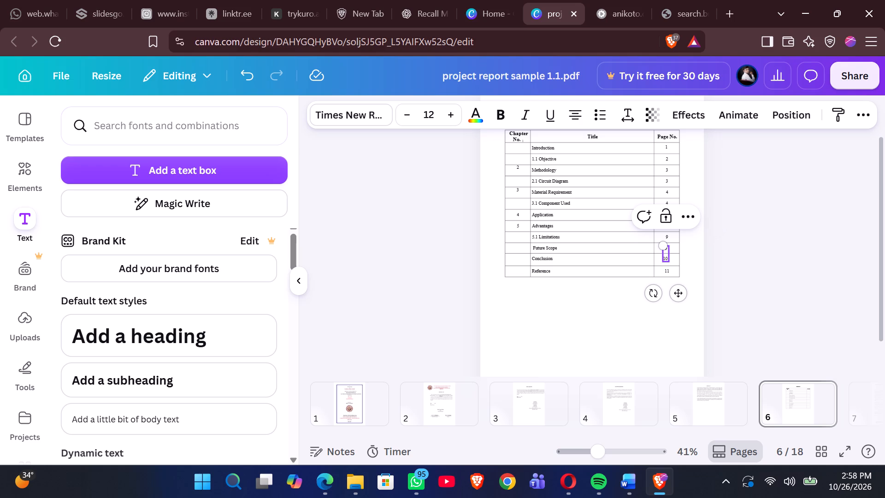
pyautogui.press('BackSpace')
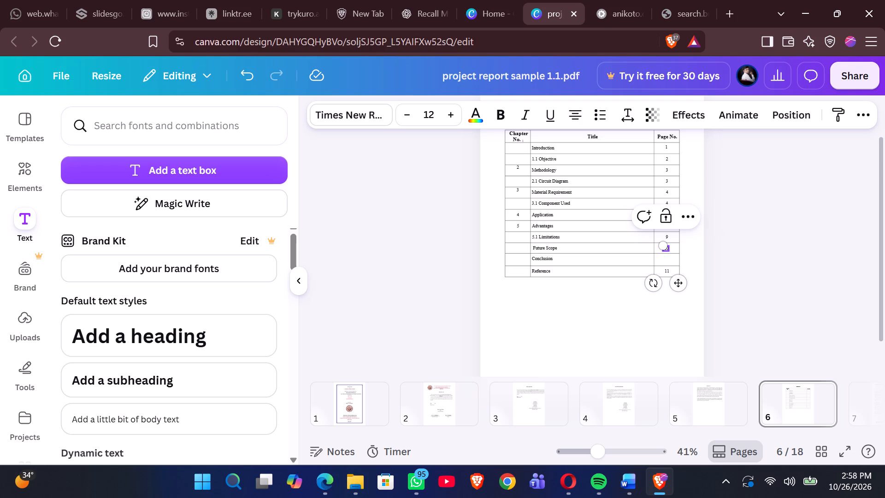
pyautogui.press('BackSpace')
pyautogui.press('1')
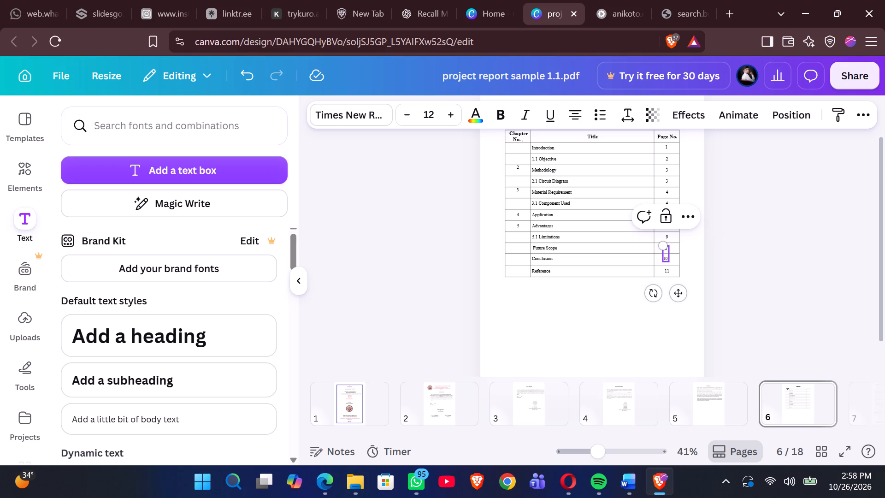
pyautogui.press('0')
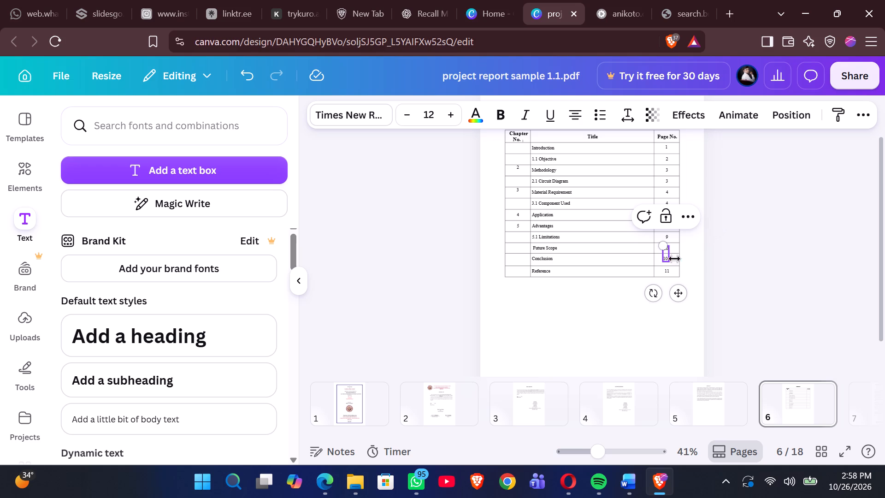
pyautogui.click(666, 259)
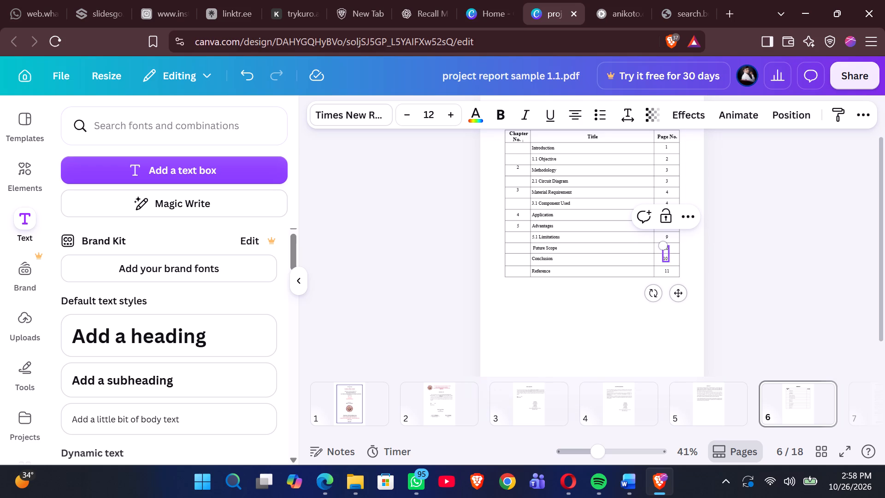
pyautogui.click(667, 259)
pyautogui.press('BackSpace')
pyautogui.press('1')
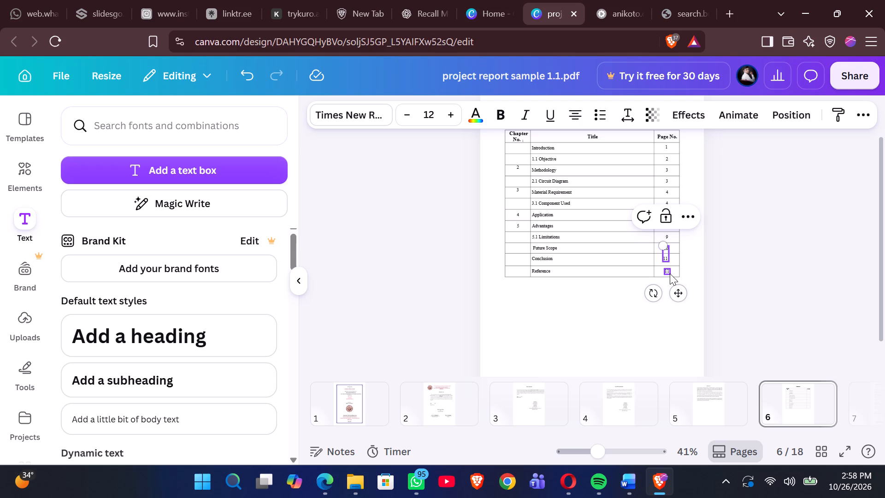
# Set the page number of "Reference" in the contents table to 12.
pyautogui.click(668, 272)
pyautogui.click(668, 272)
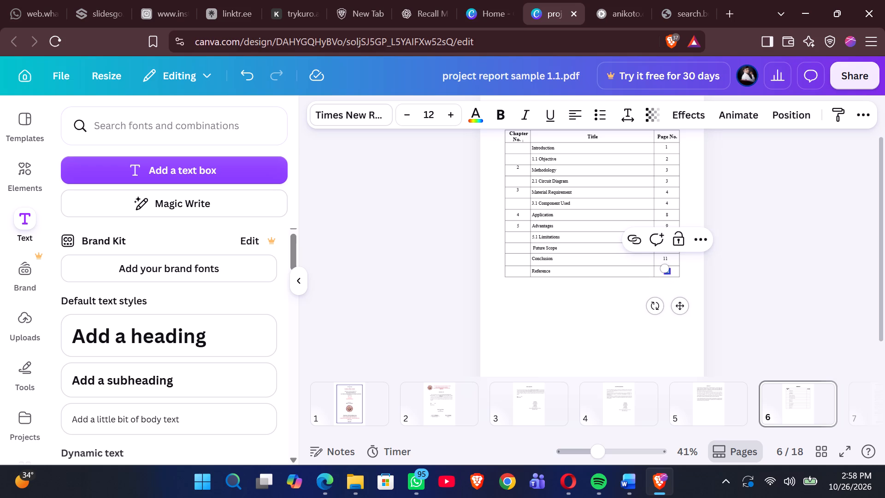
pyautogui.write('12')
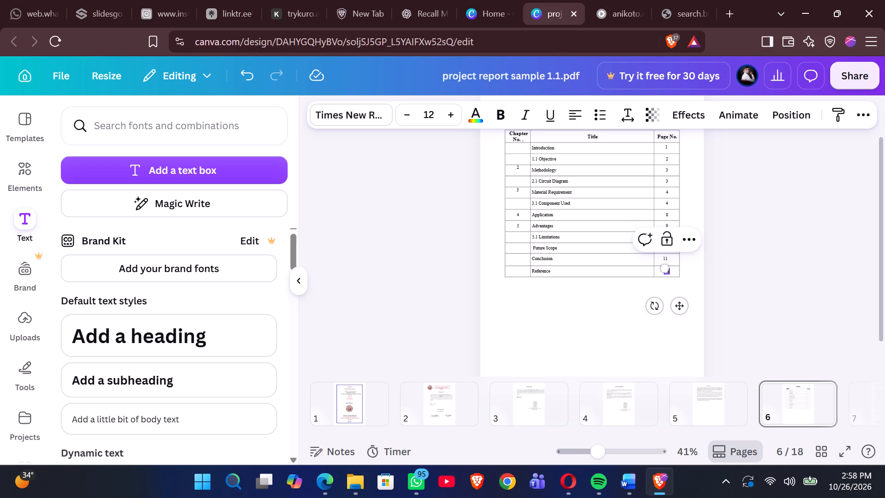
pyautogui.click(790, 246)
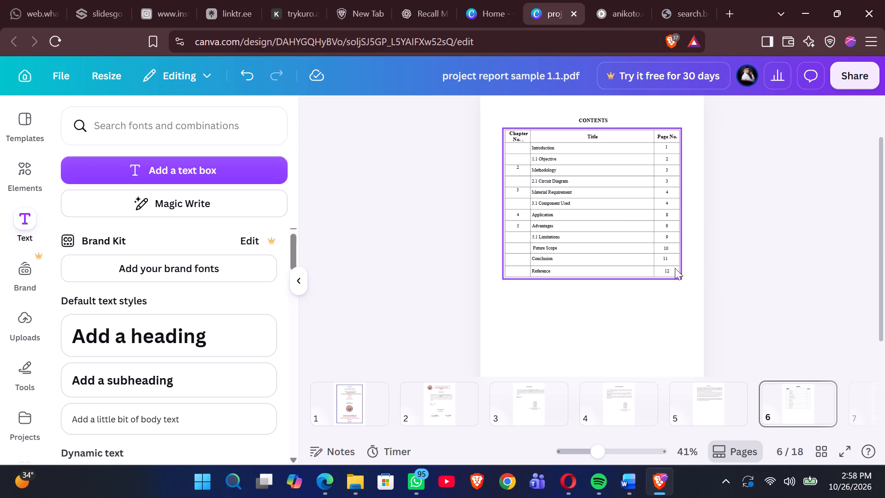
# Insert spaces before the page number of the "Conclusion" entry in the contents table to adjust its alignment.
pyautogui.click(668, 263)
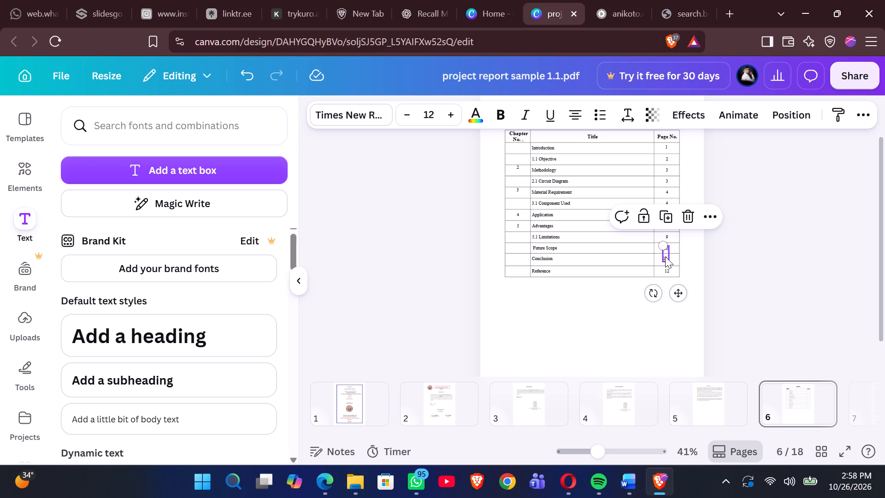
pyautogui.click(665, 258)
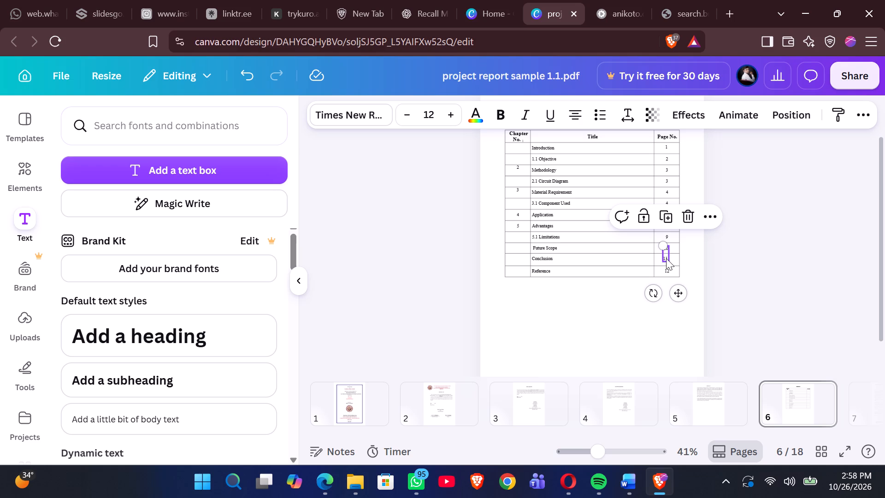
pyautogui.click(666, 258)
pyautogui.doubleClick(666, 258)
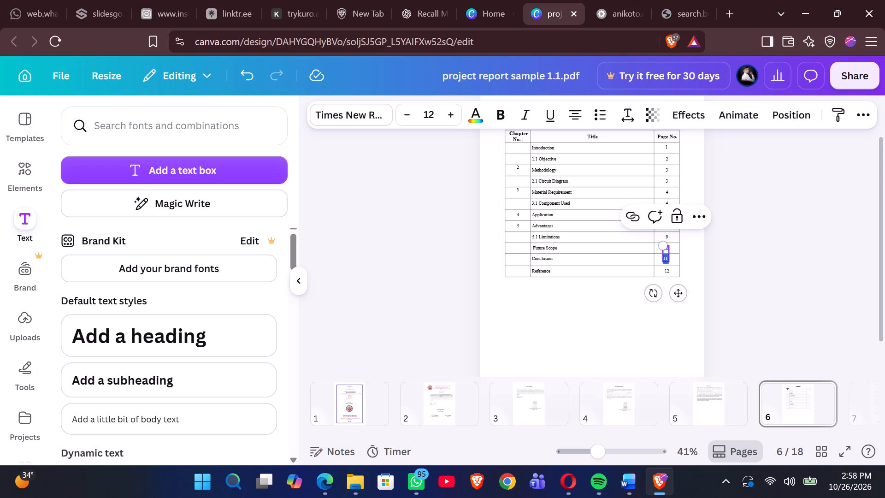
pyautogui.click(666, 258)
pyautogui.press('Left')
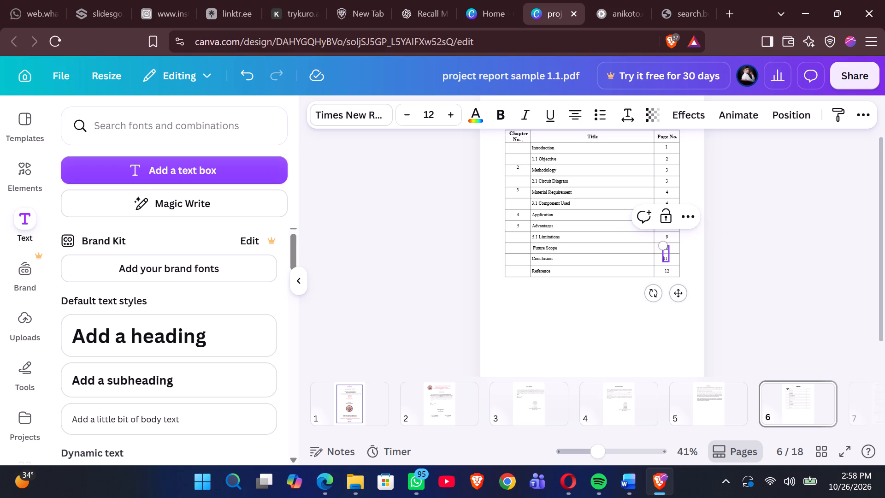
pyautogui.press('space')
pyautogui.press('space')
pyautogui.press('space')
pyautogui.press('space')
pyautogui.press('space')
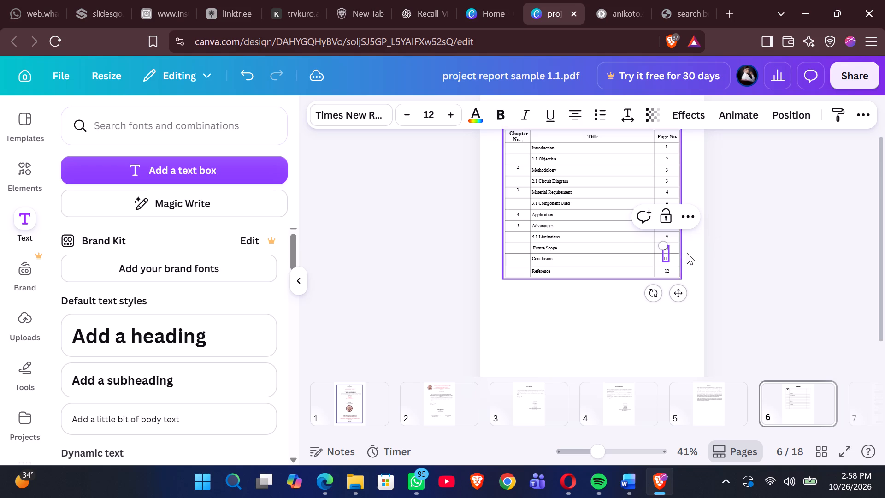
pyautogui.click(735, 242)
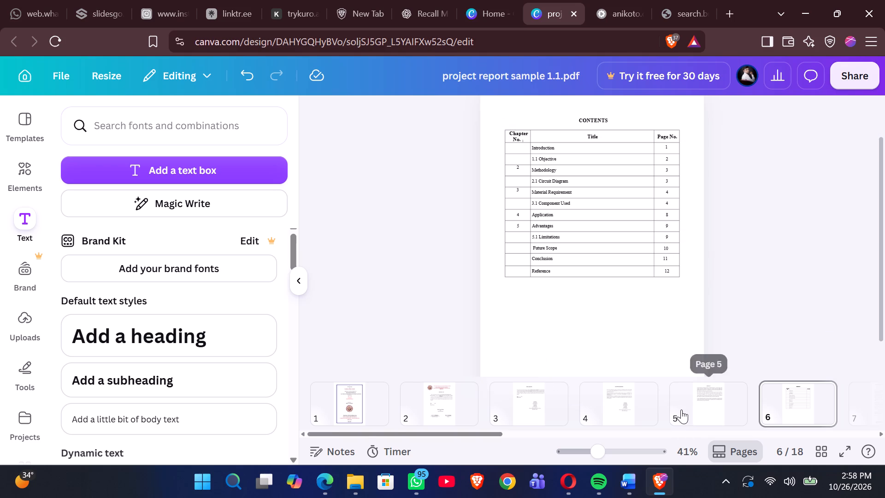
# Check the References page (page 18) and the cover page (page 1).
pyautogui.hscroll(-11, 681, 409)
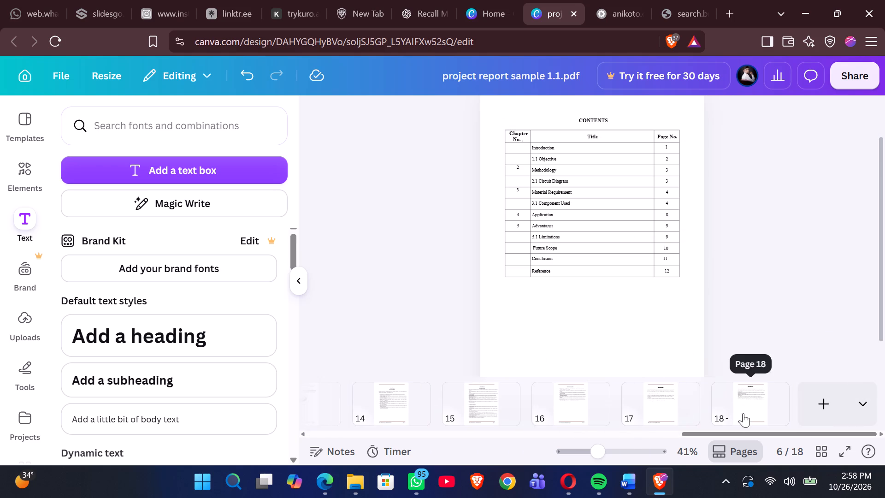
pyautogui.click(739, 416)
pyautogui.scroll(-1, 742, 322)
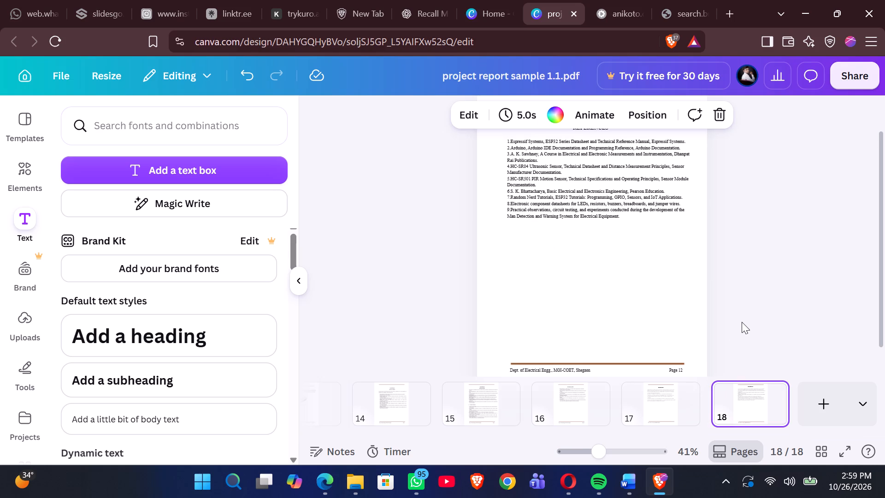
pyautogui.hscroll(8, 539, 387)
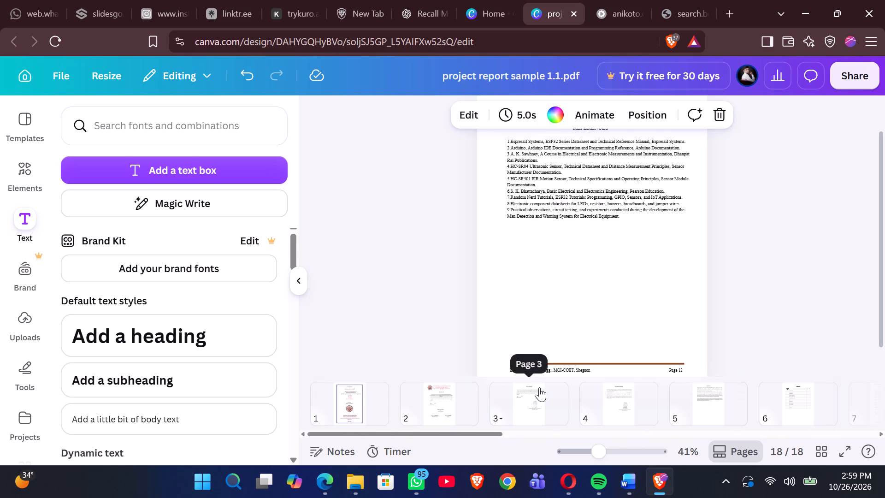
pyautogui.click(351, 394)
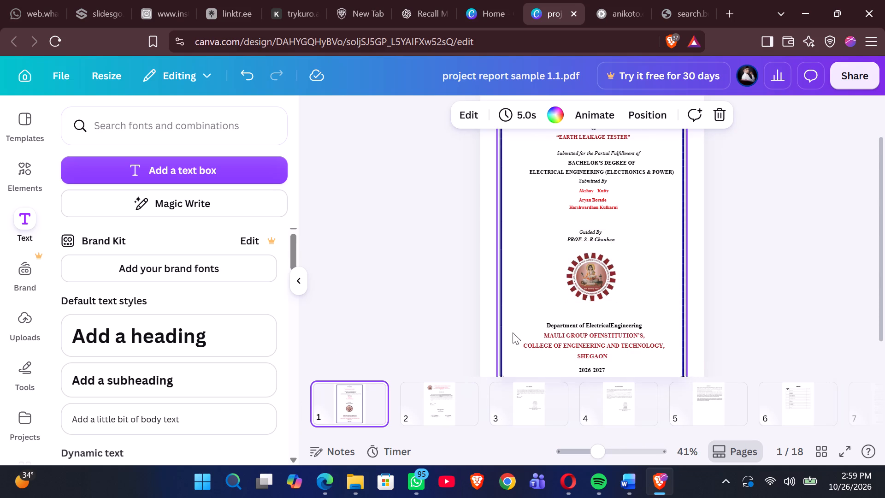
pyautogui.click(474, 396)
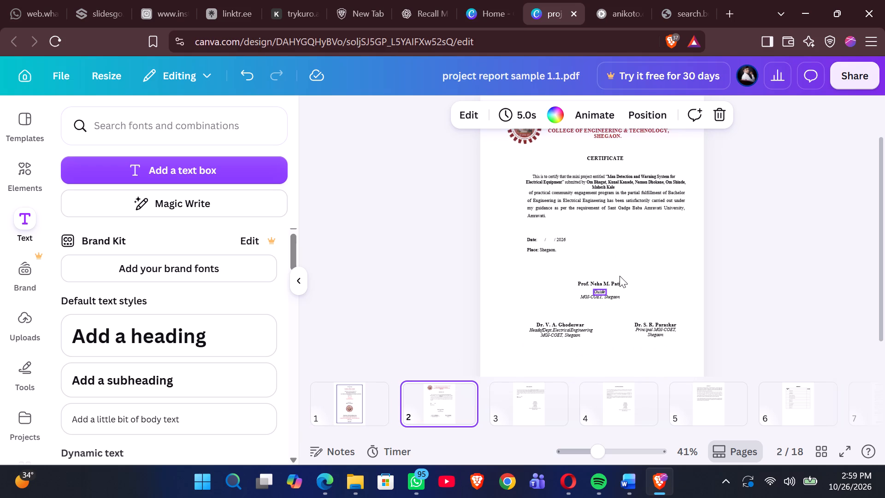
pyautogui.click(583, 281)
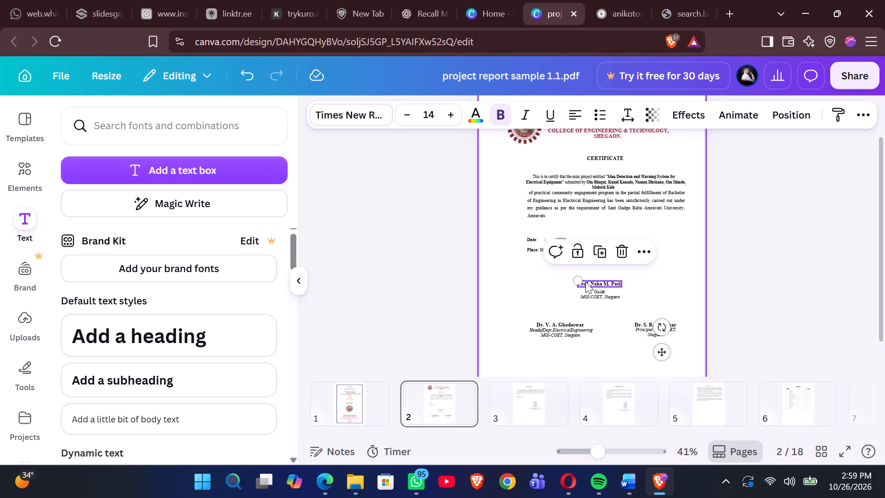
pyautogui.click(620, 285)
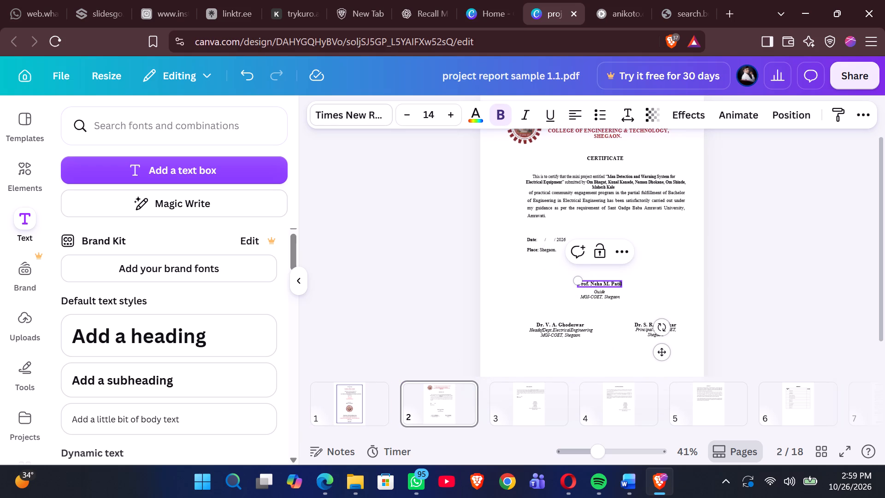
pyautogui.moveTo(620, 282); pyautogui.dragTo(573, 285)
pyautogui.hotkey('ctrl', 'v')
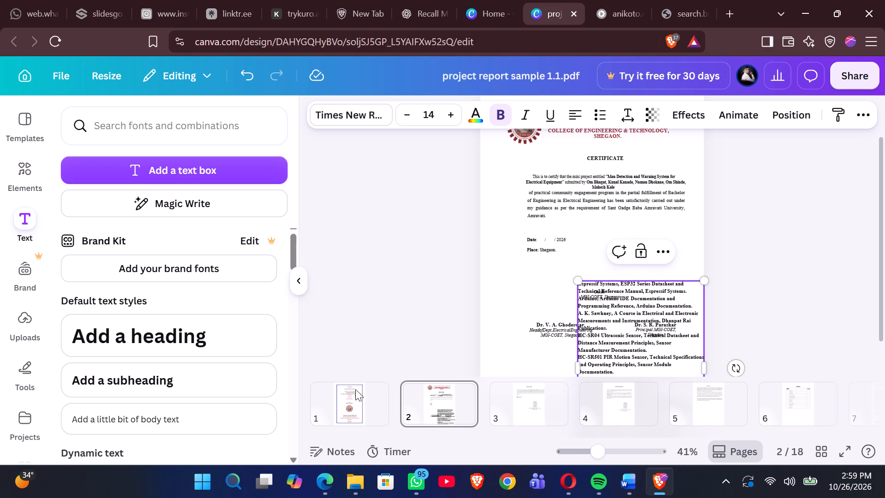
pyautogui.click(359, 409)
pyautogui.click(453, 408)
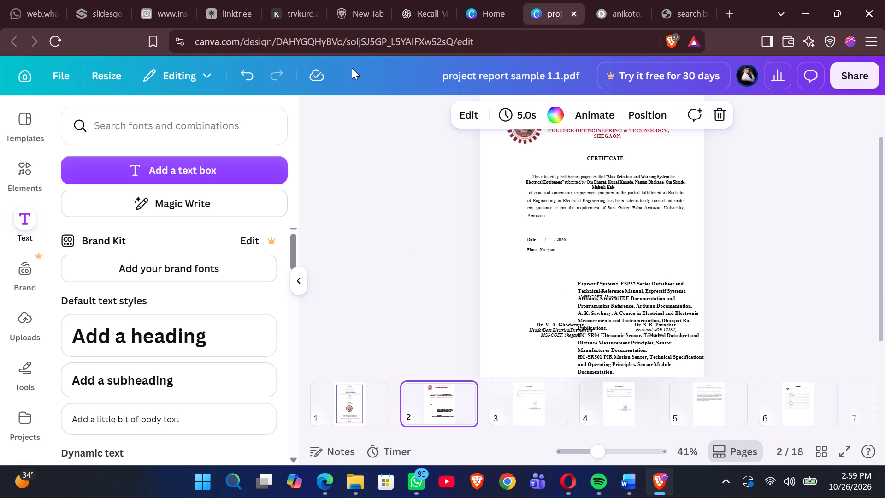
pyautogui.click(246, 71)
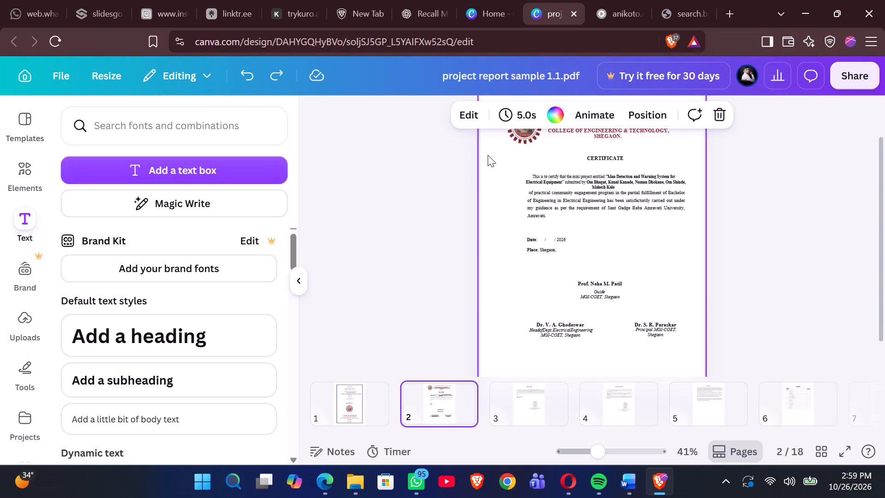
pyautogui.moveTo(577, 285); pyautogui.dragTo(580, 299)
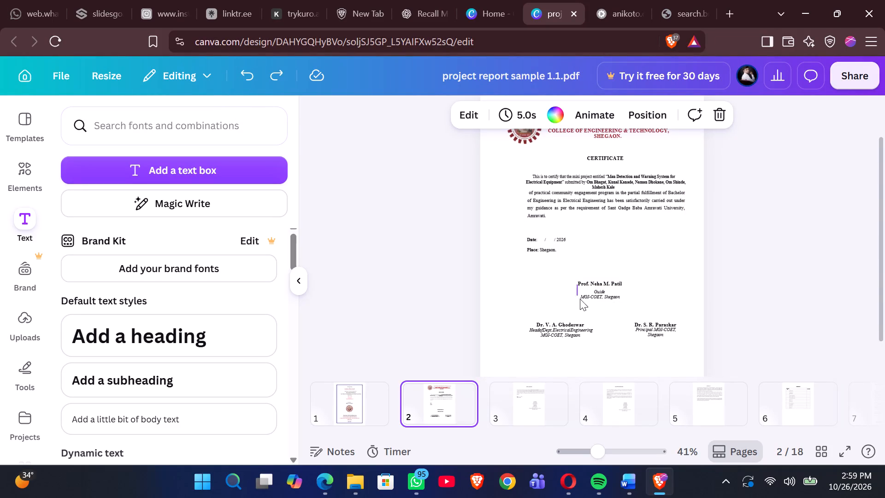
pyautogui.moveTo(580, 299); pyautogui.dragTo(590, 285)
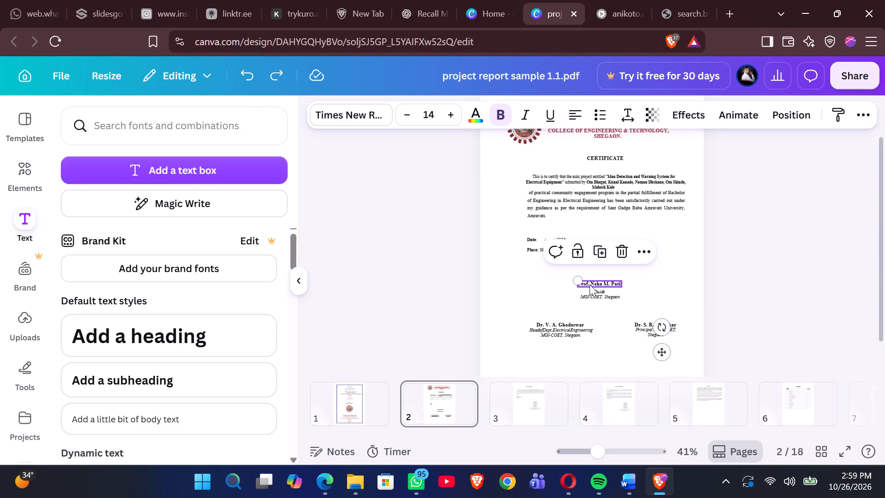
pyautogui.hotkey('ctrl', 'c')
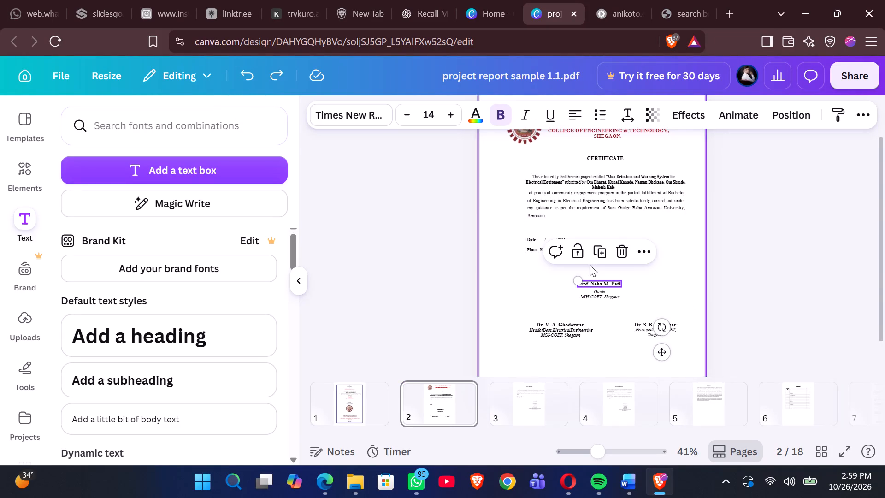
pyautogui.click(351, 413)
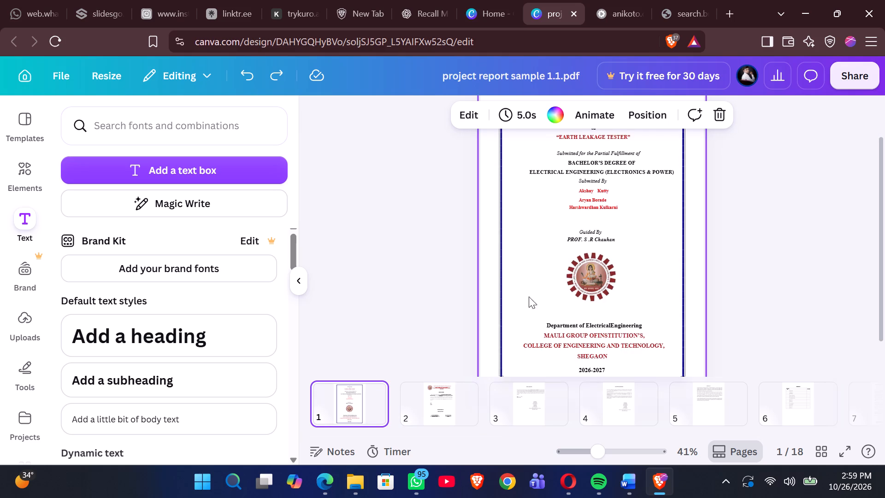
pyautogui.click(588, 240)
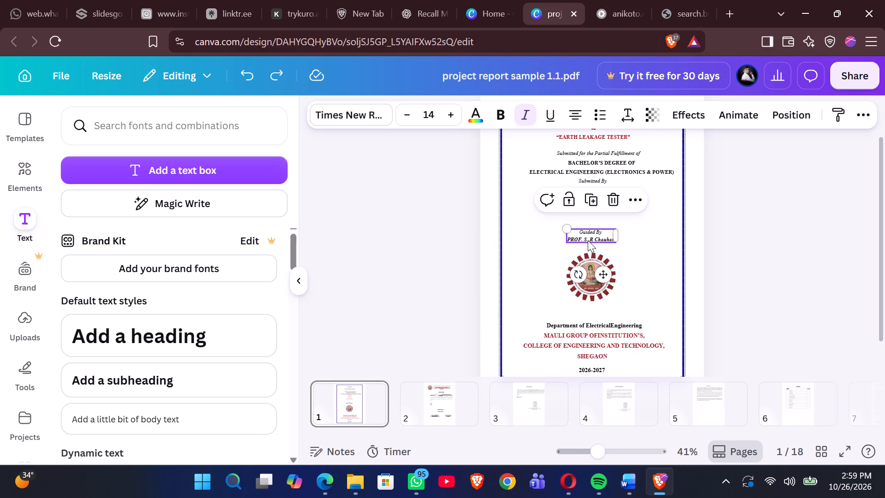
pyautogui.click(613, 235)
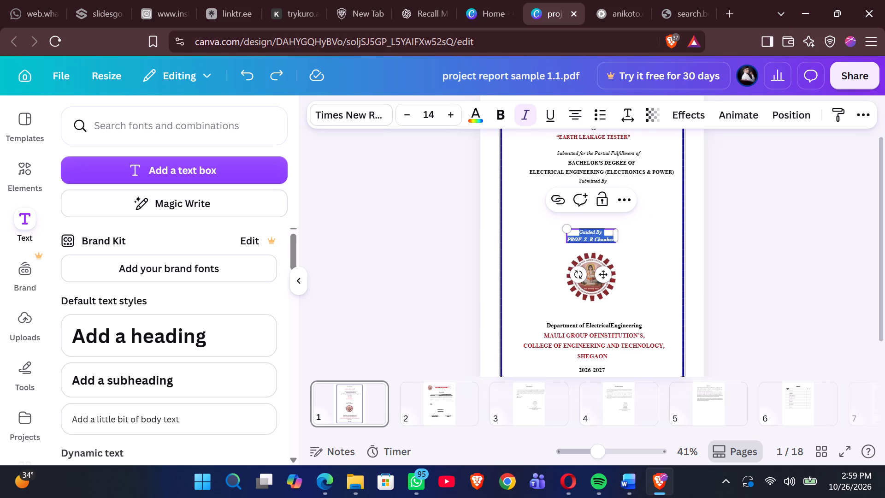
pyautogui.click(613, 237)
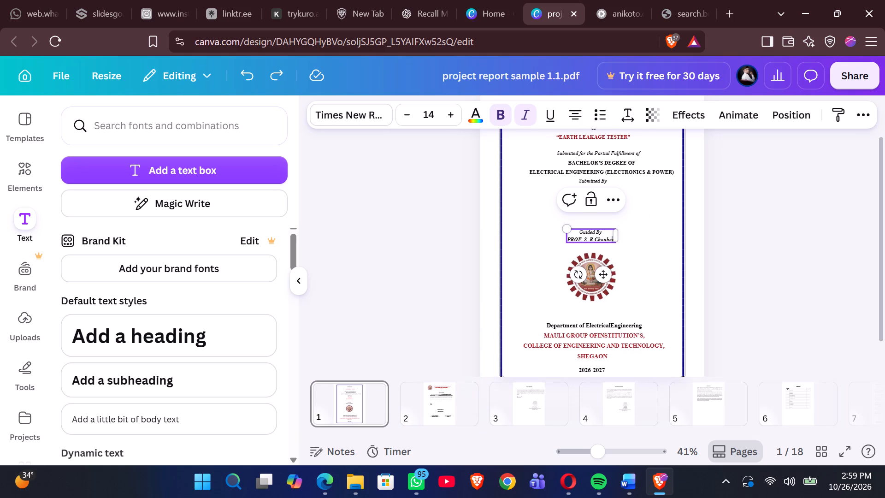
pyautogui.press('Right')
pyautogui.press('BackSpace')
pyautogui.press('BackSpace')
pyautogui.press('BackSpace')
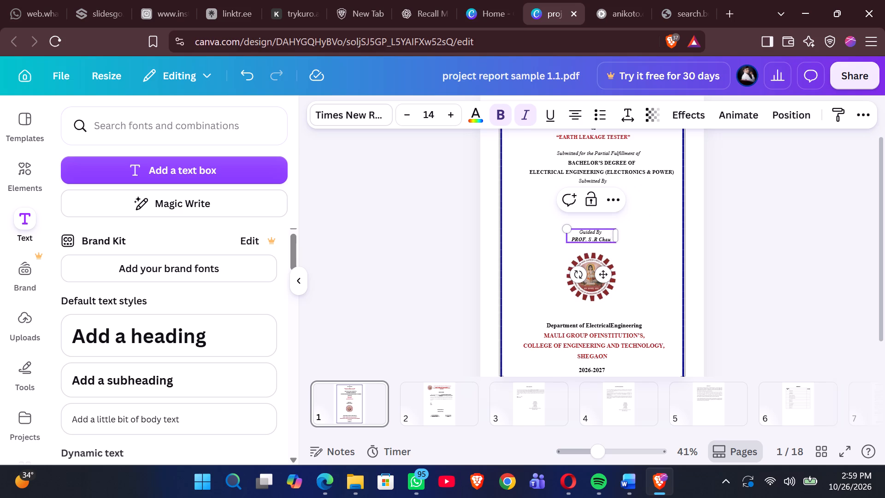
pyautogui.press('BackSpace')
pyautogui.press('BackSpace')
pyautogui.press('BackSpace')
pyautogui.press('BackSpace')
pyautogui.press('BackSpace')
pyautogui.press('BackSpace')
pyautogui.press('BackSpace')
pyautogui.press('BackSpace')
pyautogui.press('BackSpace')
pyautogui.press('BackSpace')
pyautogui.press('BackSpace')
pyautogui.press('BackSpace')
pyautogui.press('BackSpace')
pyautogui.press('BackSpace')
pyautogui.press('BackSpace')
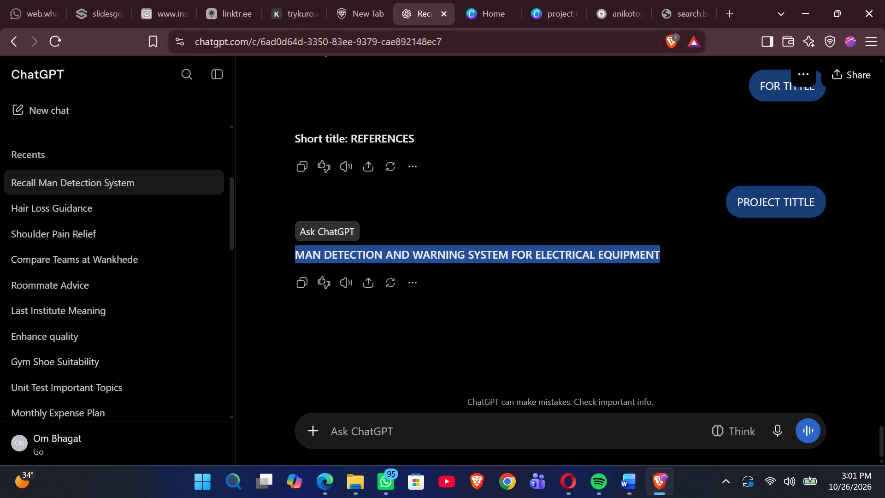
# Back in Canva, remove the extra spaces before "Electrical Equipment" in the certificate's opening text block.
pyautogui.click(541, 12)
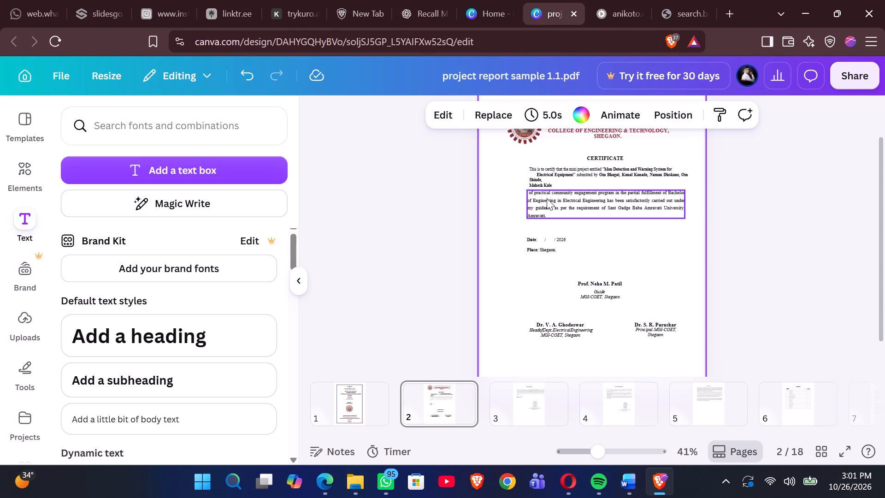
pyautogui.click(594, 254)
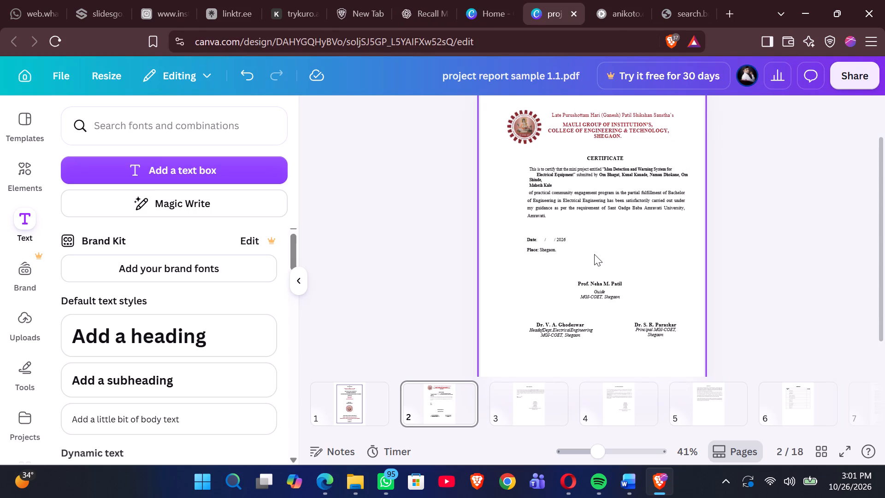
pyautogui.click(536, 174)
pyautogui.click(536, 174)
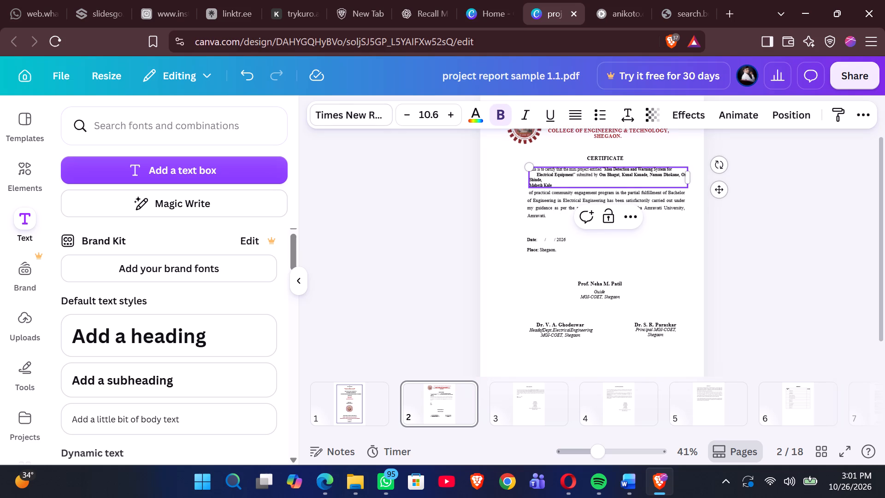
pyautogui.press('BackSpace')
pyautogui.press('BackSpace')
pyautogui.press('BackSpace')
pyautogui.press('BackSpace')
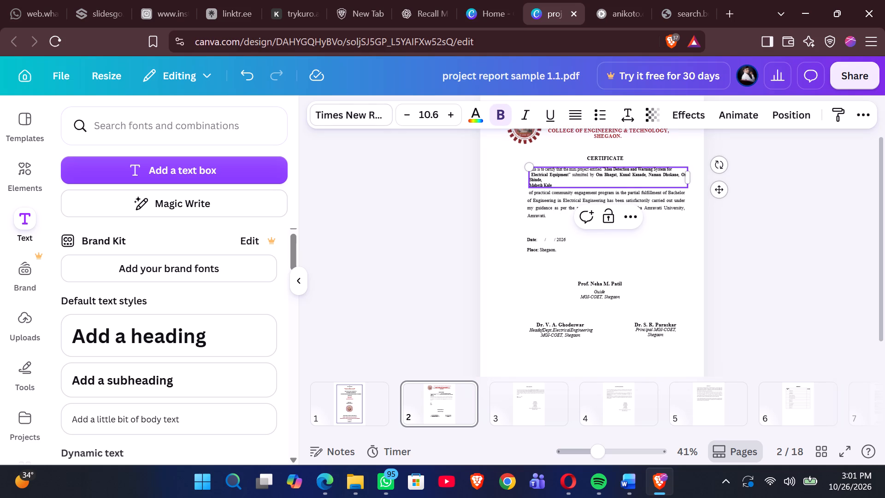
pyautogui.press('BackSpace')
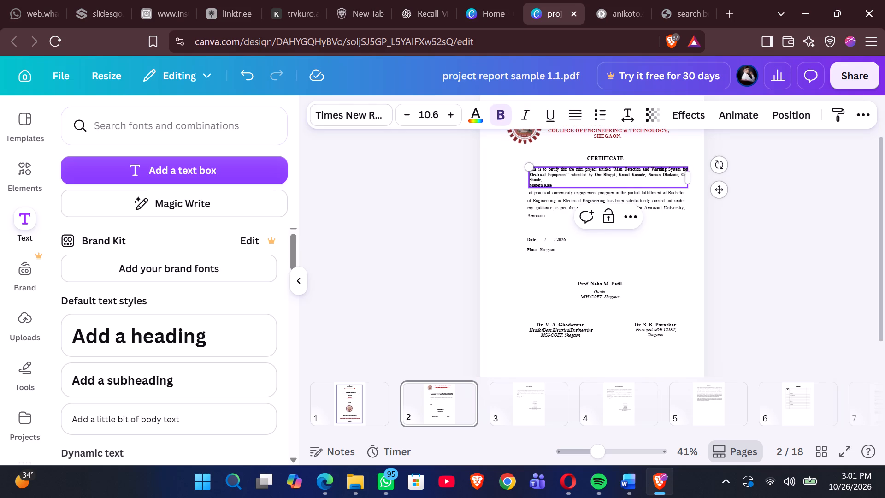
pyautogui.click(665, 267)
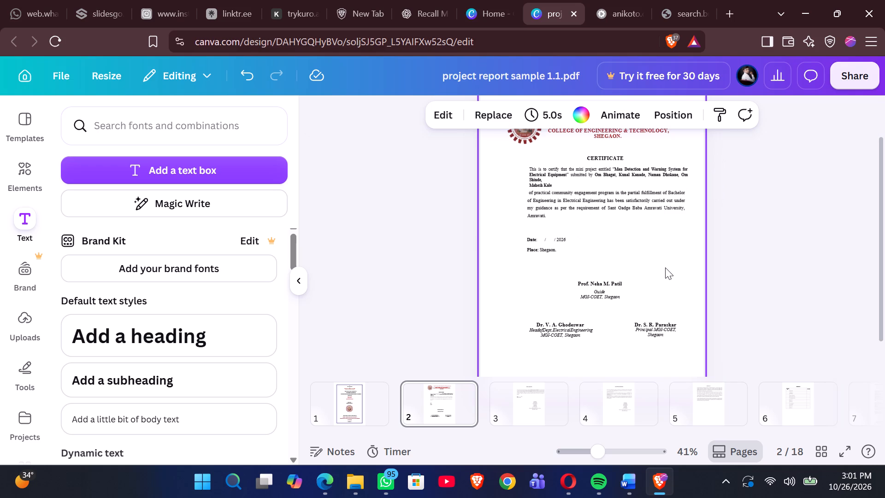
# Delete the last student's name from its separate line in the certificate and retype it directly after the preceding student's name.
pyautogui.click(549, 184)
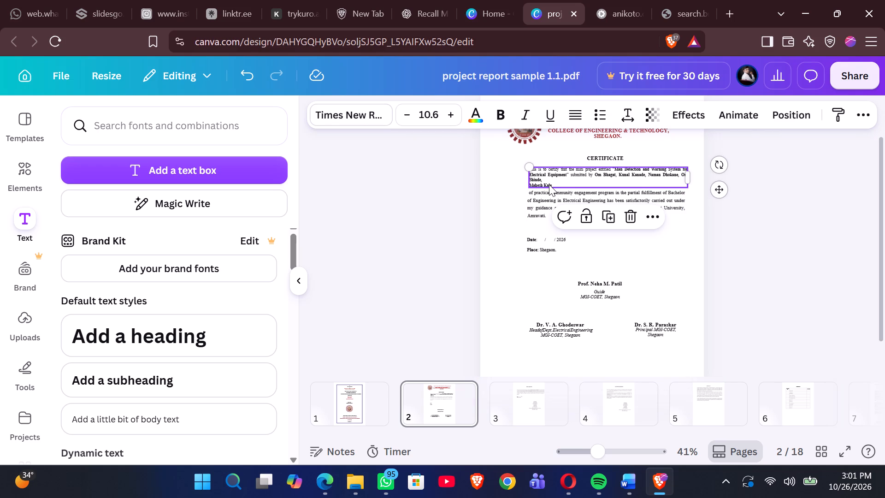
pyautogui.click(555, 184)
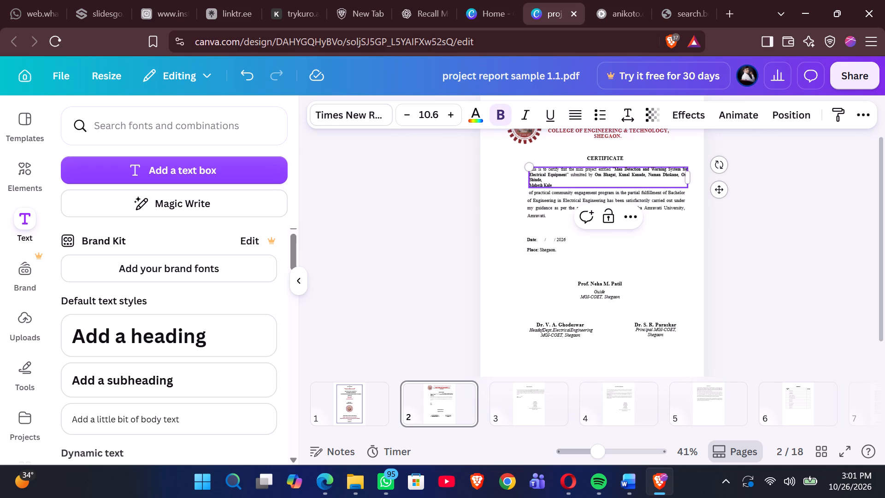
pyautogui.press('BackSpace')
pyautogui.press('BackSpace')
pyautogui.press('BackSpace')
pyautogui.press('BackSpace')
pyautogui.press('BackSpace')
pyautogui.press('BackSpace')
pyautogui.press('BackSpace')
pyautogui.press('BackSpace')
pyautogui.press('BackSpace')
pyautogui.press('BackSpace')
pyautogui.press('BackSpace')
pyautogui.press('BackSpace')
pyautogui.press('BackSpace')
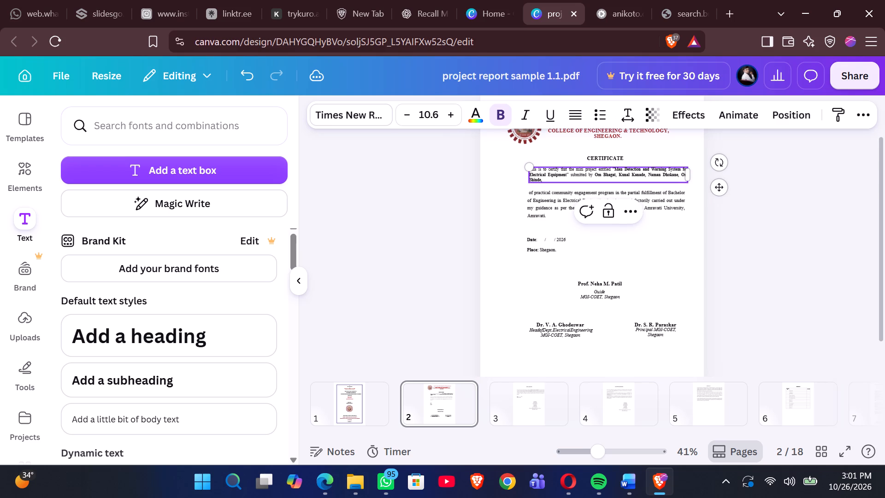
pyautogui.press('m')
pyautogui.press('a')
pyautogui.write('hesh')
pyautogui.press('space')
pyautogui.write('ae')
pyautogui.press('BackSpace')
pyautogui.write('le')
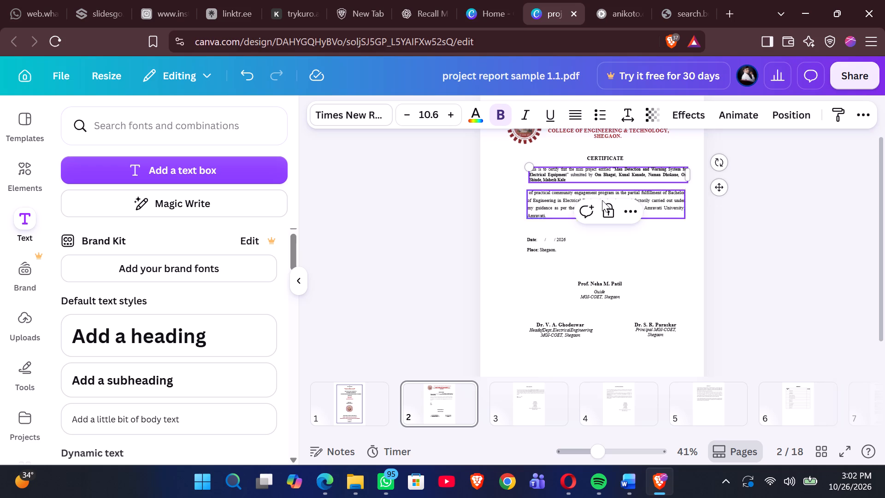
pyautogui.click(654, 242)
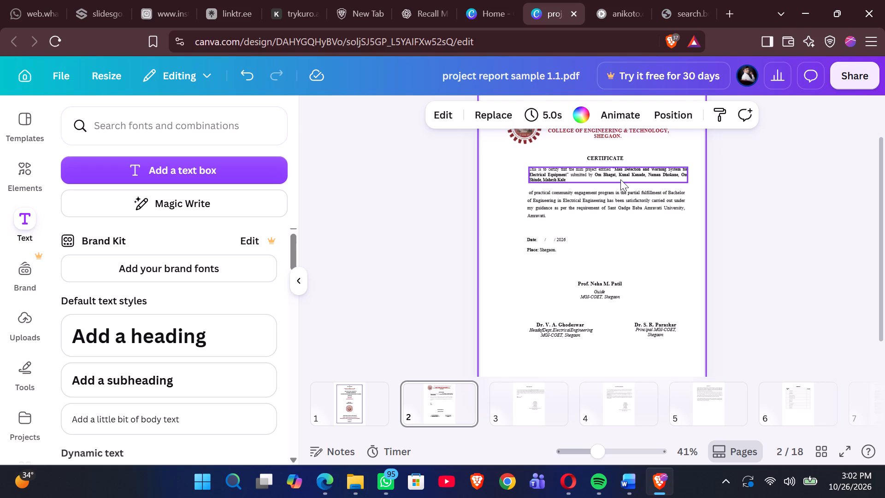
# Move the certificate's opening text block down so it sits just above the "of practical community engagement program" paragraph.
pyautogui.click(620, 179)
pyautogui.moveTo(620, 179); pyautogui.dragTo(619, 187)
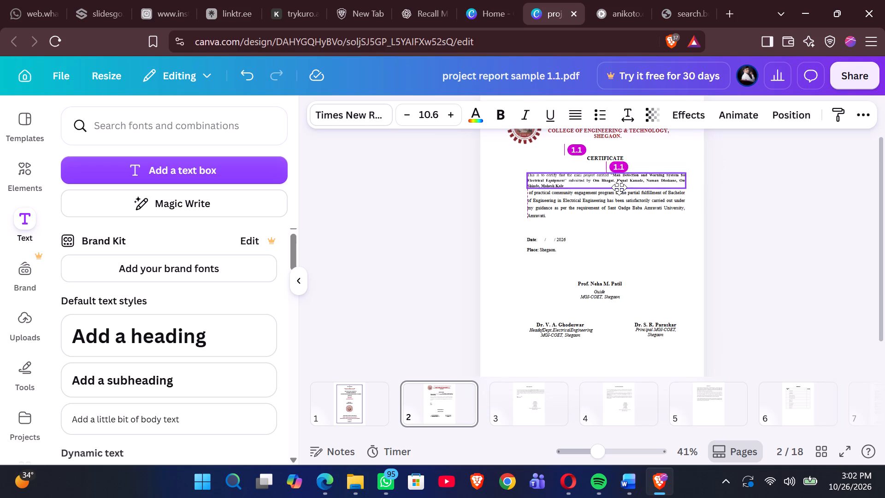
pyautogui.moveTo(619, 187); pyautogui.dragTo(620, 186)
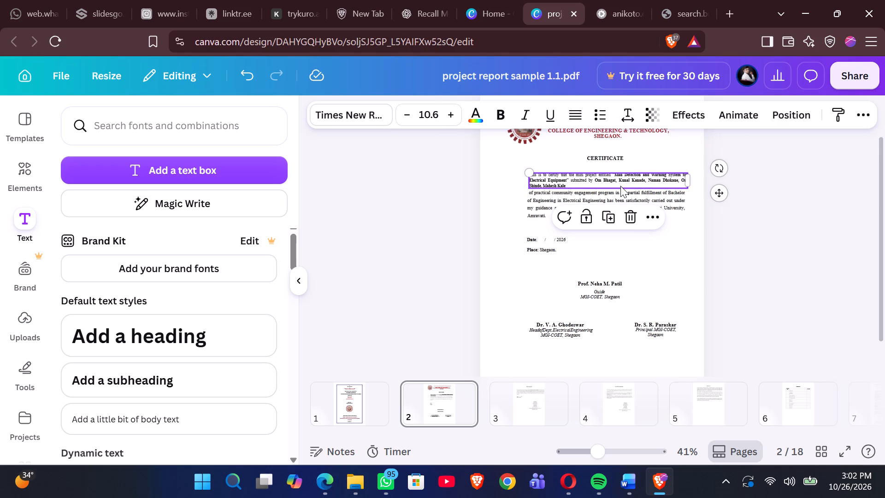
pyautogui.click(660, 256)
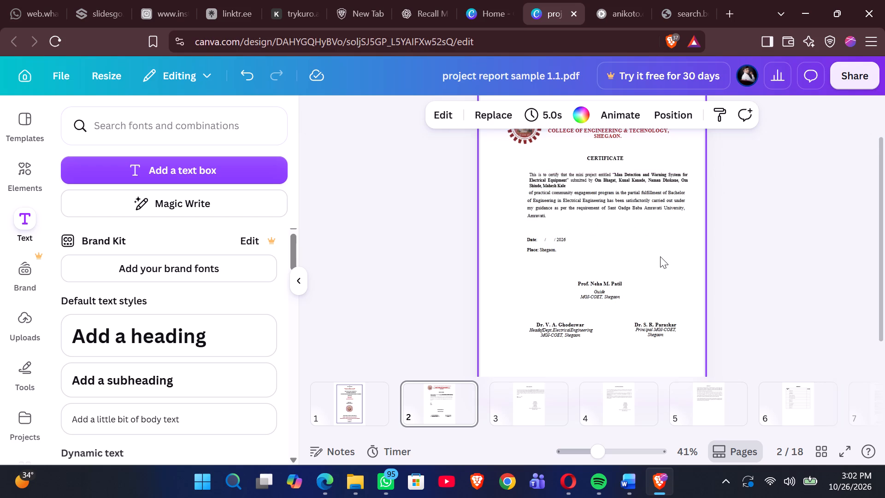
# On the cover page, delete the old project title between the quotation marks below "Mini ProjectReport on".
pyautogui.click(377, 399)
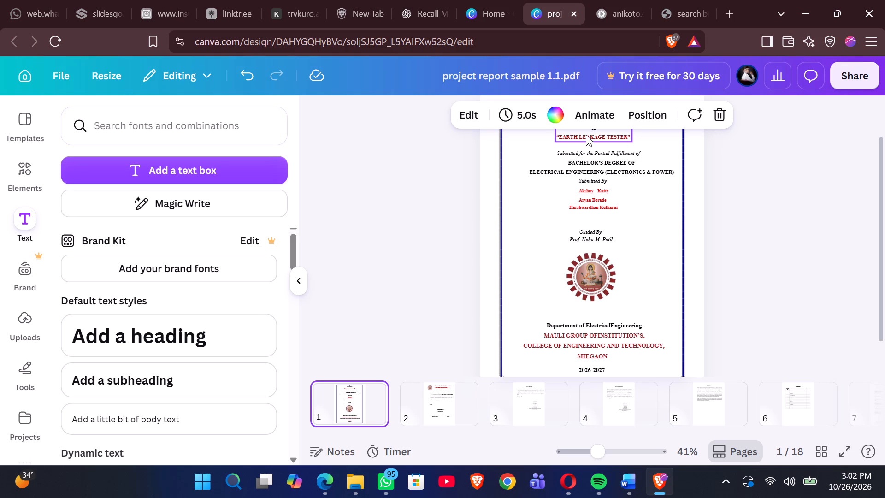
pyautogui.click(586, 135)
pyautogui.scroll(1, 586, 135)
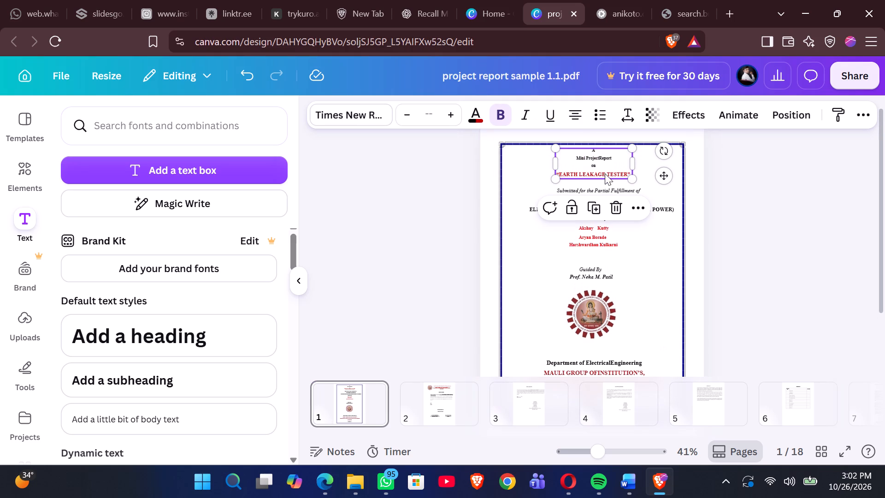
pyautogui.doubleClick(605, 171)
pyautogui.click(605, 171)
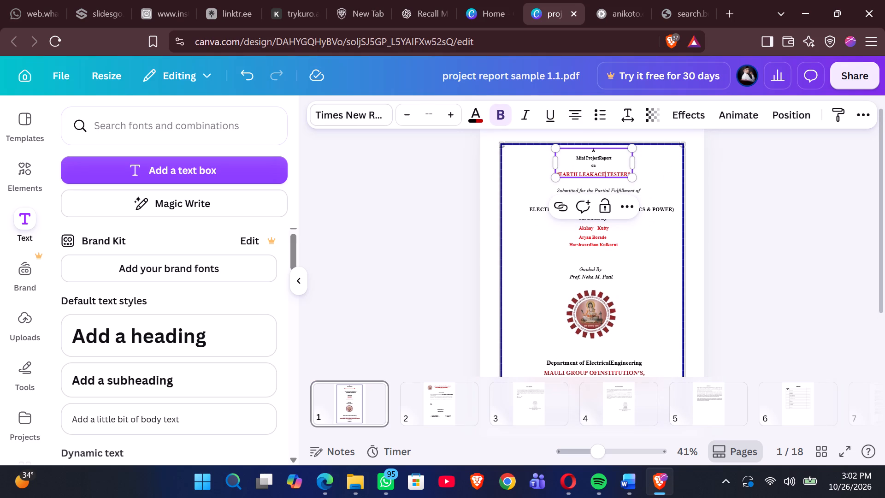
pyautogui.doubleClick(564, 174)
pyautogui.click(584, 173)
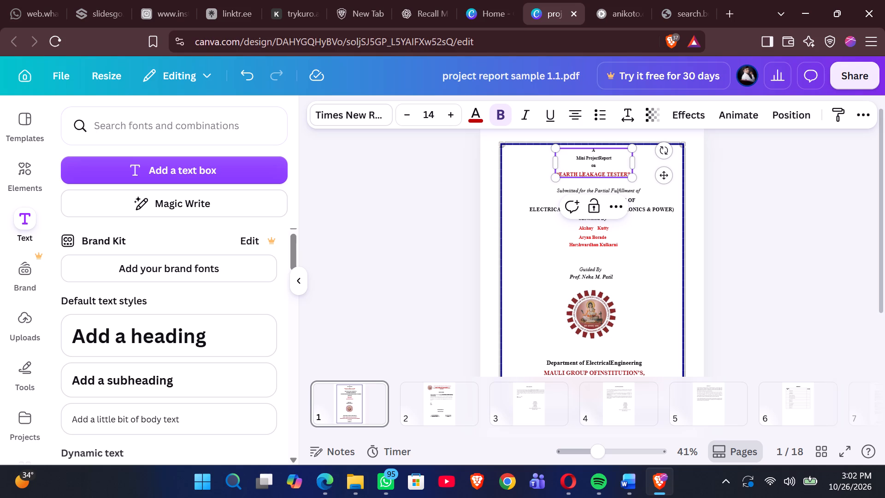
pyautogui.moveTo(560, 172); pyautogui.dragTo(631, 171)
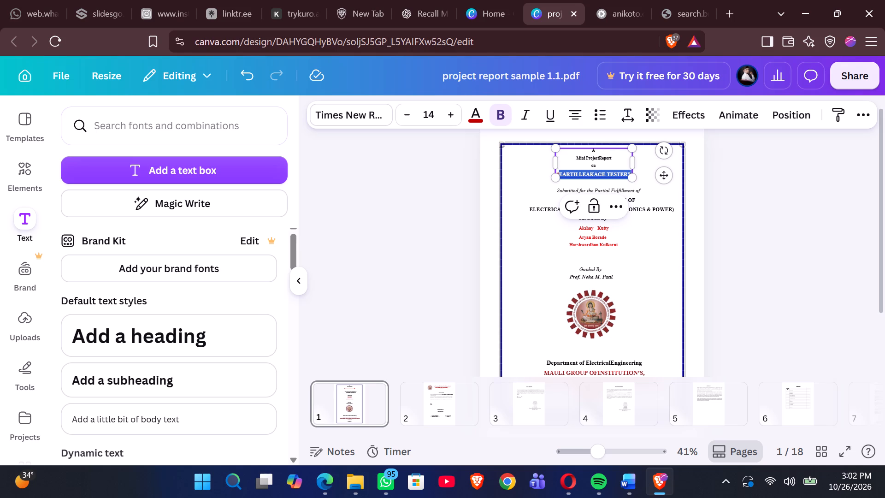
pyautogui.moveTo(631, 171); pyautogui.dragTo(616, 188)
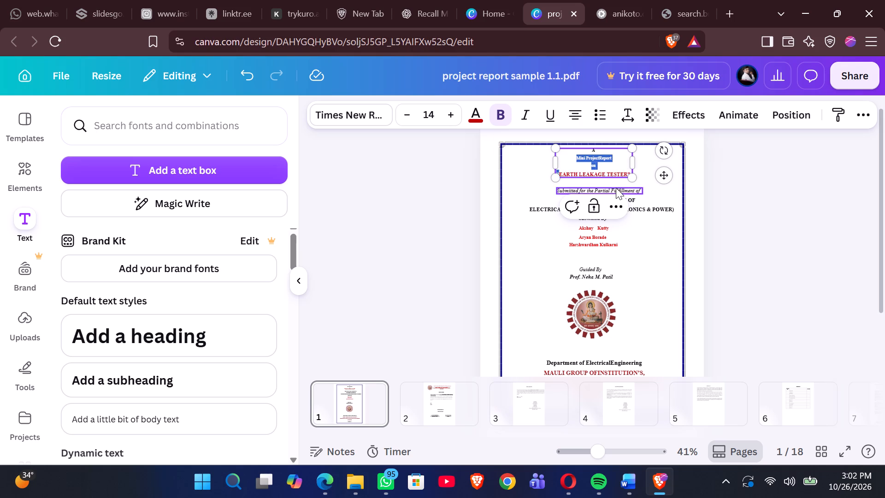
pyautogui.moveTo(616, 188); pyautogui.dragTo(614, 184)
pyautogui.click(615, 177)
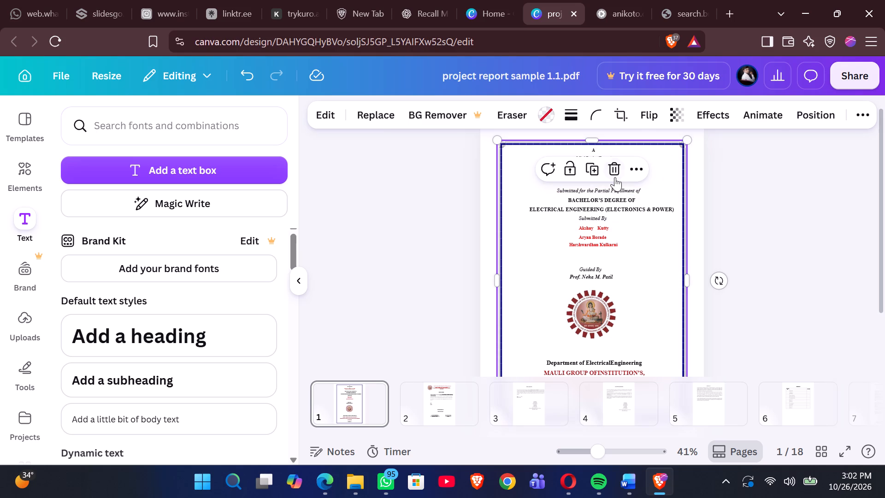
pyautogui.click(659, 184)
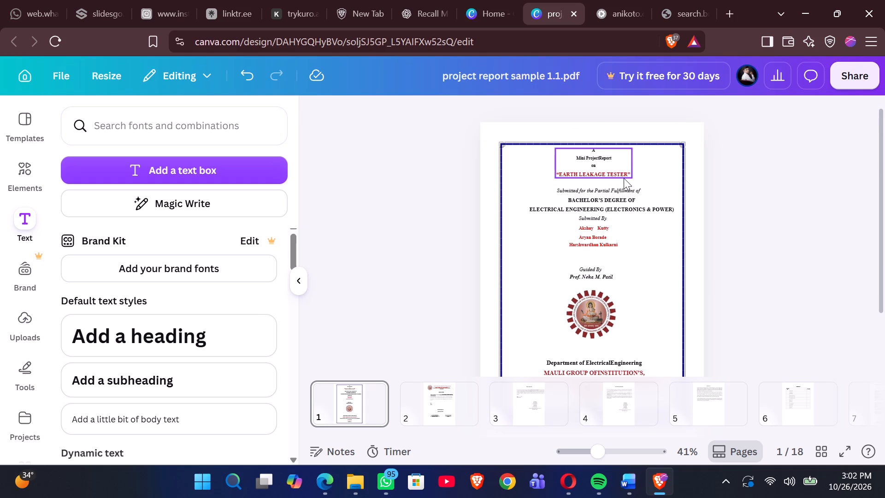
pyautogui.click(619, 178)
pyautogui.click(625, 170)
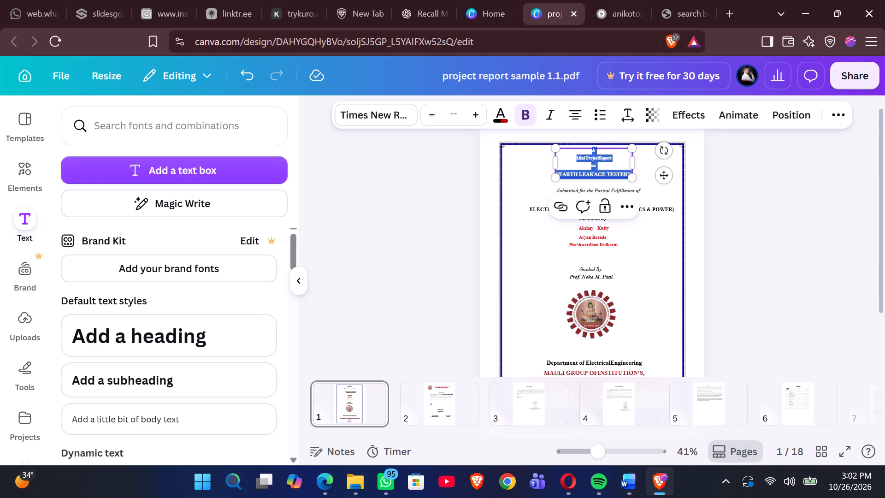
pyautogui.click(627, 172)
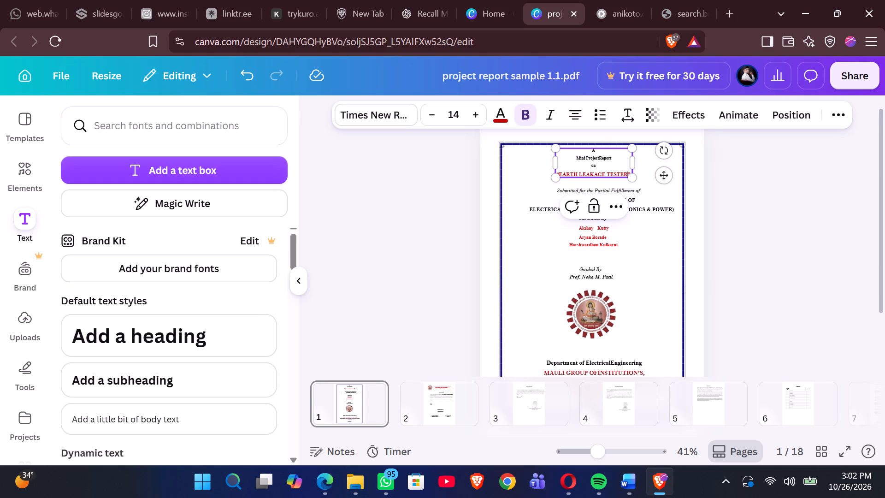
pyautogui.press('BackSpace')
pyautogui.press('BackSpace')
pyautogui.press('BackSpace')
pyautogui.press('BackSpace')
pyautogui.press('BackSpace')
pyautogui.press('BackSpace')
pyautogui.press('BackSpace')
pyautogui.press('BackSpace')
pyautogui.press('BackSpace')
pyautogui.press('BackSpace')
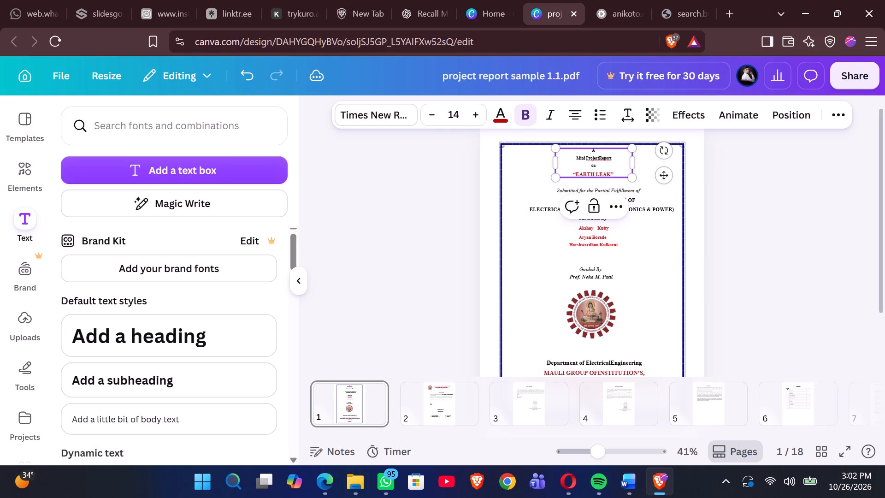
pyautogui.press('BackSpace')
pyautogui.press('BackSpace')
pyautogui.press('BackSpace')
pyautogui.press('BackSpace')
pyautogui.press('BackSpace')
pyautogui.press('BackSpace')
pyautogui.press('BackSpace')
pyautogui.press('BackSpace')
pyautogui.press('BackSpace')
pyautogui.press('BackSpace')
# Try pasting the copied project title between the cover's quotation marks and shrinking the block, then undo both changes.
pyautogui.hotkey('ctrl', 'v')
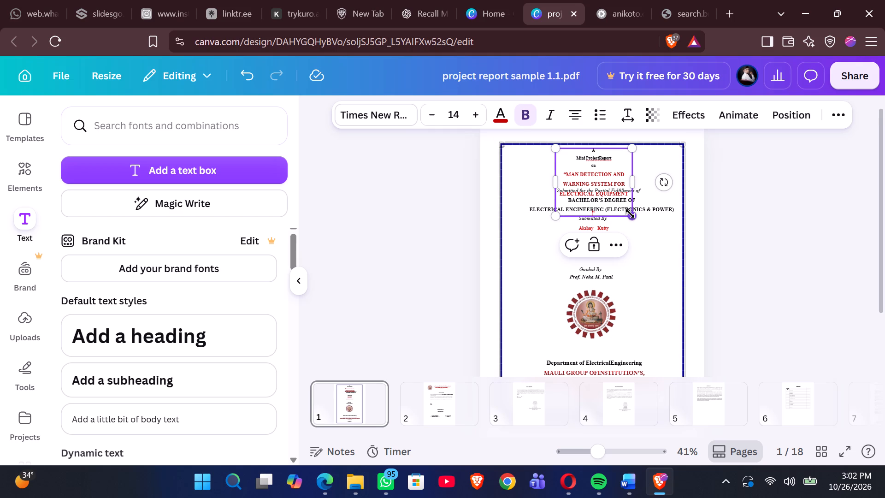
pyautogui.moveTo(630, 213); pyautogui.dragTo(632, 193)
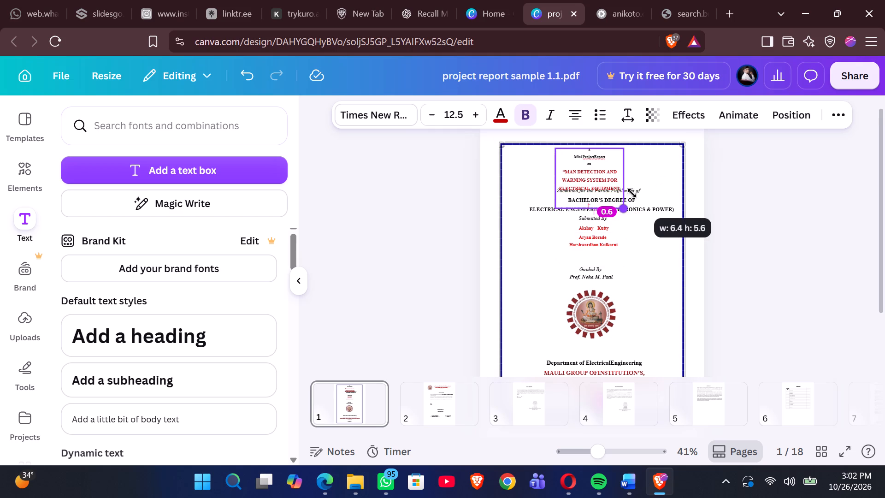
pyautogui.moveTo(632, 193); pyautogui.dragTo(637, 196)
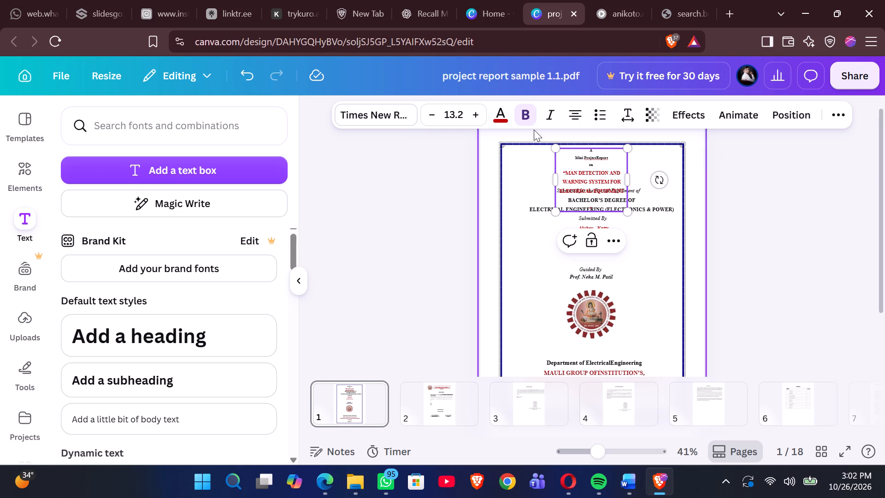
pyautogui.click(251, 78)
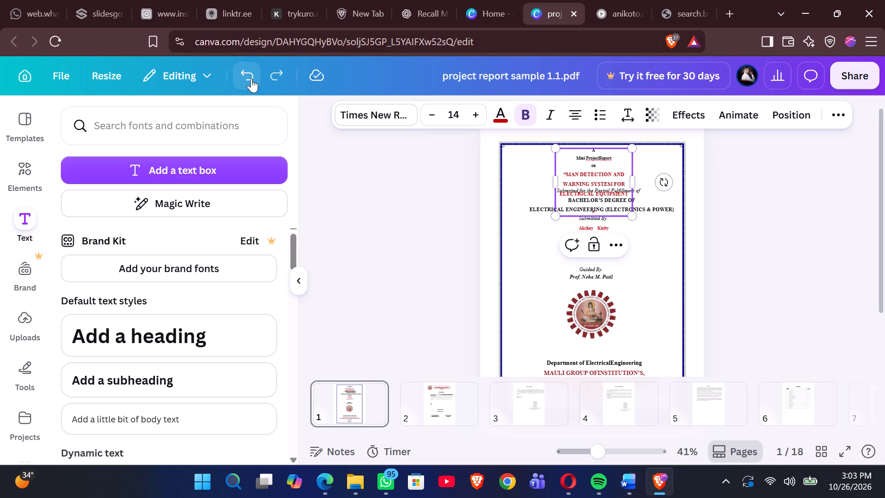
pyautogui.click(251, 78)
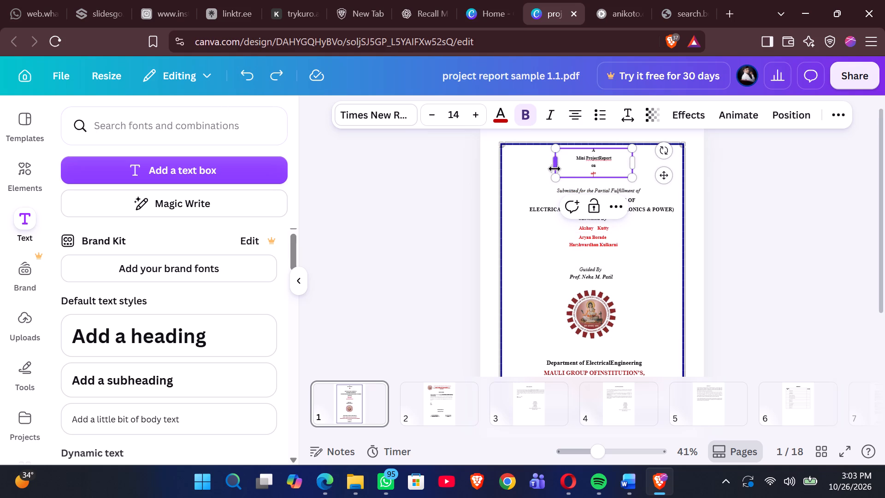
# Delete the empty quotation marks left below "on" in the cover's heading block.
pyautogui.click(610, 168)
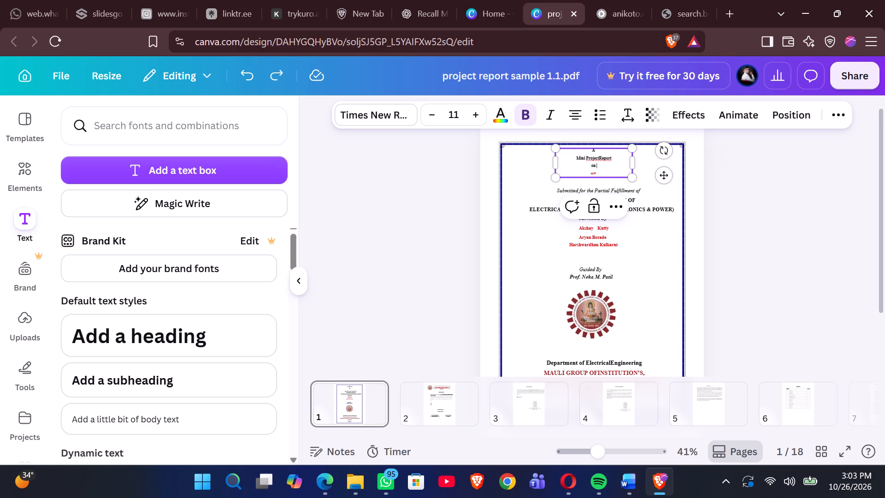
pyautogui.click(608, 170)
pyautogui.press('BackSpace')
pyautogui.press('BackSpace')
pyautogui.press('BackSpace')
pyautogui.press('BackSpace')
pyautogui.click(515, 172)
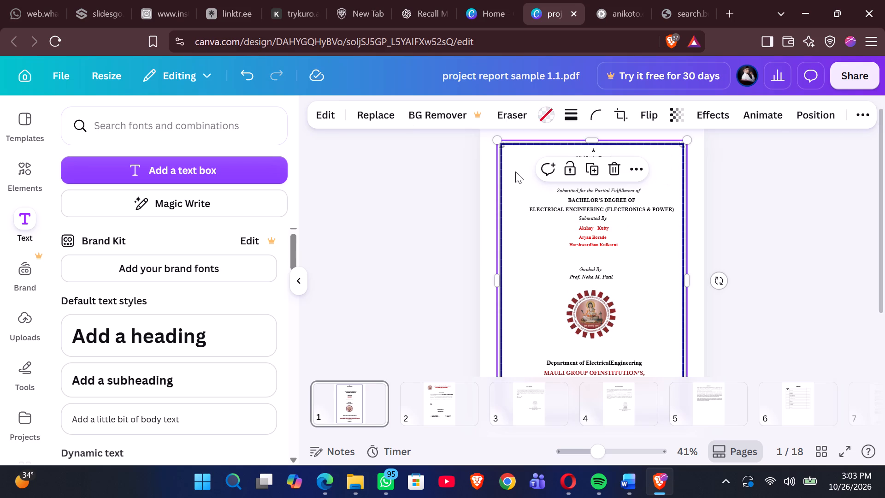
# Add a new text box to the cover page and delete the duplicate placeholder below the border.
pyautogui.click(237, 167)
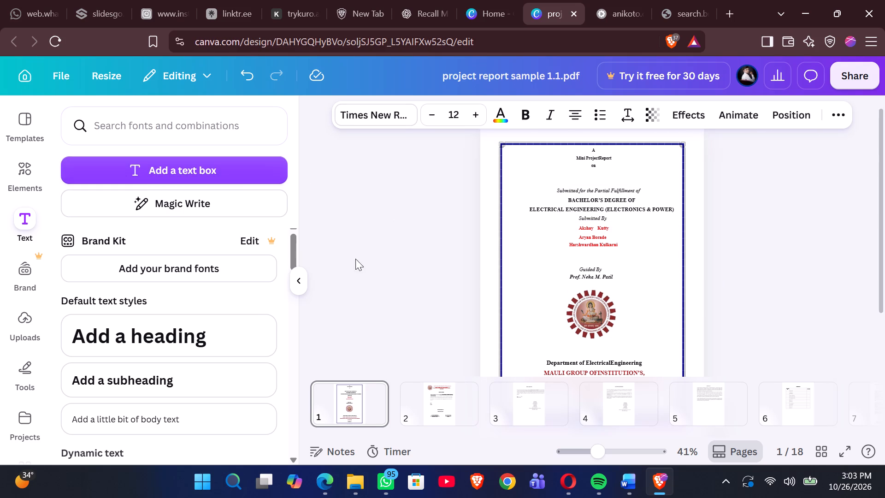
pyautogui.click(266, 184)
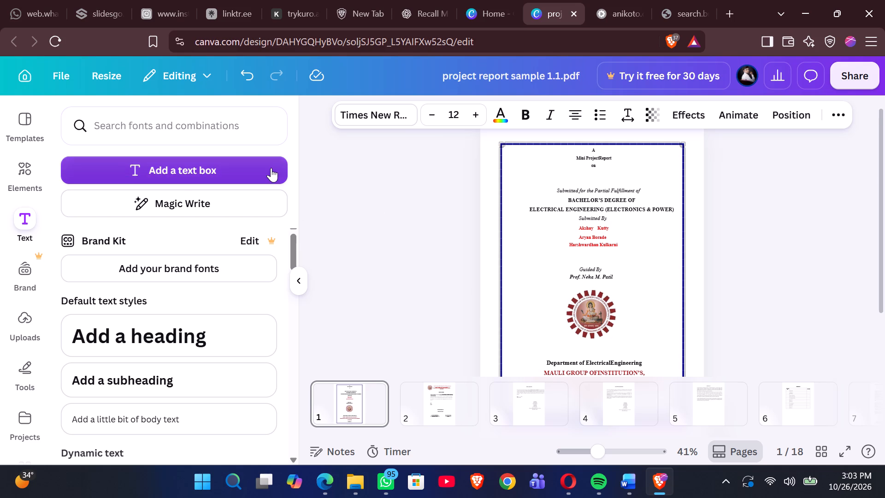
pyautogui.click(271, 168)
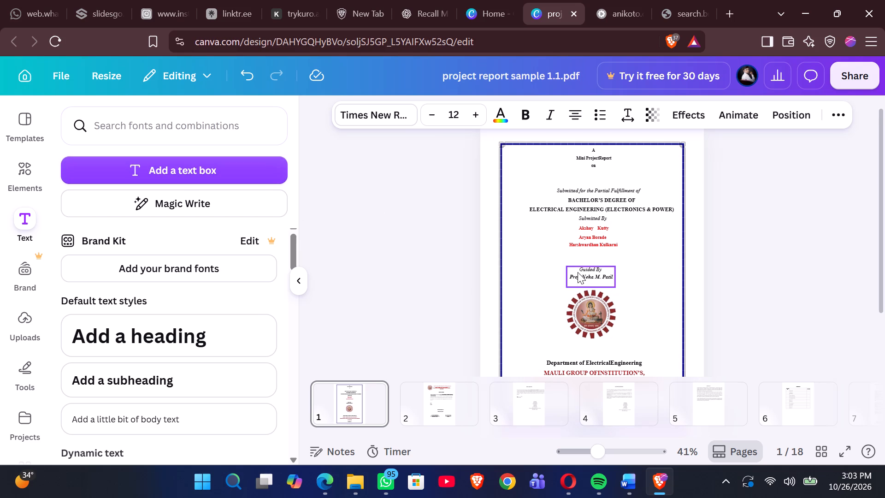
pyautogui.click(546, 254)
pyautogui.scroll(-1, 547, 244)
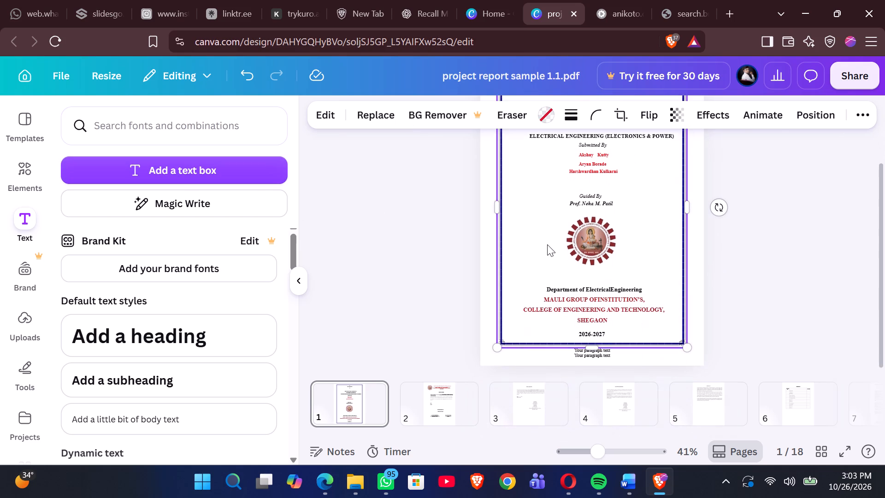
pyautogui.scroll(-1, 547, 244)
pyautogui.scroll(1, 547, 244)
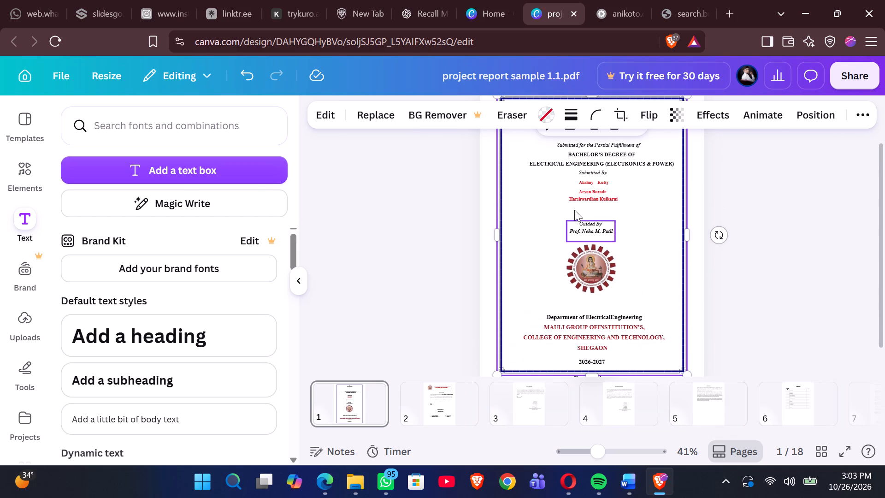
pyautogui.scroll(-1, 574, 210)
pyautogui.click(611, 356)
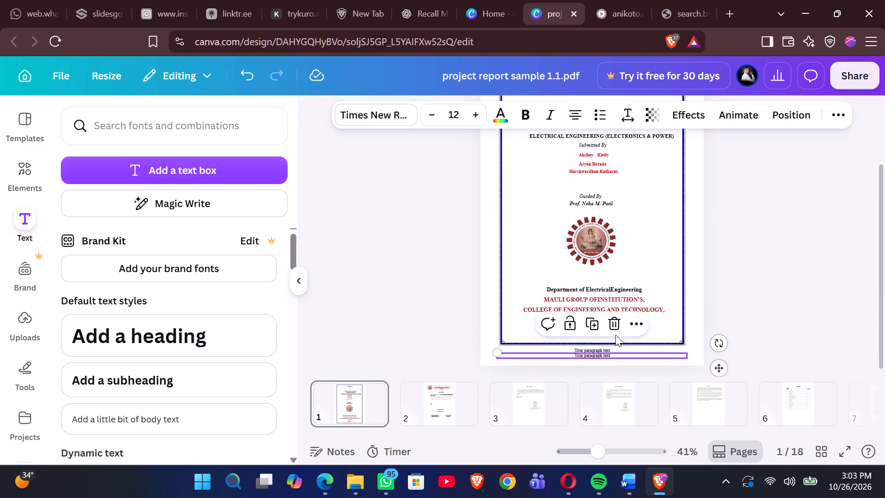
pyautogui.click(614, 327)
# Set the placeholder text's colour to bright red and apply the black-to-red change to the current page.
pyautogui.click(598, 352)
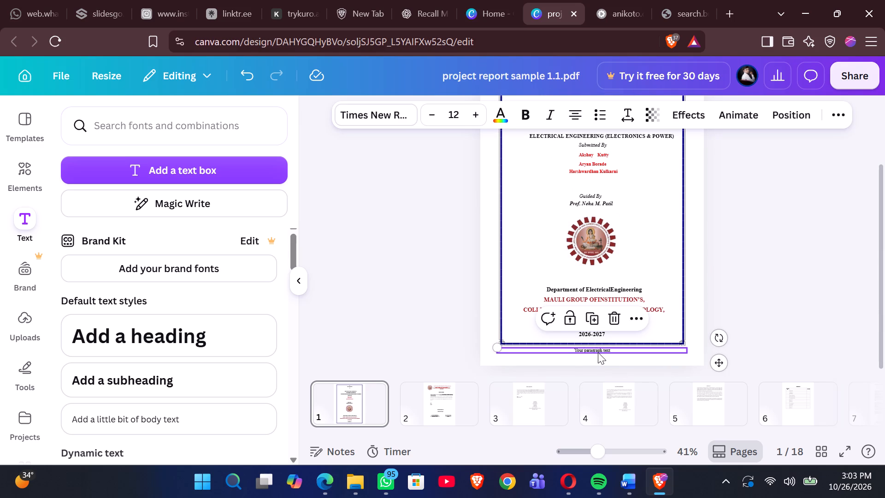
pyautogui.click(598, 352)
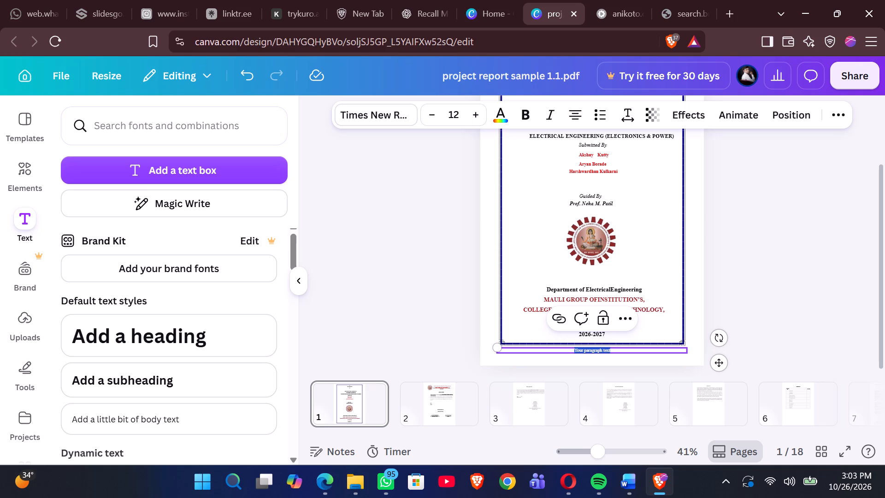
pyautogui.click(506, 114)
pyautogui.click(141, 207)
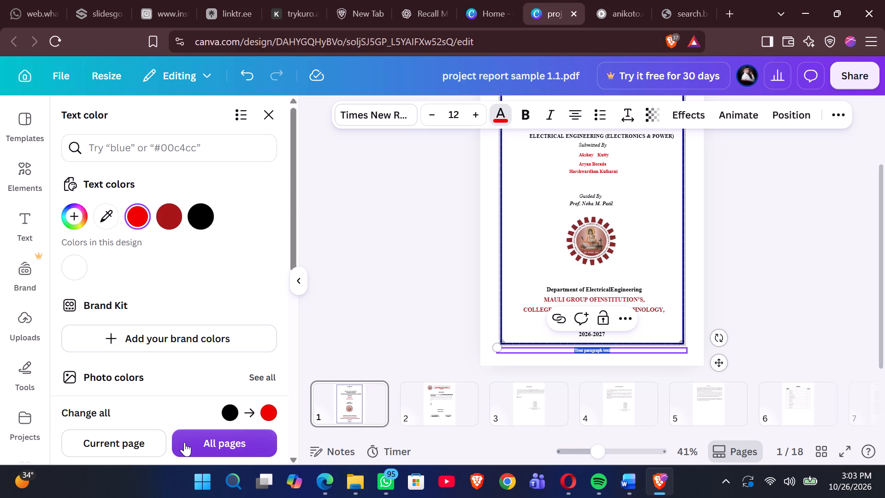
pyautogui.click(96, 442)
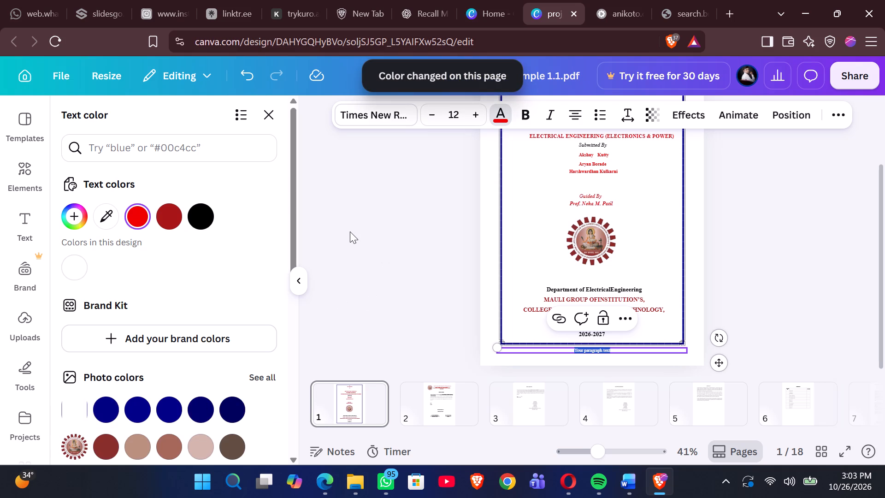
# Replace the placeholder text below the cover's border with "MAN DETECTION AND WARNING SYSTEM FOR ELECTRICAL EQUIPMENT".
pyautogui.hotkey('ctrl', 'v')
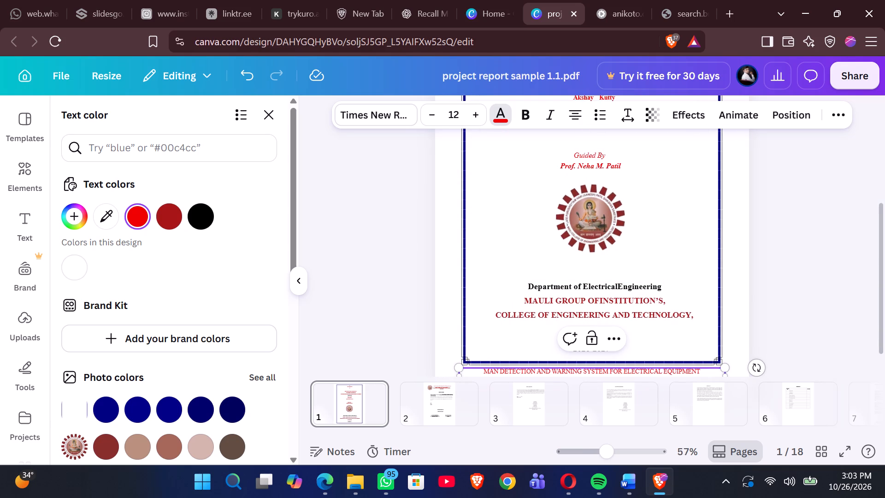
pyautogui.hscroll(1, 552, 318)
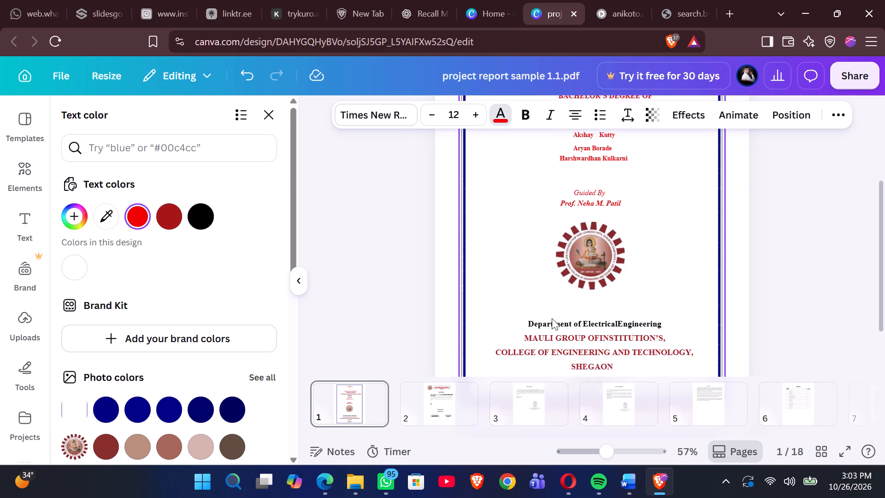
pyautogui.hscroll(1, 552, 318)
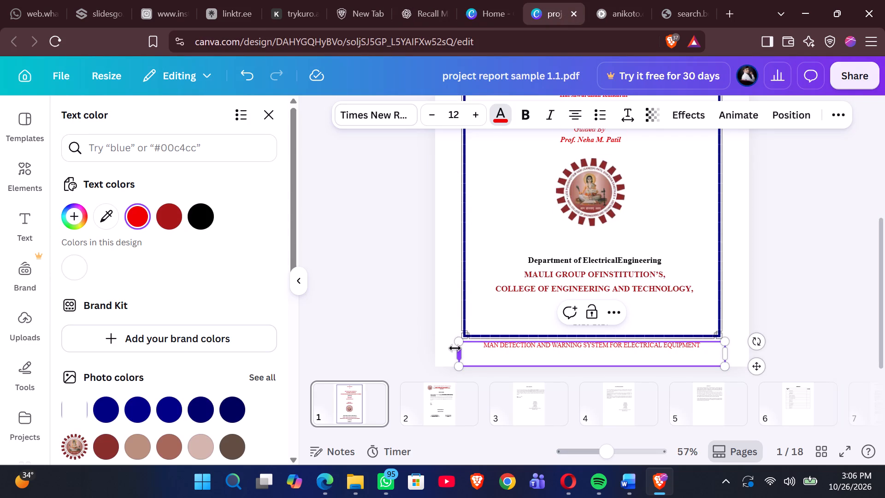
pyautogui.hotkey('shift', '"')
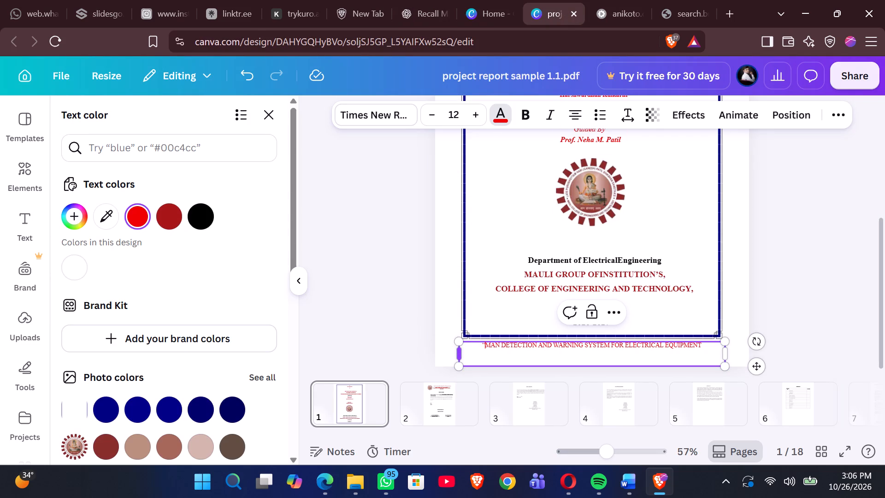
pyautogui.click(707, 348)
pyautogui.hotkey('shift', '"')
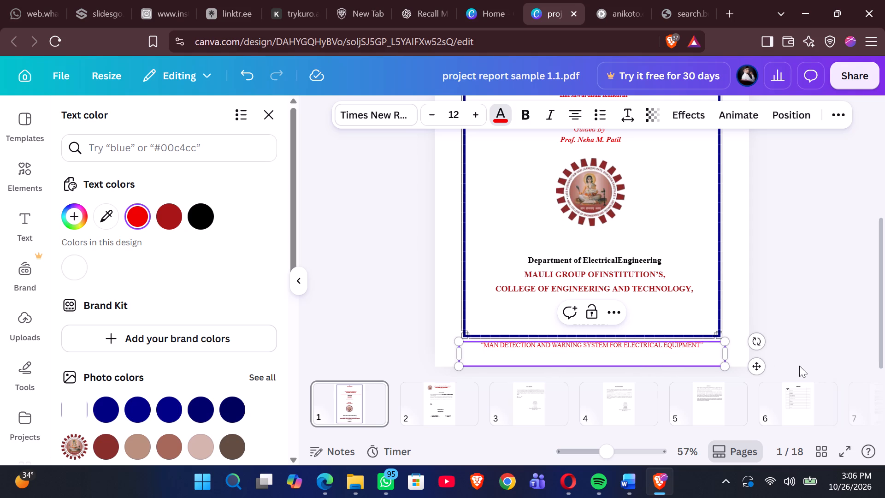
# Move the quoted title from the foot of the cover page to directly beneath the word "on", above "Submitted for the Partial Fulfillment of".
pyautogui.moveTo(752, 368); pyautogui.dragTo(737, 243)
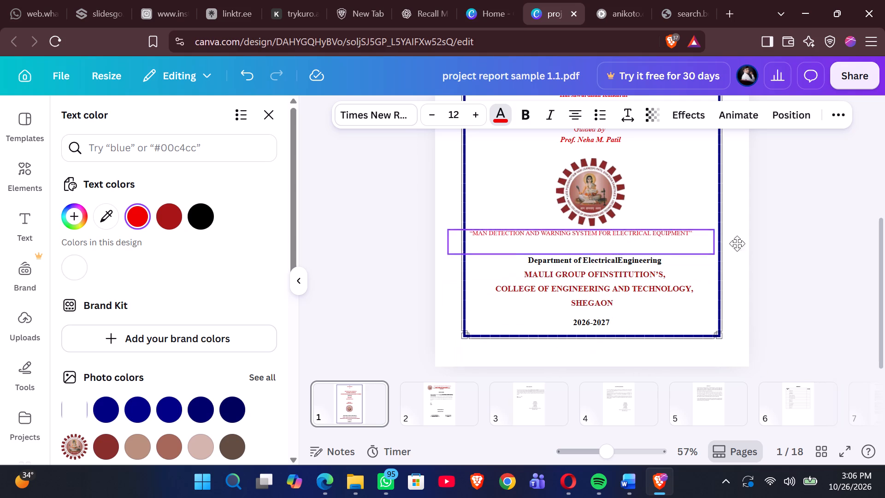
pyautogui.moveTo(737, 243); pyautogui.dragTo(735, 228)
pyautogui.scroll(1, 693, 262)
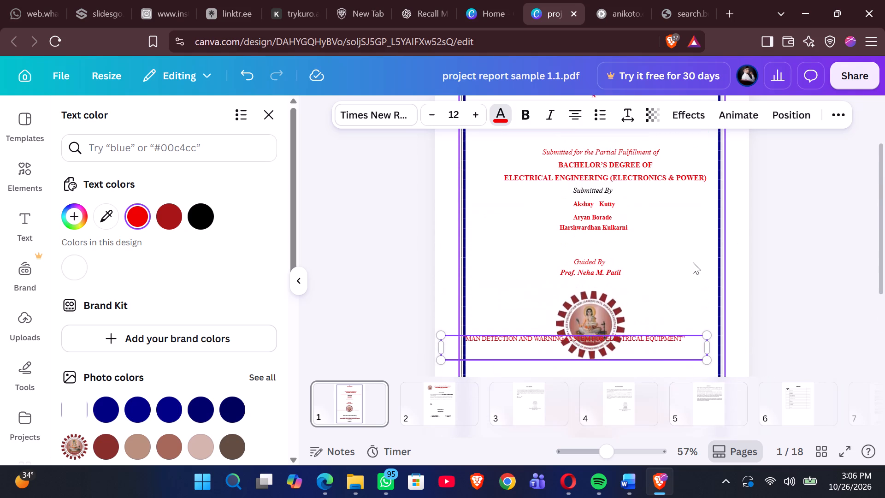
pyautogui.scroll(1, 680, 246)
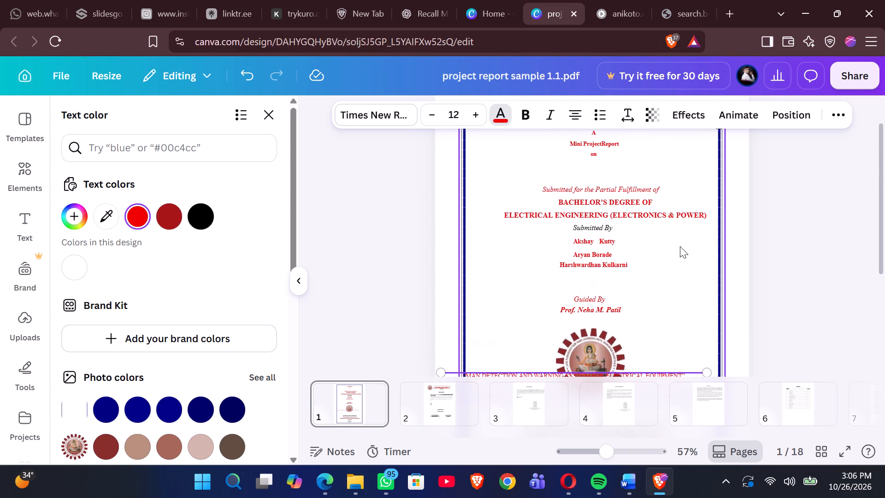
pyautogui.scroll(1, 680, 246)
pyautogui.scroll(-1, 684, 337)
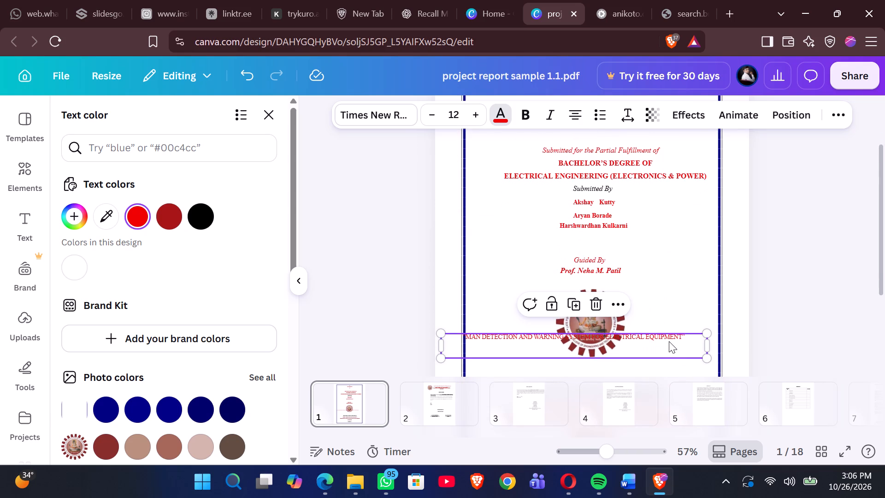
pyautogui.moveTo(669, 341); pyautogui.dragTo(662, 165)
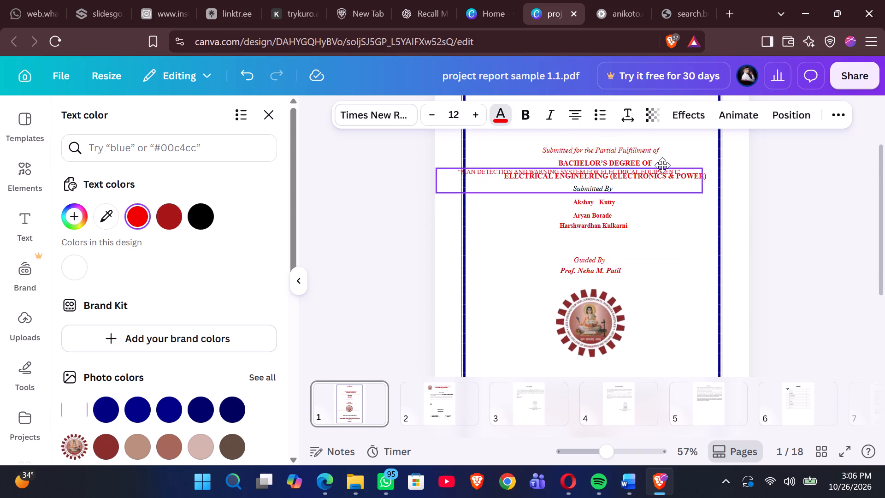
pyautogui.moveTo(662, 165); pyautogui.dragTo(683, 144)
pyautogui.scroll(1, 683, 144)
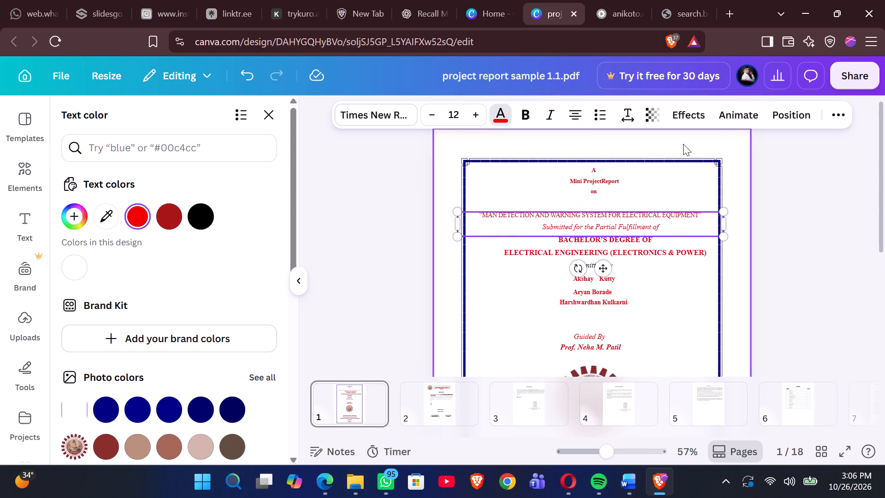
pyautogui.scroll(1, 683, 144)
pyautogui.moveTo(661, 222); pyautogui.dragTo(662, 217)
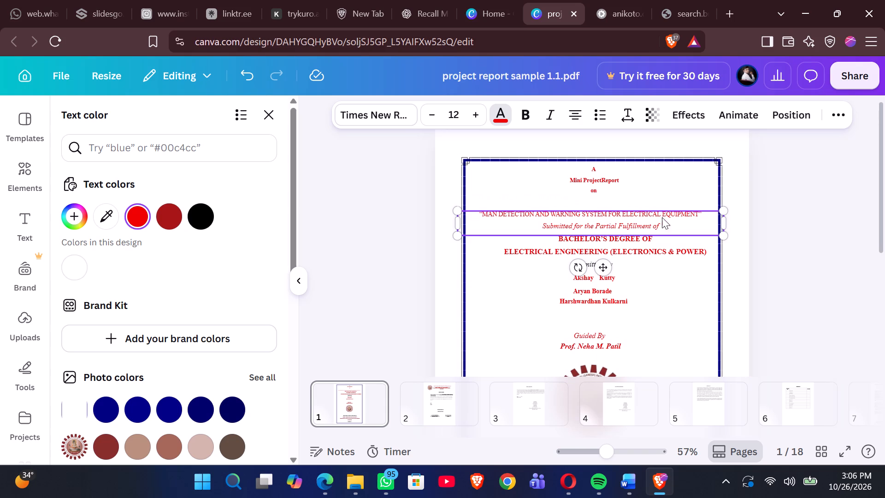
pyautogui.moveTo(662, 217); pyautogui.dragTo(662, 207)
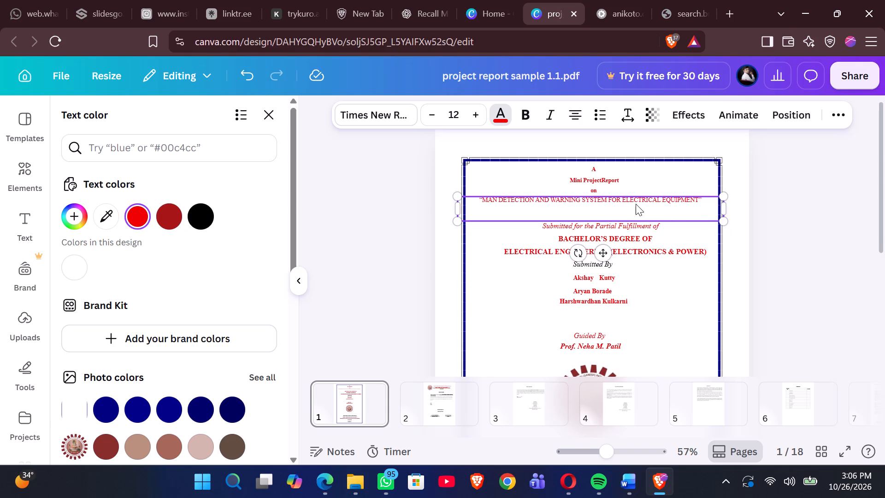
# Break the cover title onto a second line before "FOR ELECTRICAL EQUIPMENT" and nudge its text box slightly down.
pyautogui.click(608, 200)
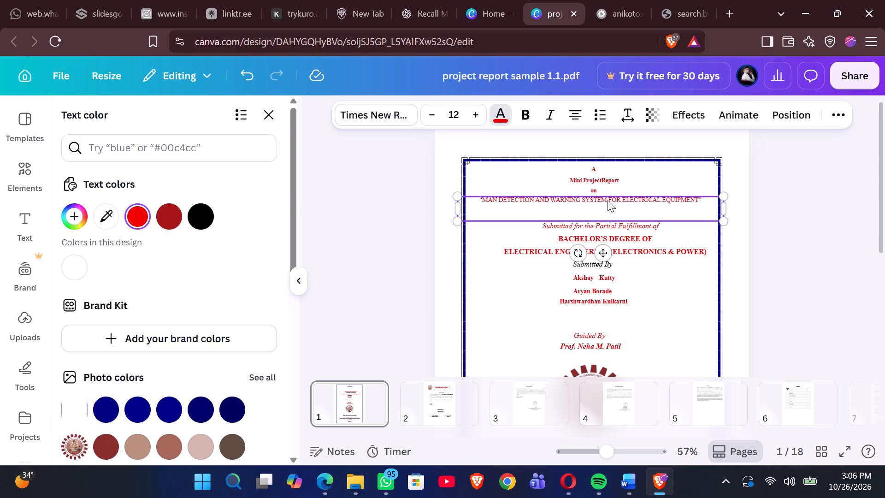
pyautogui.click(608, 200)
pyautogui.press('Return')
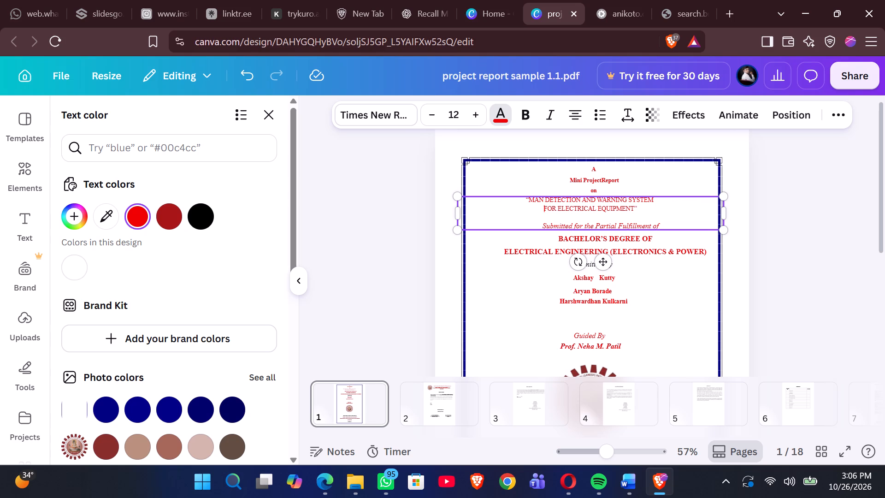
pyautogui.click(668, 212)
pyautogui.click(682, 343)
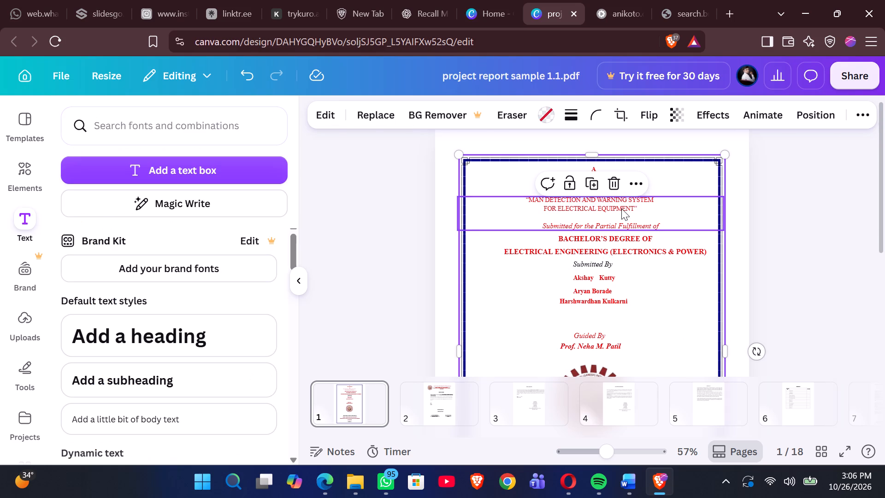
pyautogui.click(621, 208)
pyautogui.click(621, 208)
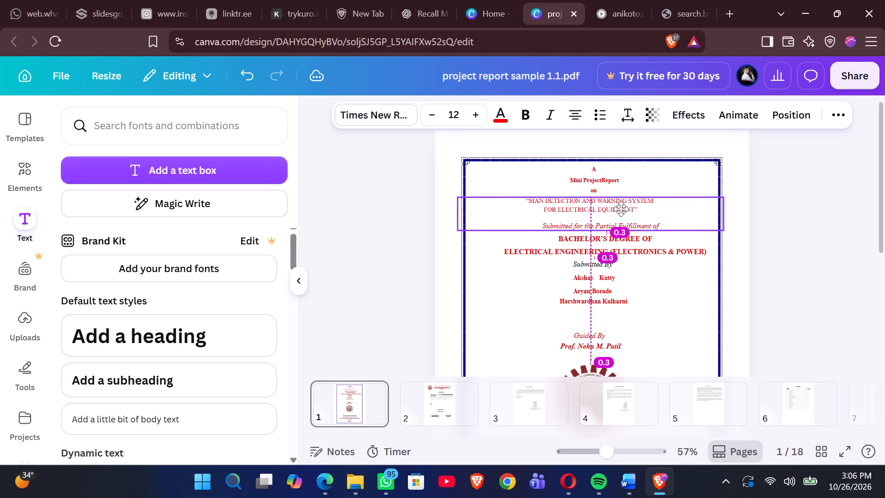
pyautogui.click(676, 299)
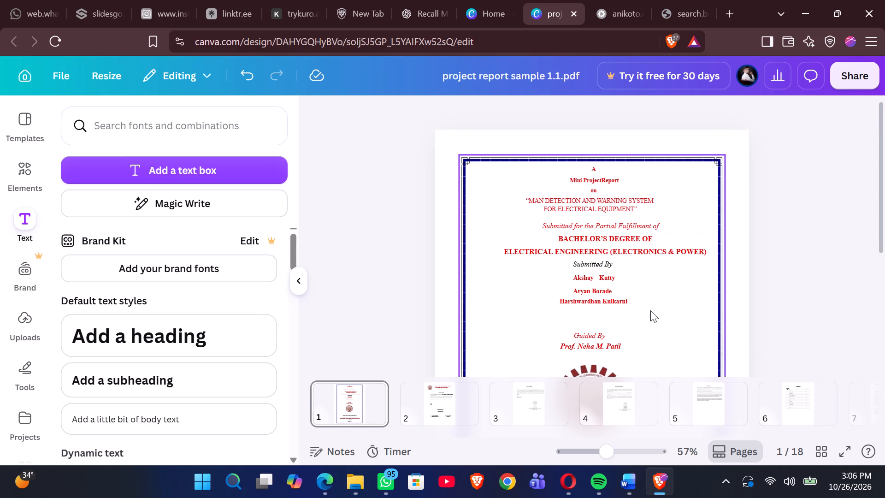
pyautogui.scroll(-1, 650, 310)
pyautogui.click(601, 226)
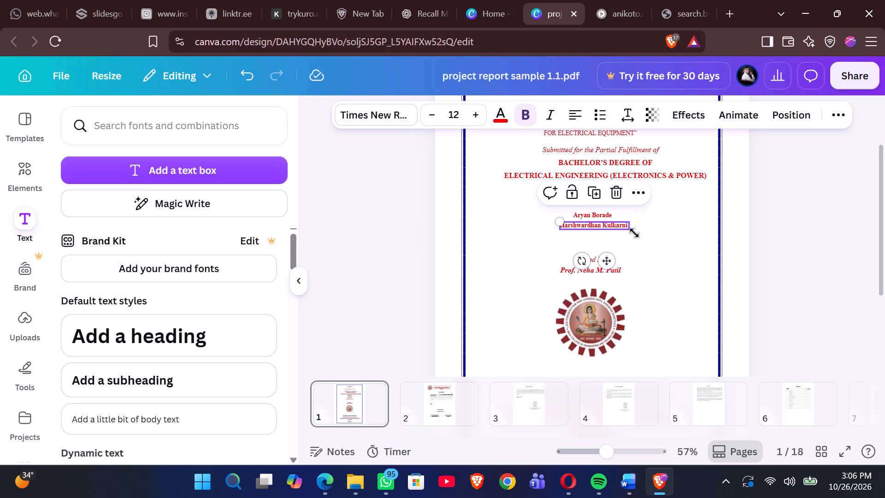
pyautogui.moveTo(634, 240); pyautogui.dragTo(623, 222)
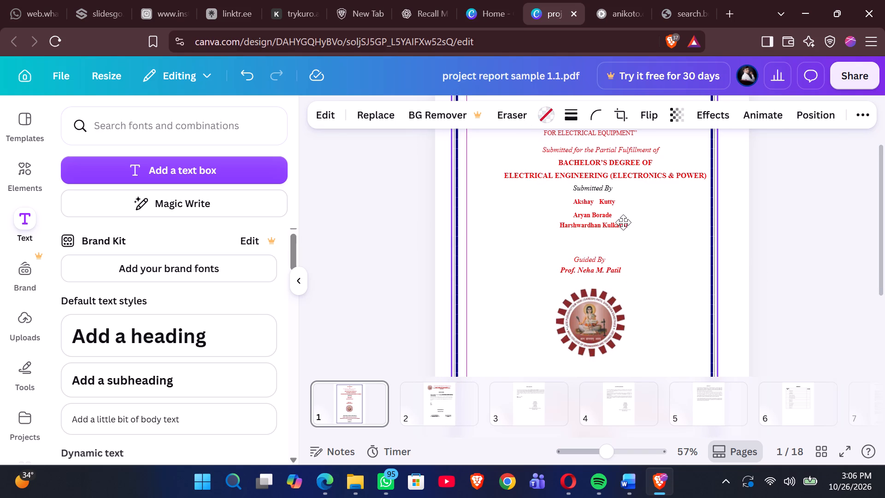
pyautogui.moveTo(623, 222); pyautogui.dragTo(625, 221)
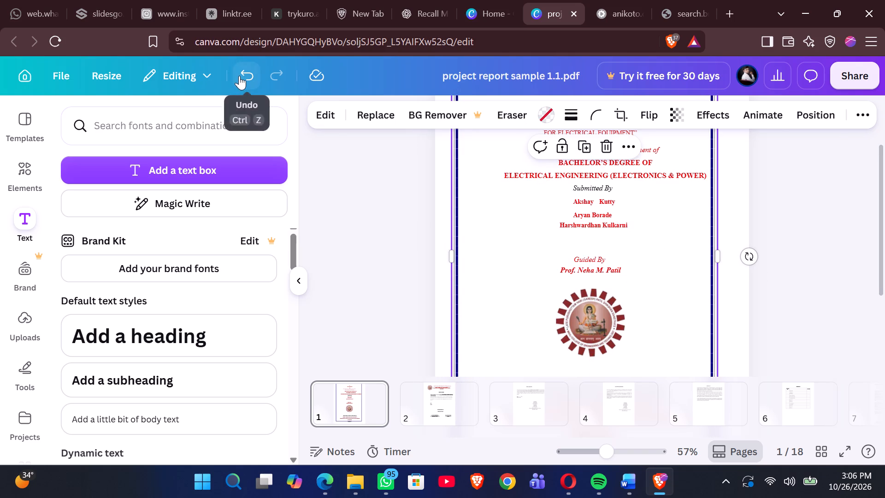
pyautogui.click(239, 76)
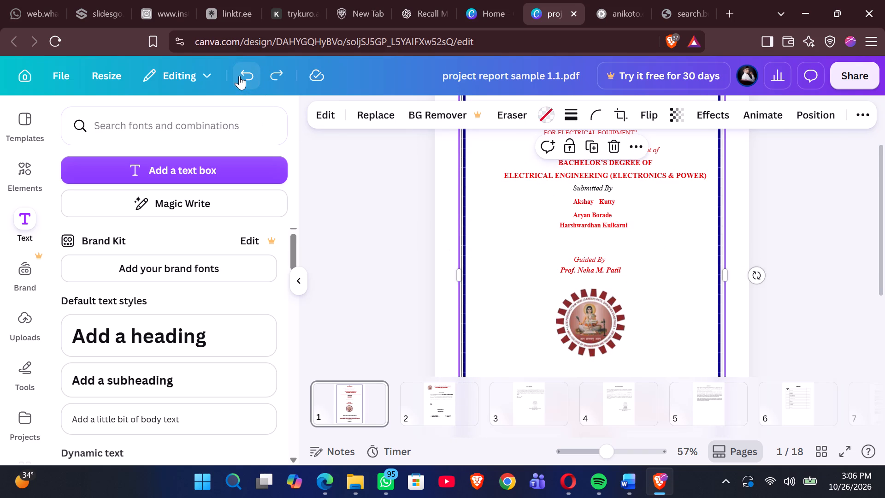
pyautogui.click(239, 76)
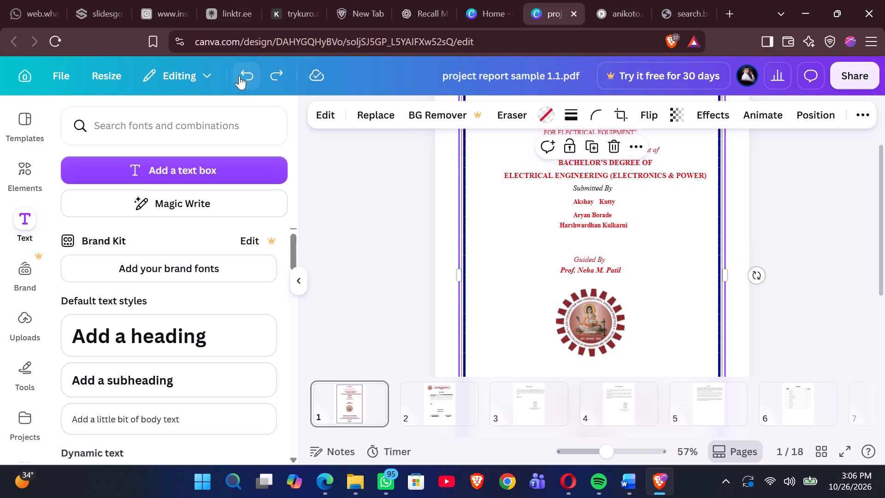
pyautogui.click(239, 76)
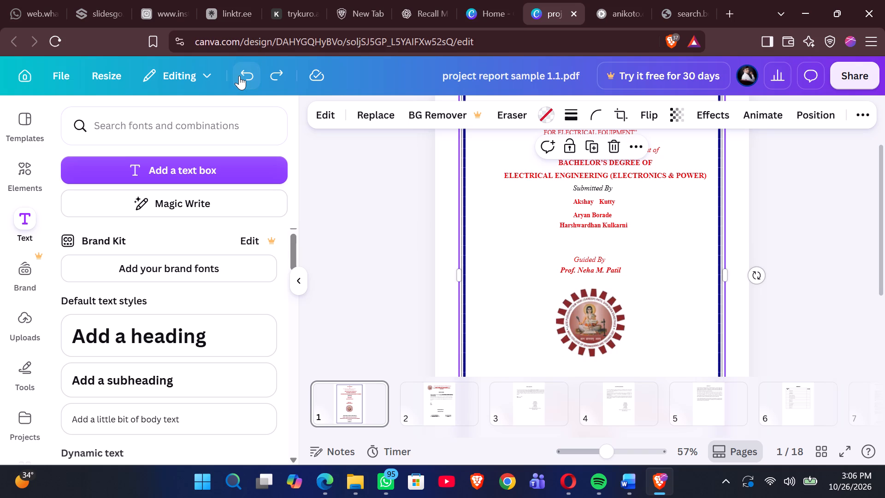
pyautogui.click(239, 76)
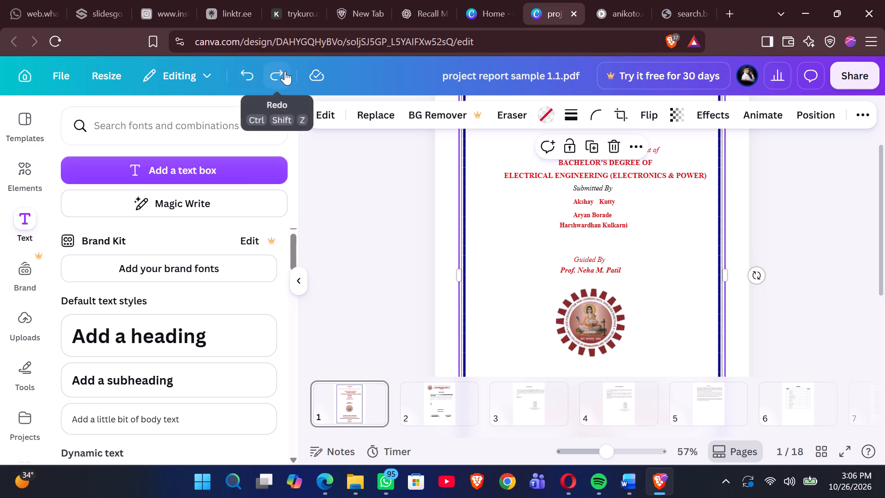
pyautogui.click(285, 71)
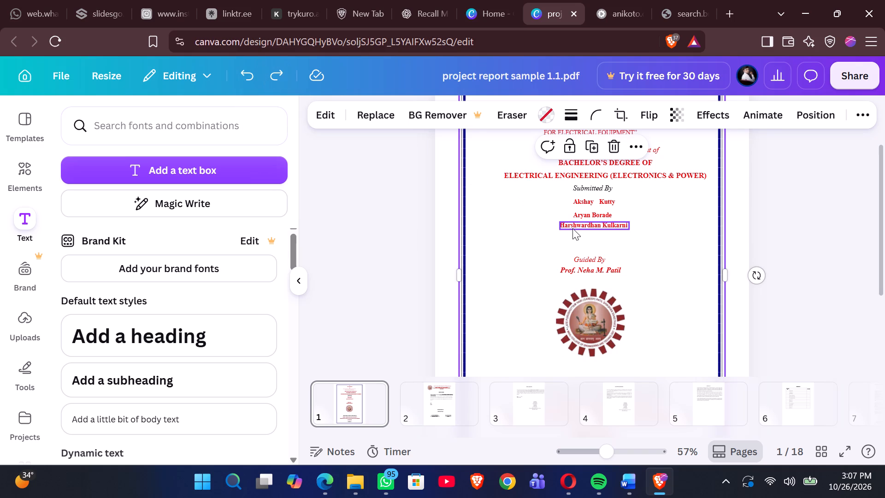
# Delete the separate text box holding the third student's name on the cover page.
pyautogui.click(572, 228)
pyautogui.click(612, 188)
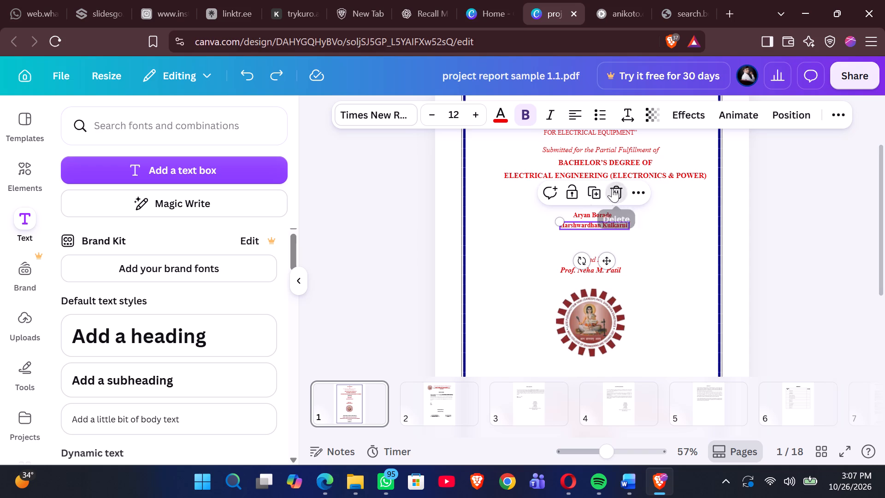
# Remove the two remaining student names under "Submitted By" on the cover page, keeping that heading line.
pyautogui.click(604, 211)
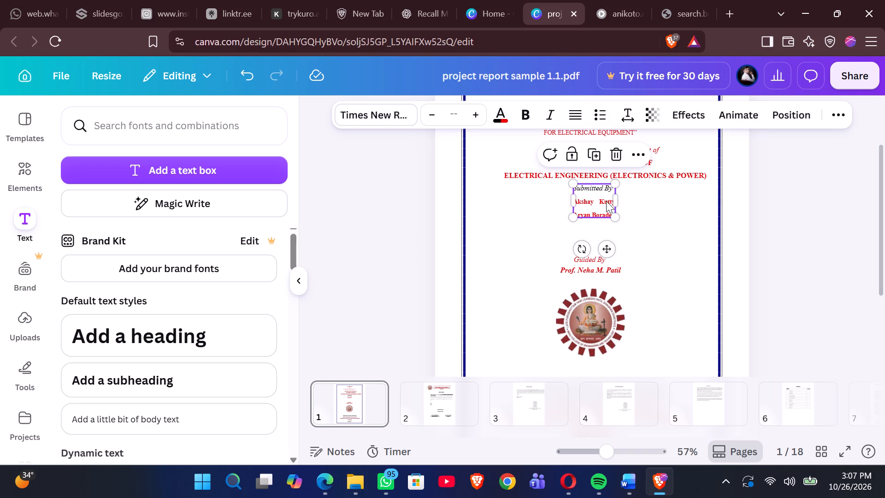
pyautogui.click(606, 198)
pyautogui.moveTo(607, 204); pyautogui.dragTo(611, 214)
pyautogui.click(611, 214)
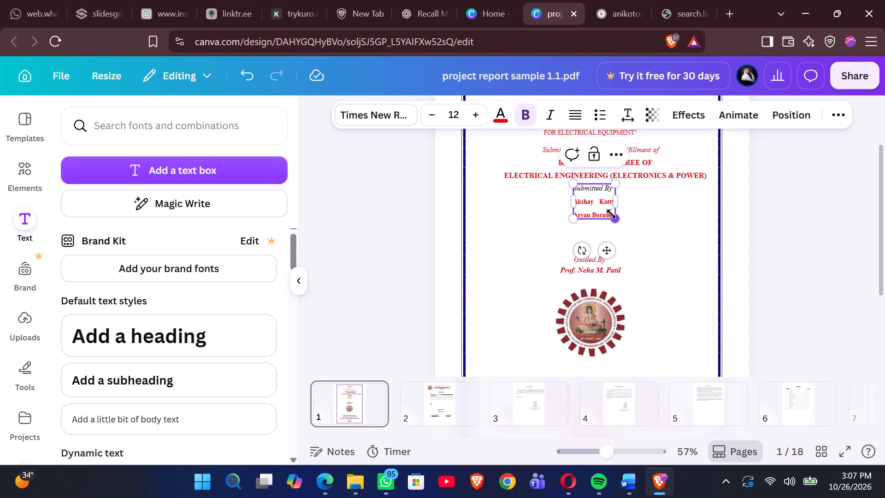
pyautogui.click(604, 215)
pyautogui.press('Right')
pyautogui.press('Right')
pyautogui.press('BackSpace')
pyautogui.press('BackSpace')
pyautogui.press('BackSpace')
pyautogui.press('BackSpace')
pyautogui.press('BackSpace')
pyautogui.press('BackSpace')
pyautogui.press('BackSpace')
pyautogui.press('BackSpace')
pyautogui.press('BackSpace')
pyautogui.press('BackSpace')
pyautogui.press('BackSpace')
pyautogui.press('BackSpace')
pyautogui.press('BackSpace')
pyautogui.press('BackSpace')
pyautogui.press('BackSpace')
pyautogui.press('BackSpace')
pyautogui.press('BackSpace')
pyautogui.press('BackSpace')
pyautogui.press('BackSpace')
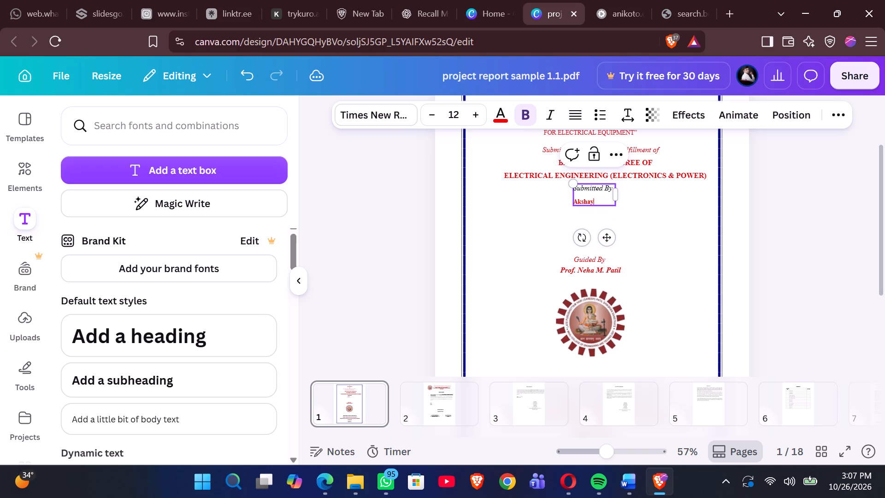
pyautogui.press('BackSpace')
pyautogui.press('BackSpace')
pyautogui.press('BackSpace')
pyautogui.press('BackSpace')
pyautogui.press('BackSpace')
pyautogui.press('BackSpace')
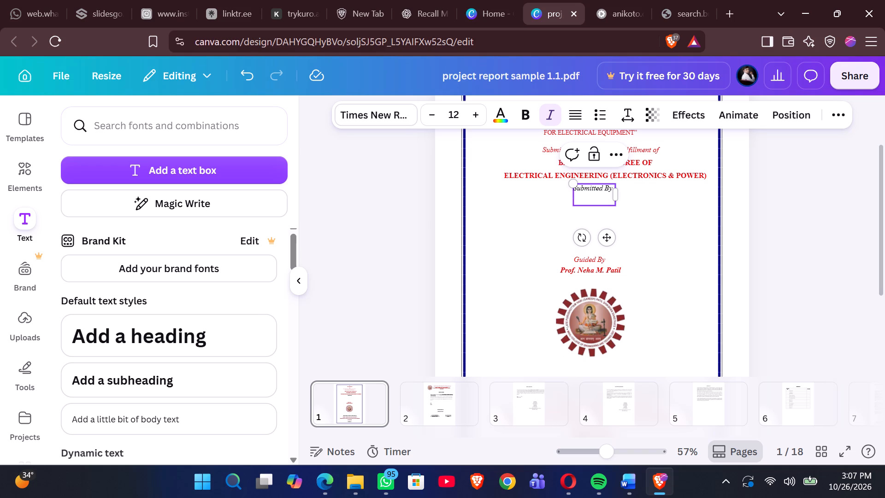
# Start the new submitter name with "om" beneath "Submitted By" and turn off its italic formatting.
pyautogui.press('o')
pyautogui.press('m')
pyautogui.click(547, 117)
# Switch to Edge and examine the opening pages of the sample project report PDF as a reference for the cover.
pyautogui.click(329, 477)
pyautogui.scroll(2, 469, 307)
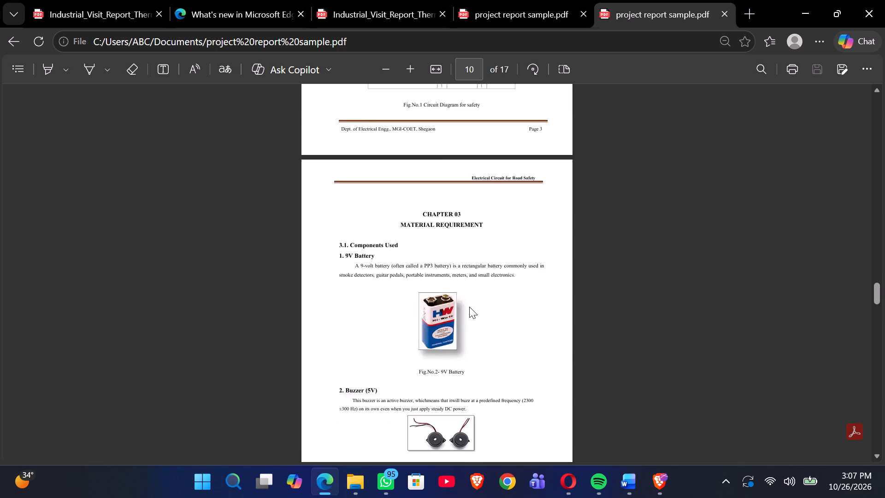
pyautogui.scroll(9, 469, 307)
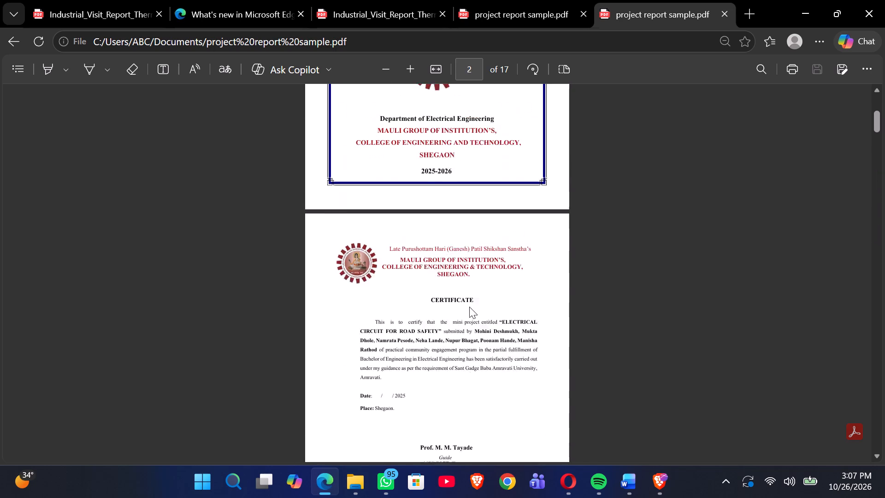
pyautogui.scroll(4, 469, 307)
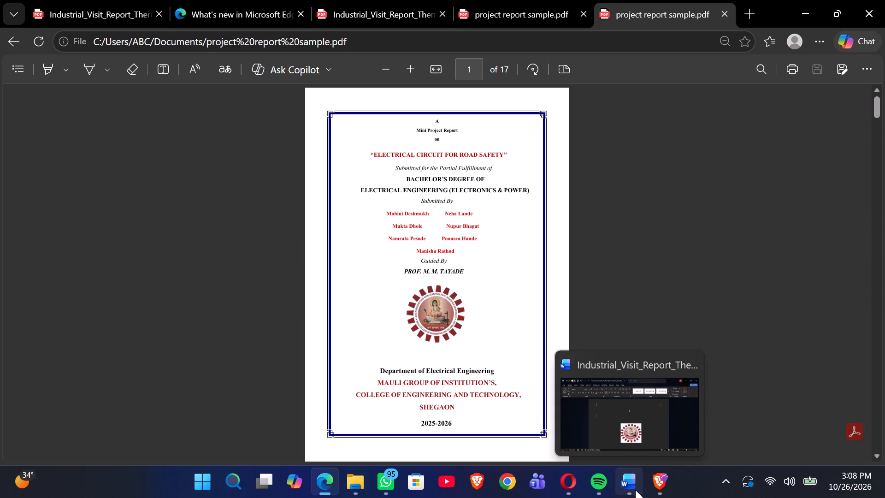
# Switch back to the Canva report in Brave and clear the partly entered name under "Submitted By" on the cover, with italics on.
pyautogui.click(653, 483)
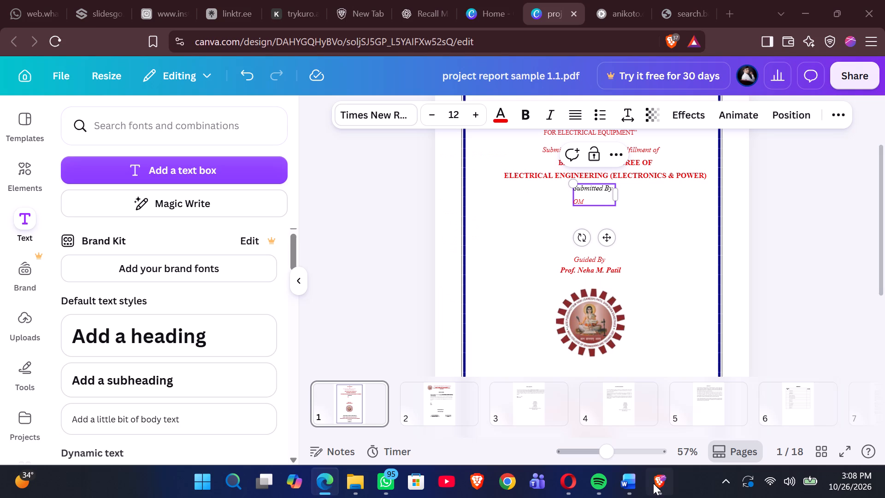
pyautogui.click(549, 107)
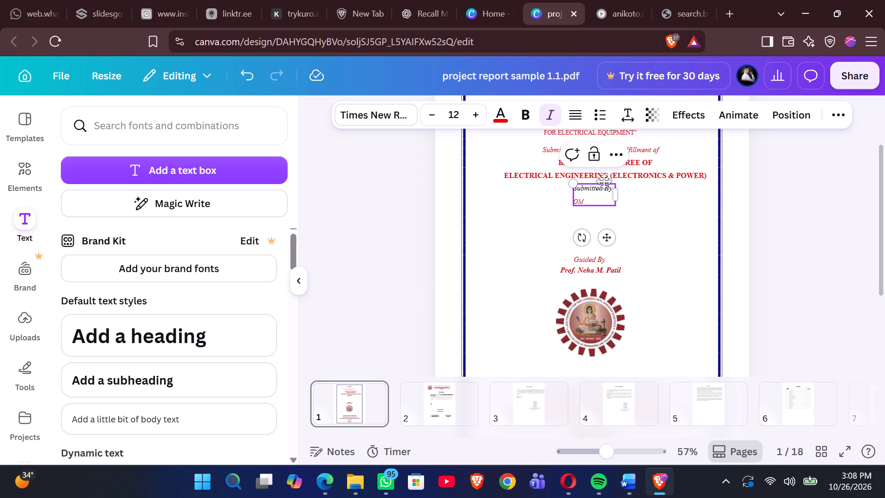
pyautogui.press('BackSpace')
pyautogui.press('BackSpace')
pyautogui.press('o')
pyautogui.click(553, 117)
pyautogui.press('BackSpace')
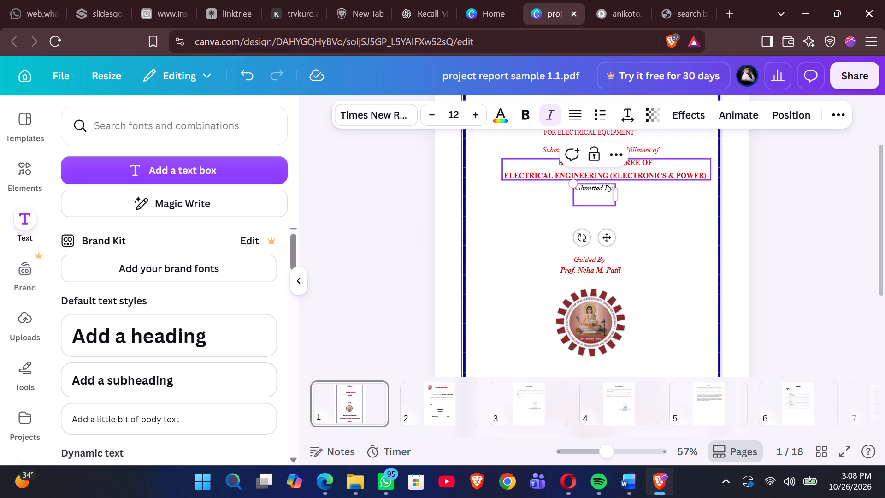
# Enter the first student's full name in title case under "Submitted By" and start a new line below it.
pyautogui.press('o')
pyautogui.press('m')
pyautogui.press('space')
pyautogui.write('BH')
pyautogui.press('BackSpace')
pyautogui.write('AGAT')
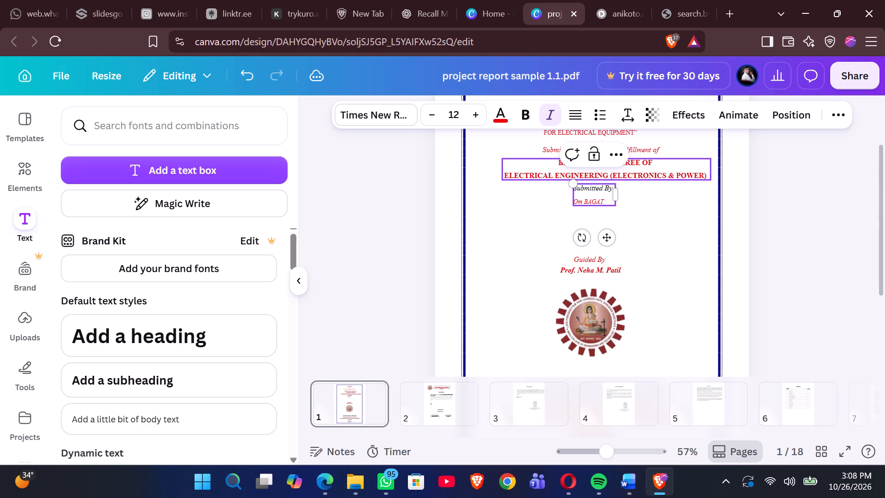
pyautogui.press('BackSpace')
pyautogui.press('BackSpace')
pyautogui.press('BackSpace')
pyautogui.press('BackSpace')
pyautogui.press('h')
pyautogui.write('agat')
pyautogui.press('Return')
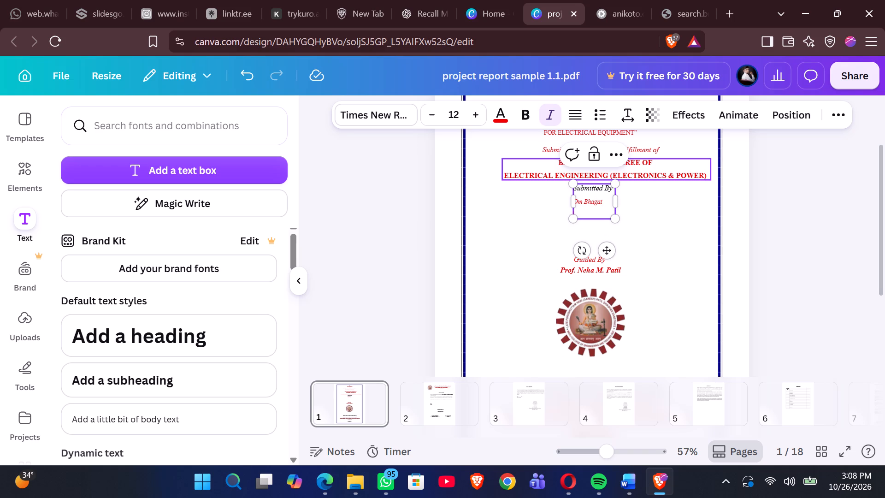
# Enter the second student's full name in title case on the next line and start another line.
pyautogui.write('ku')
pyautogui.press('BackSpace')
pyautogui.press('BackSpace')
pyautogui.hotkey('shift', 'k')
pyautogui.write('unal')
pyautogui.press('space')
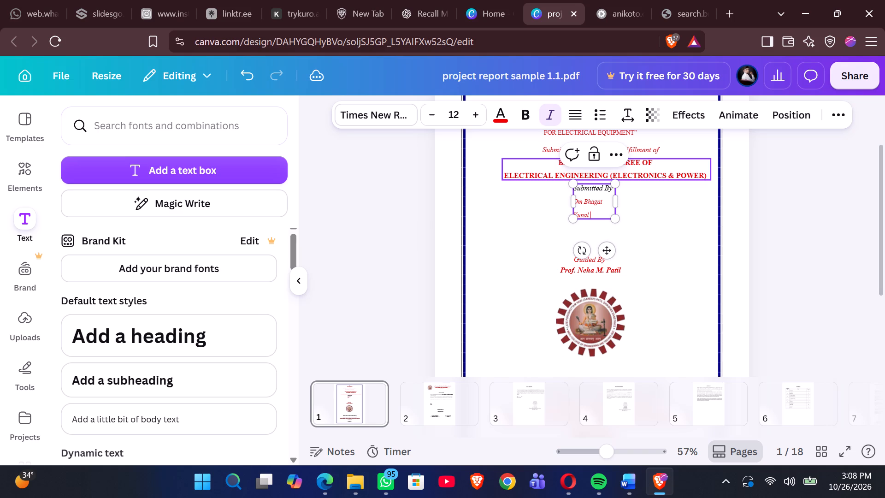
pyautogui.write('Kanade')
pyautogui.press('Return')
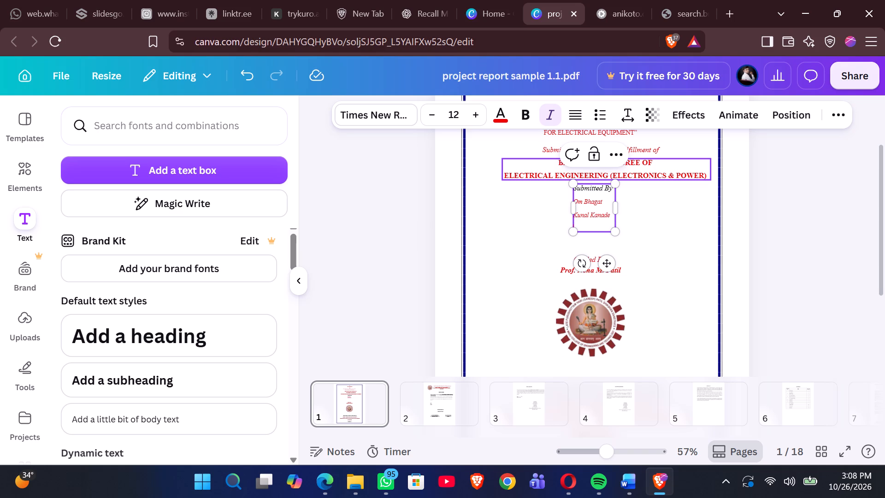
# Enter the third student's full name in title case below the second, removing the stray lowercase "n" before it.
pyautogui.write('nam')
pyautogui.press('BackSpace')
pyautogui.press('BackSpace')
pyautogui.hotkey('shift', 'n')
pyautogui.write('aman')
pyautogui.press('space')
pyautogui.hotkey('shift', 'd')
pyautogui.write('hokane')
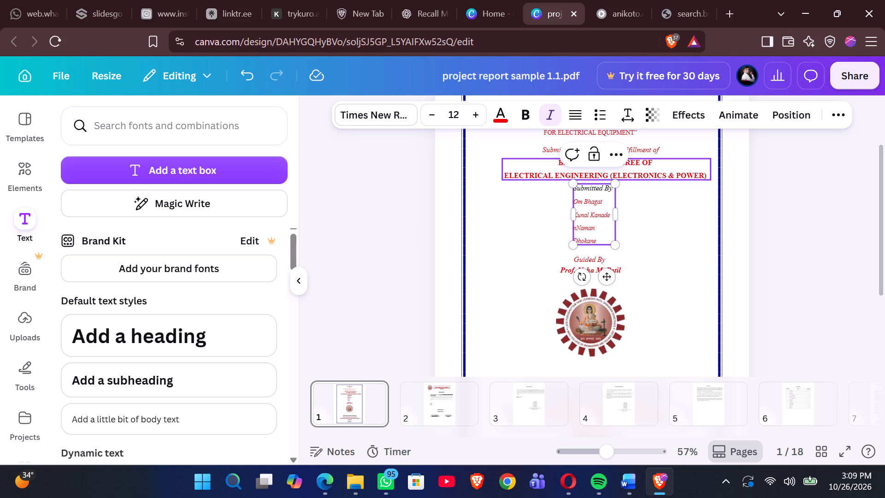
pyautogui.click(578, 226)
pyautogui.click(577, 226)
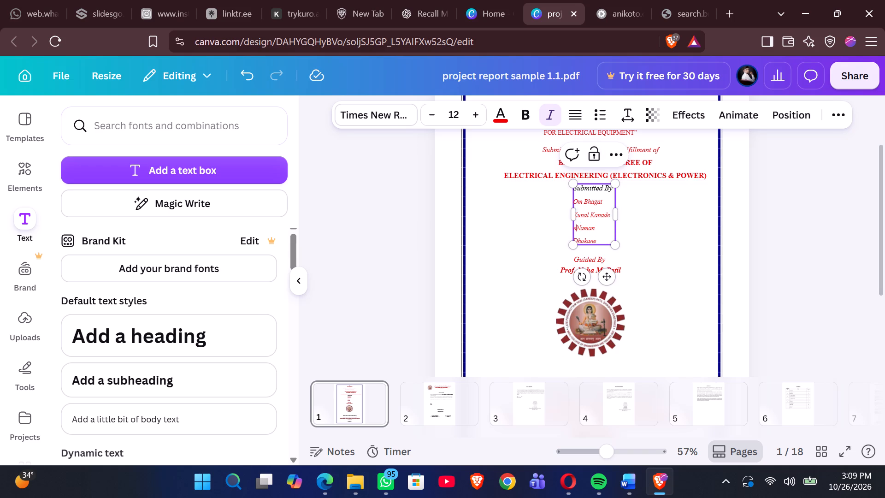
pyautogui.press('BackSpace')
# Enlarge the "Submitted By" text slightly to size 12.2 and widen its box so the third student's name fits on one line.
pyautogui.moveTo(616, 248); pyautogui.dragTo(623, 242)
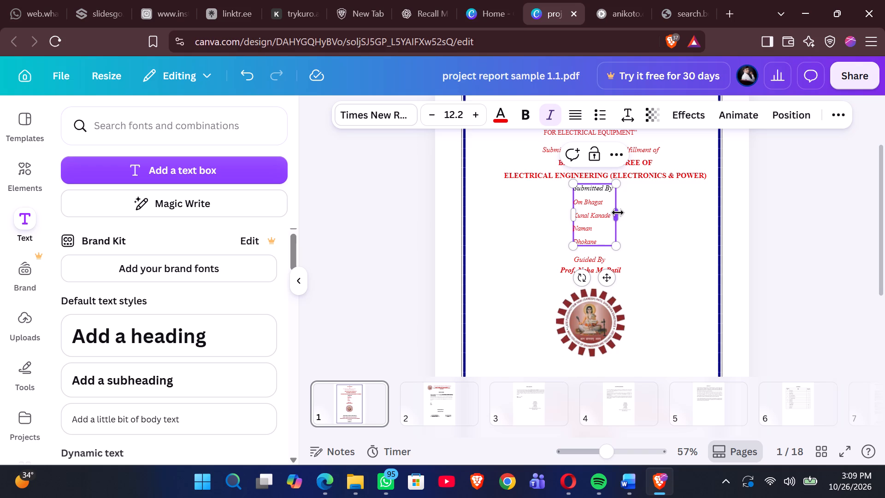
pyautogui.moveTo(618, 213); pyautogui.dragTo(631, 206)
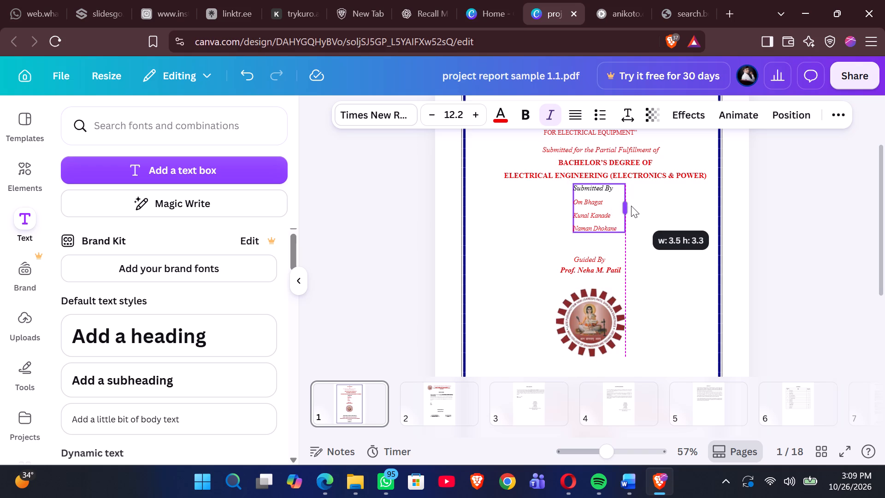
pyautogui.moveTo(631, 206); pyautogui.dragTo(635, 207)
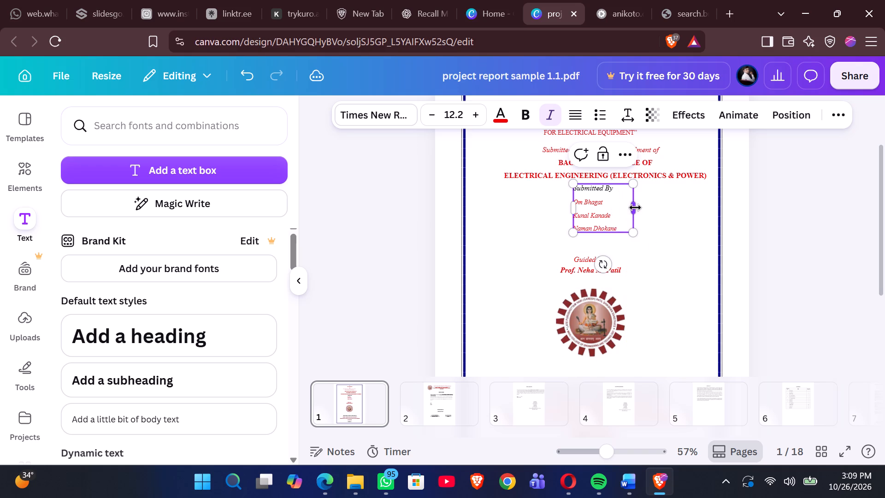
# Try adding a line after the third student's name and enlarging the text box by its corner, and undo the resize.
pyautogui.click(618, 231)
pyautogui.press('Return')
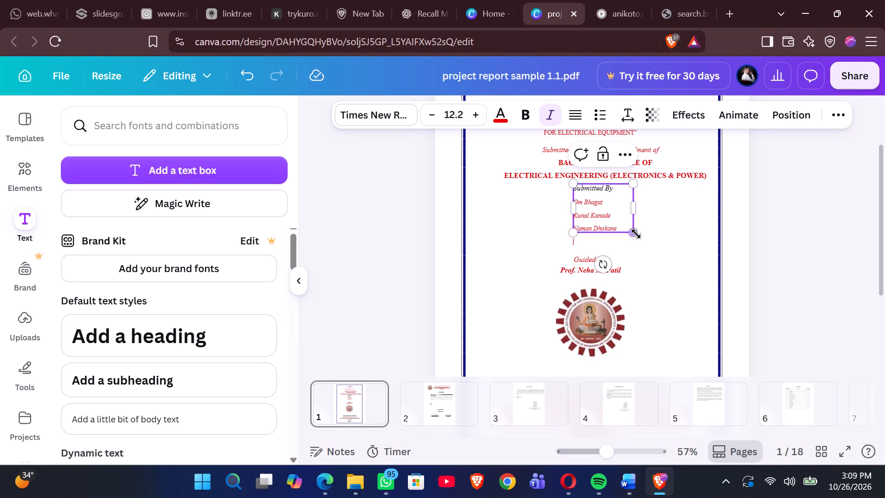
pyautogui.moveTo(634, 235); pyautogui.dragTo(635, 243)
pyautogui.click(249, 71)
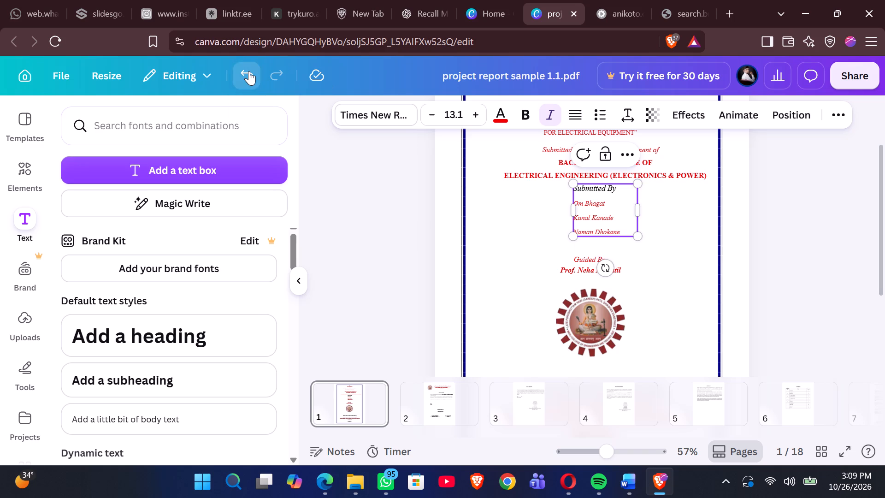
# Back in the Canva report, add the fourth student's name on a new line of the cover's "Submitted By" list.
pyautogui.click(616, 219)
pyautogui.click(616, 225)
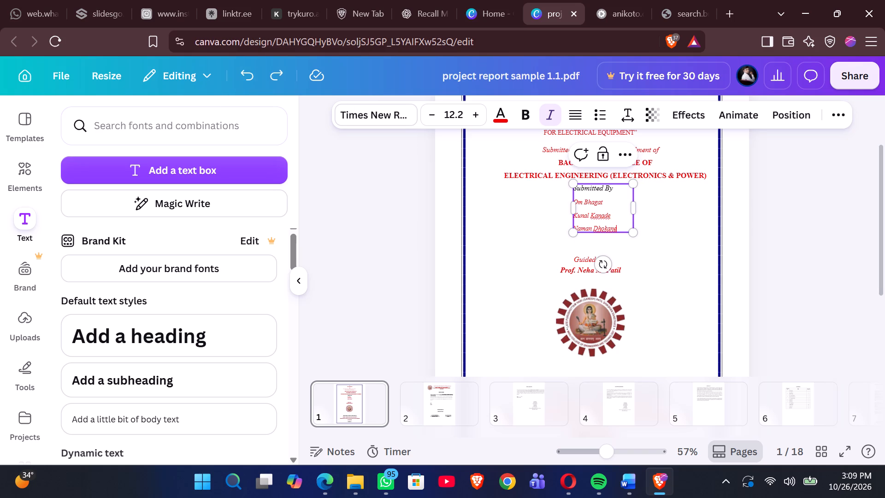
pyautogui.press('Return')
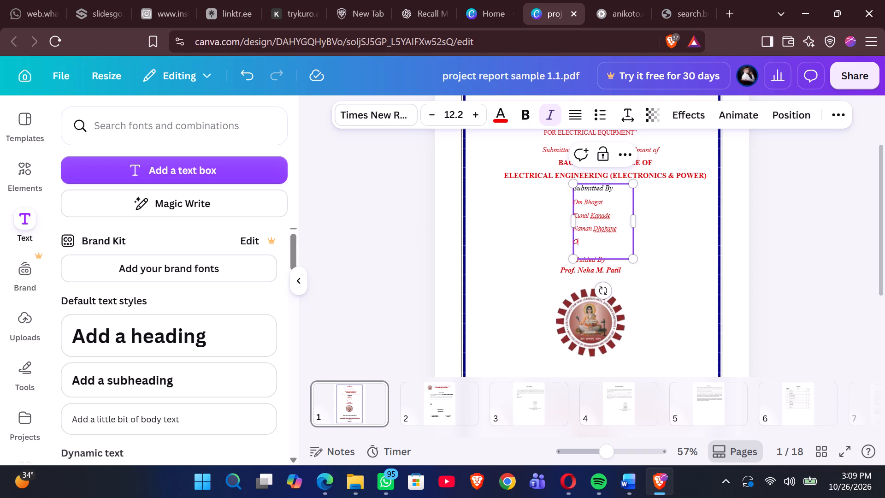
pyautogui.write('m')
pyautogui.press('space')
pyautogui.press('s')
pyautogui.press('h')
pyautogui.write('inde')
# Add the fifth student's name on a new line at the end of the "Submitted By" list.
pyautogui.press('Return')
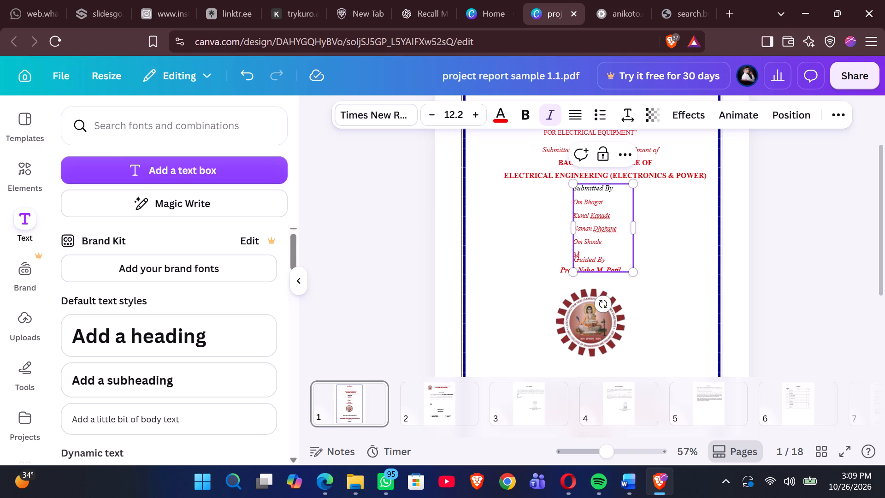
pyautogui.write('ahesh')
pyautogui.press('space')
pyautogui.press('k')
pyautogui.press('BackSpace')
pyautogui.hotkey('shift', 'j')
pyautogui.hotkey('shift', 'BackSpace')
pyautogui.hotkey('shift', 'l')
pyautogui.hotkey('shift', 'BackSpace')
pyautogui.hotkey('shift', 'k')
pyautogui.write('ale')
# Nudge the cover's "Submitted By" list slightly up and to the right, just beneath the Electrical Engineering degree line.
pyautogui.doubleClick(629, 262)
pyautogui.click(655, 289)
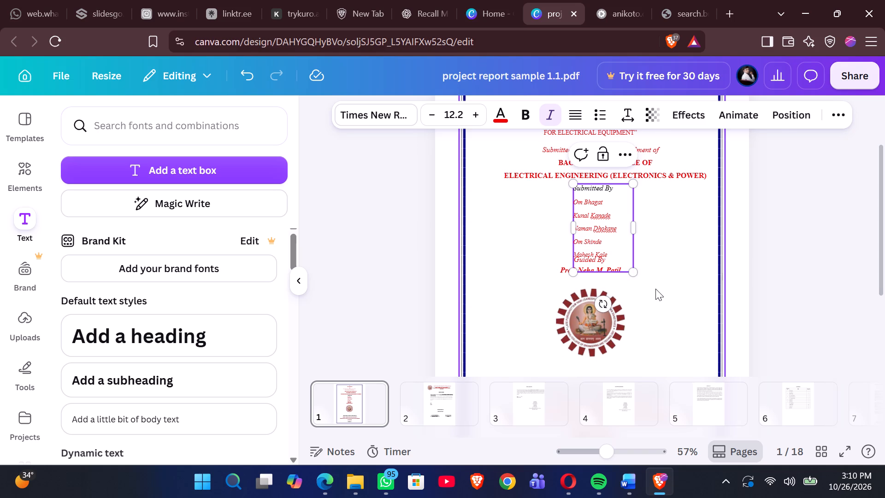
pyautogui.click(619, 262)
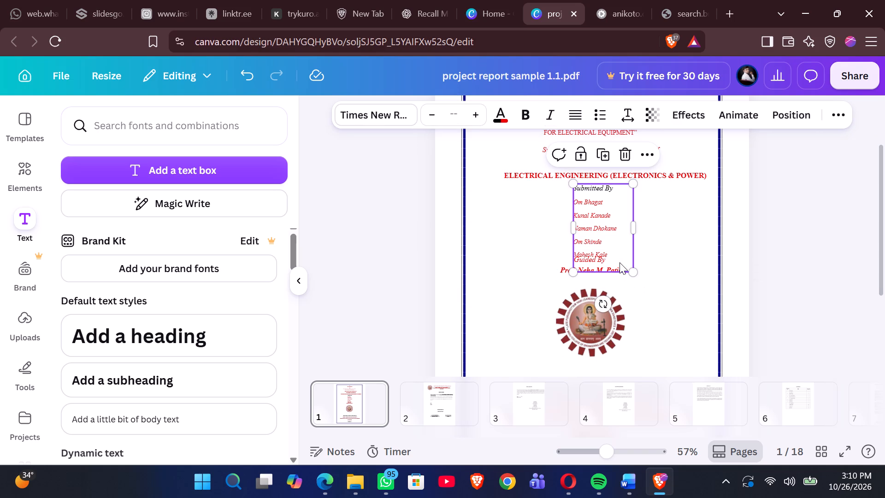
pyautogui.moveTo(619, 262); pyautogui.dragTo(620, 257)
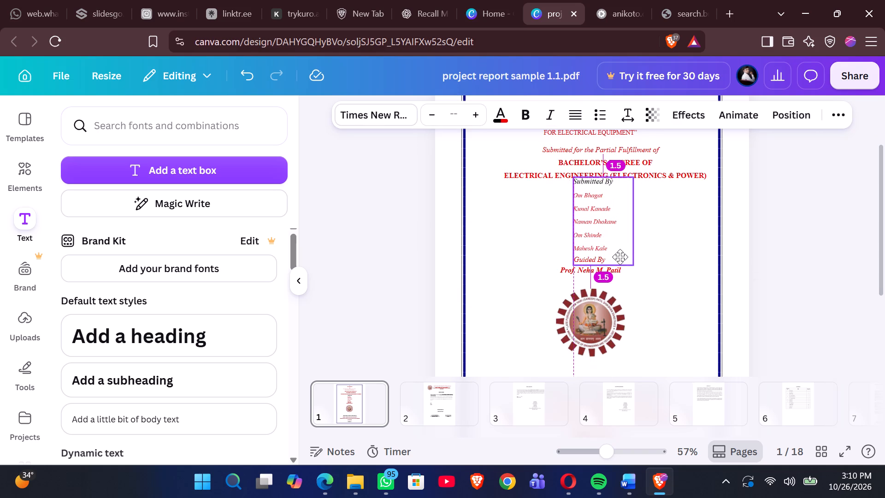
pyautogui.moveTo(620, 257); pyautogui.dragTo(616, 258)
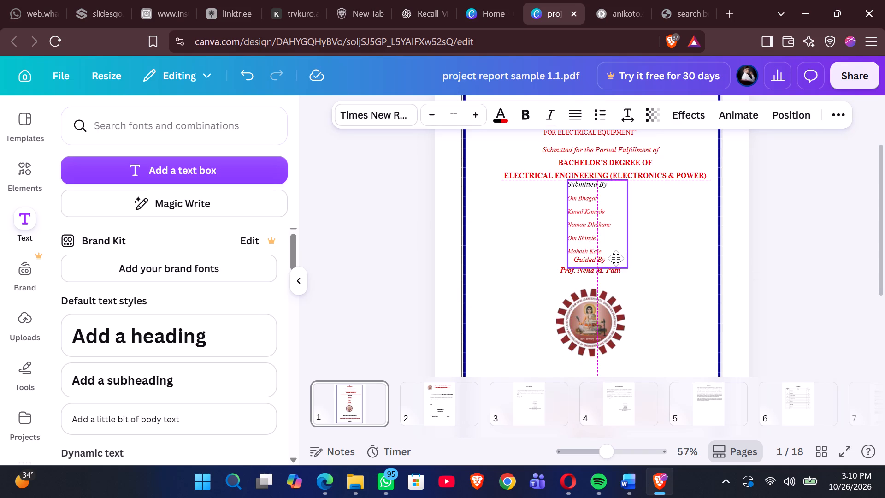
pyautogui.moveTo(616, 258); pyautogui.dragTo(623, 258)
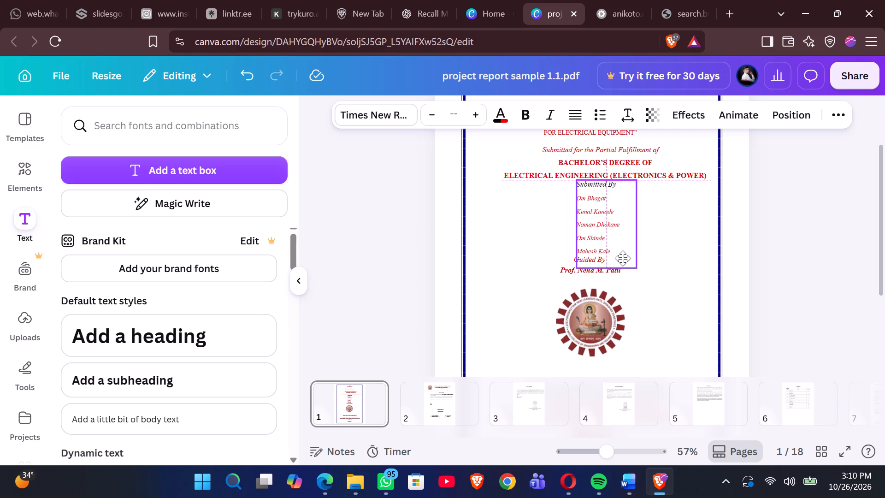
pyautogui.moveTo(623, 258); pyautogui.dragTo(623, 256)
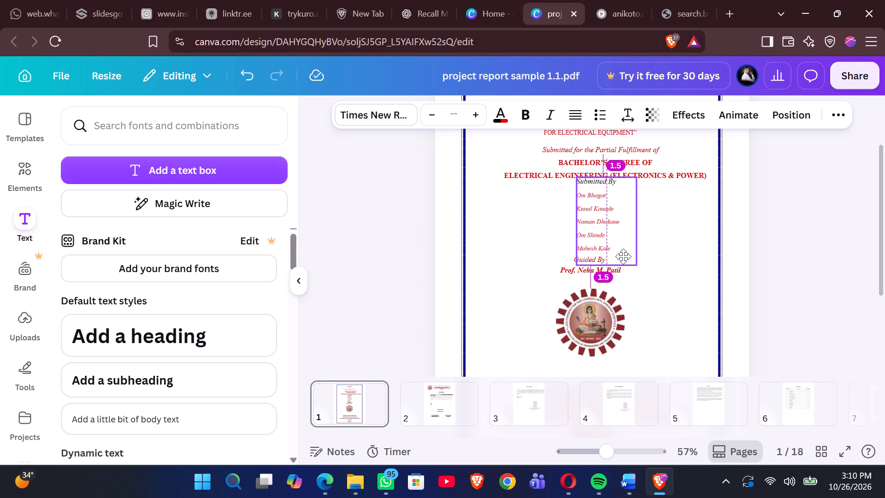
pyautogui.moveTo(623, 256); pyautogui.dragTo(625, 260)
pyautogui.click(649, 269)
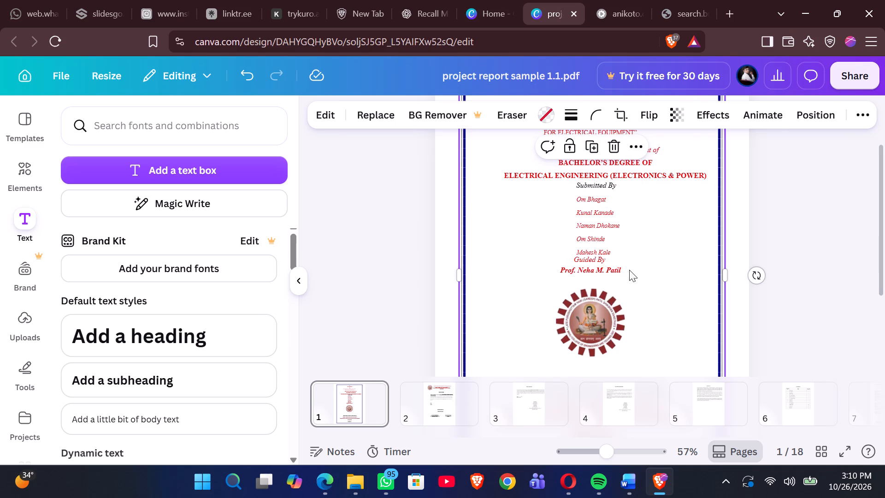
# Move the cover's "Guided By" block slightly down so it clears the last student name.
pyautogui.click(572, 271)
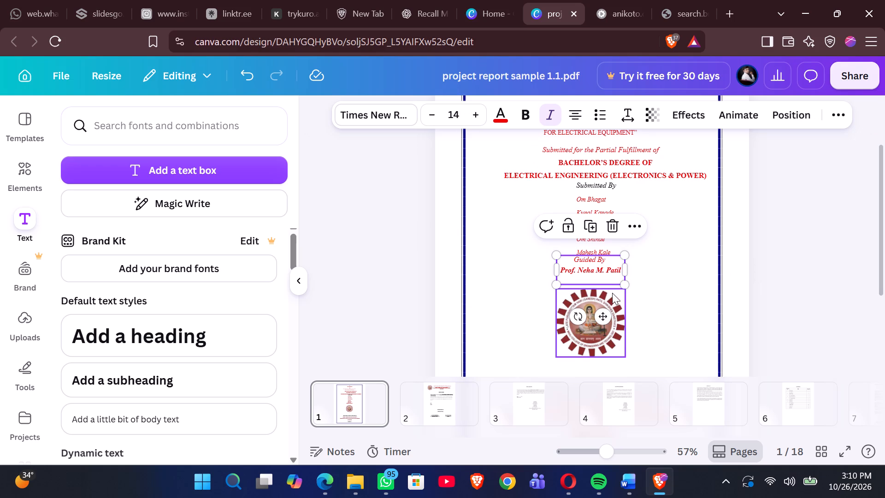
pyautogui.moveTo(602, 318); pyautogui.dragTo(603, 327)
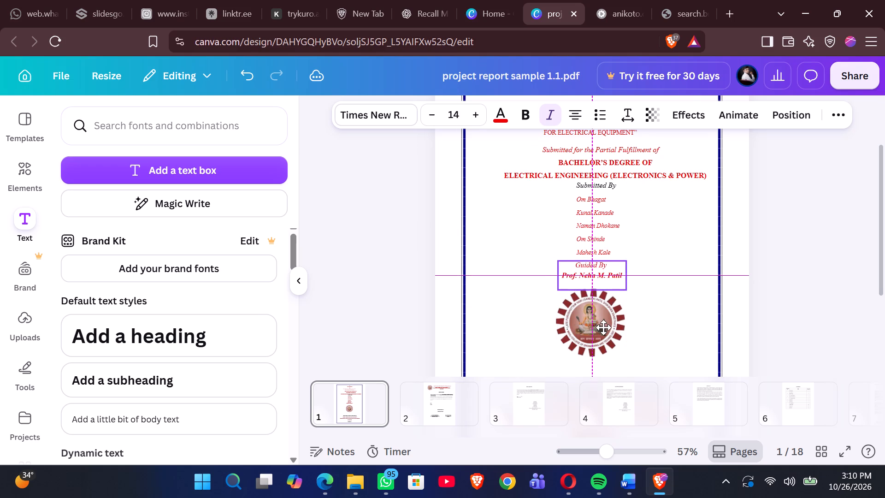
pyautogui.moveTo(603, 327); pyautogui.dragTo(602, 323)
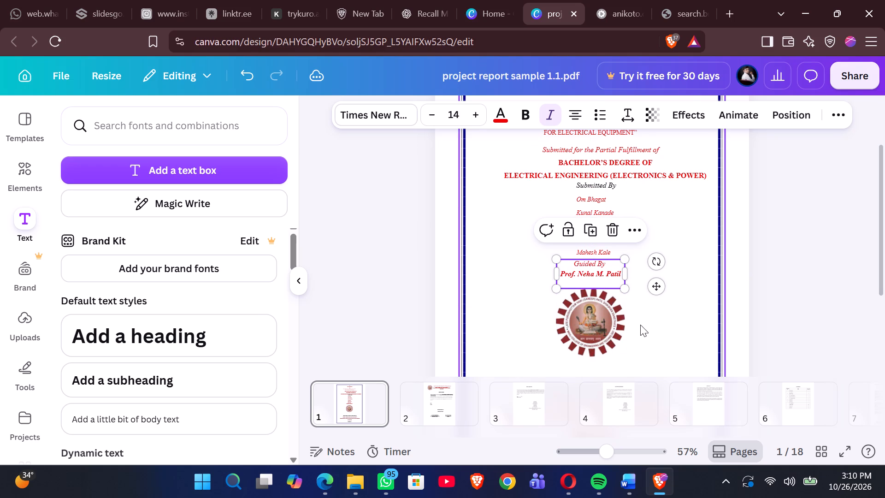
pyautogui.click(656, 341)
# Move the college emblem on the cover down and slightly right, centring it above the department line.
pyautogui.scroll(-2, 656, 341)
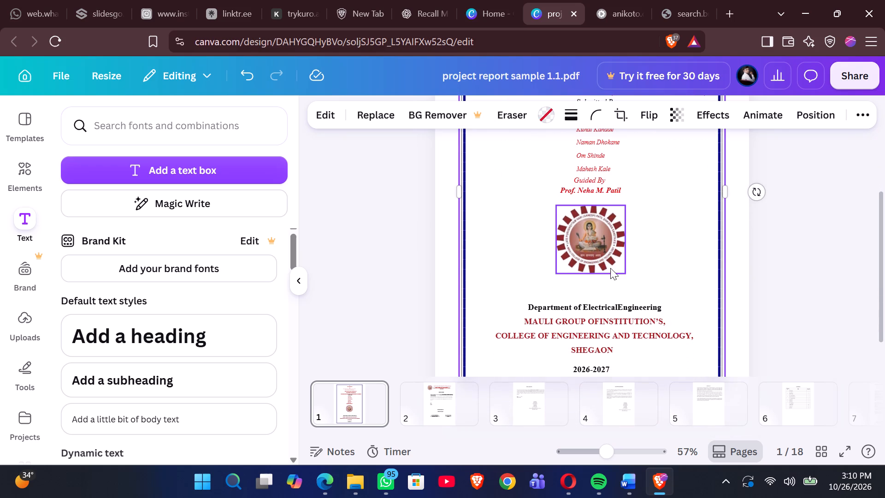
pyautogui.click(581, 223)
pyautogui.moveTo(581, 223); pyautogui.dragTo(581, 225)
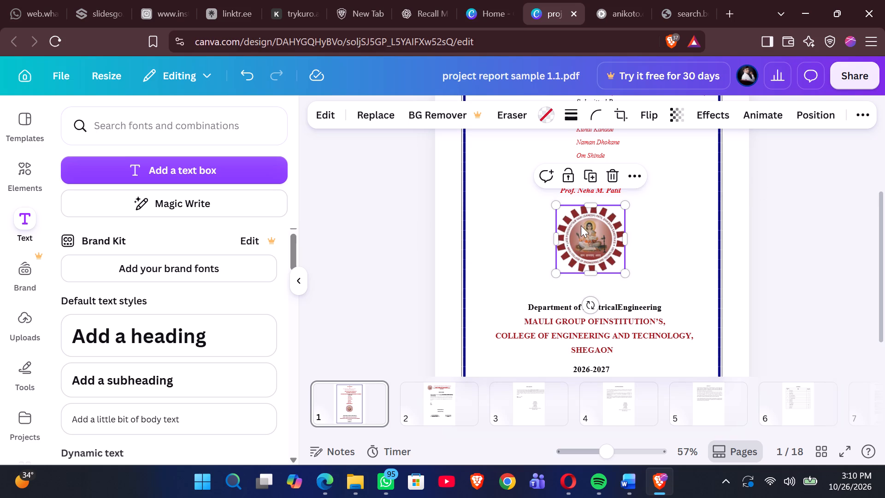
pyautogui.moveTo(581, 225); pyautogui.dragTo(585, 232)
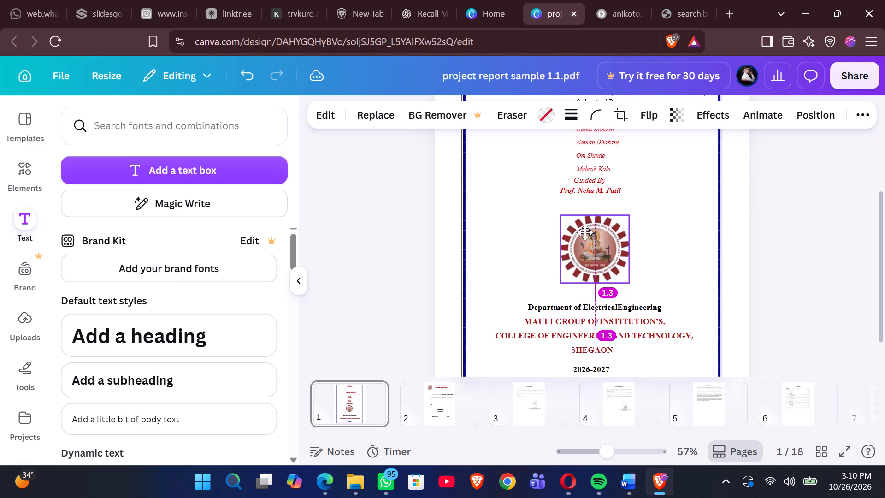
pyautogui.moveTo(585, 232); pyautogui.dragTo(584, 232)
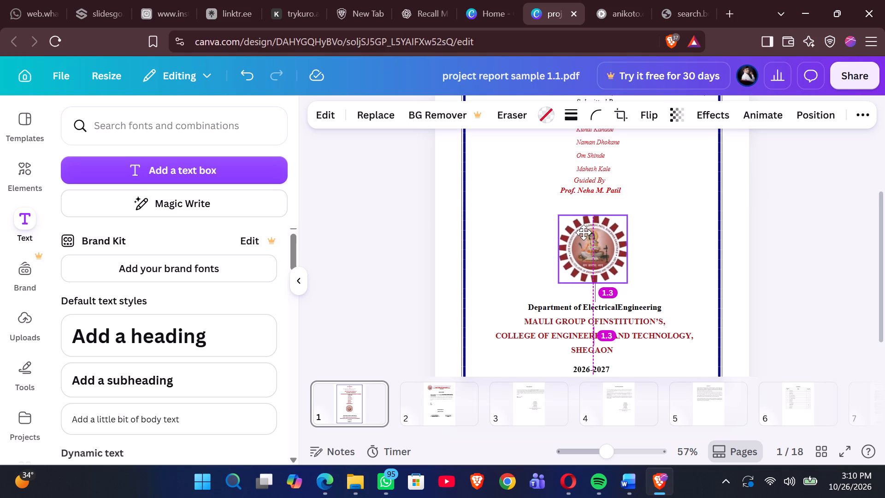
pyautogui.moveTo(584, 232); pyautogui.dragTo(583, 234)
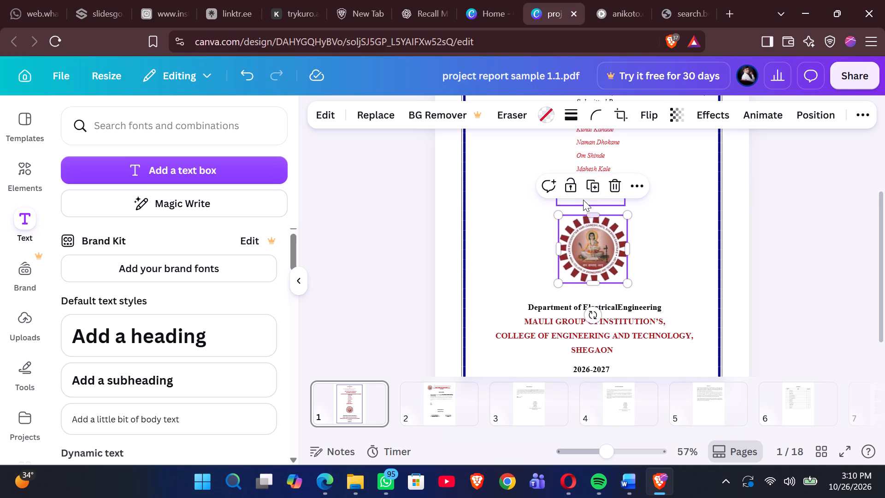
pyautogui.click(672, 221)
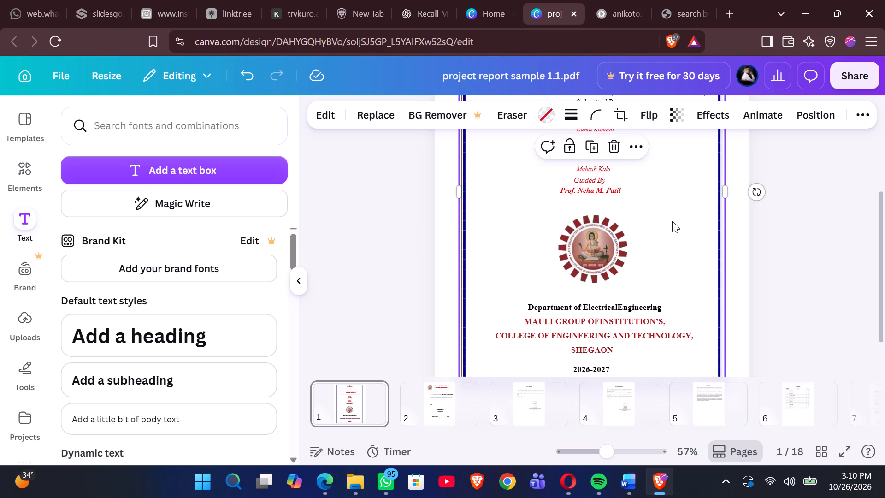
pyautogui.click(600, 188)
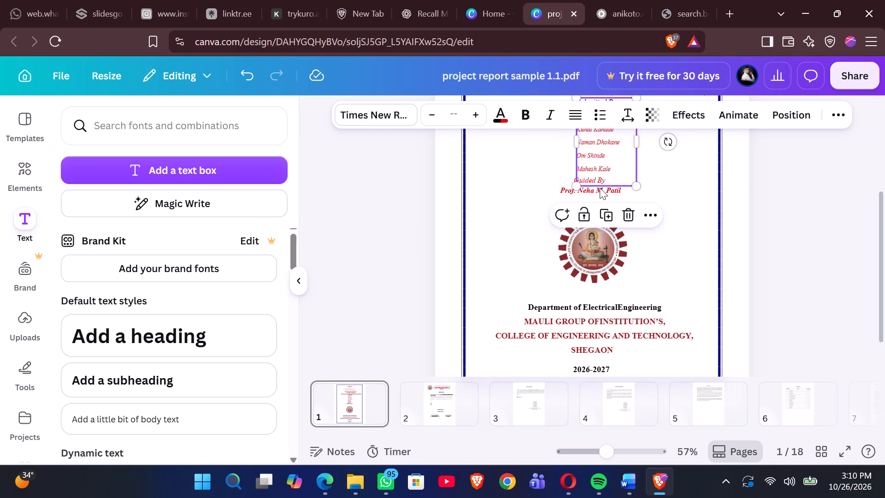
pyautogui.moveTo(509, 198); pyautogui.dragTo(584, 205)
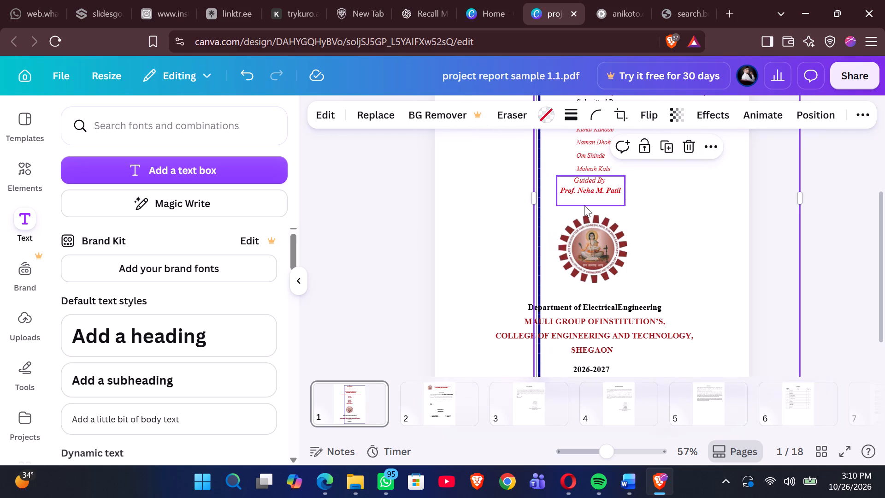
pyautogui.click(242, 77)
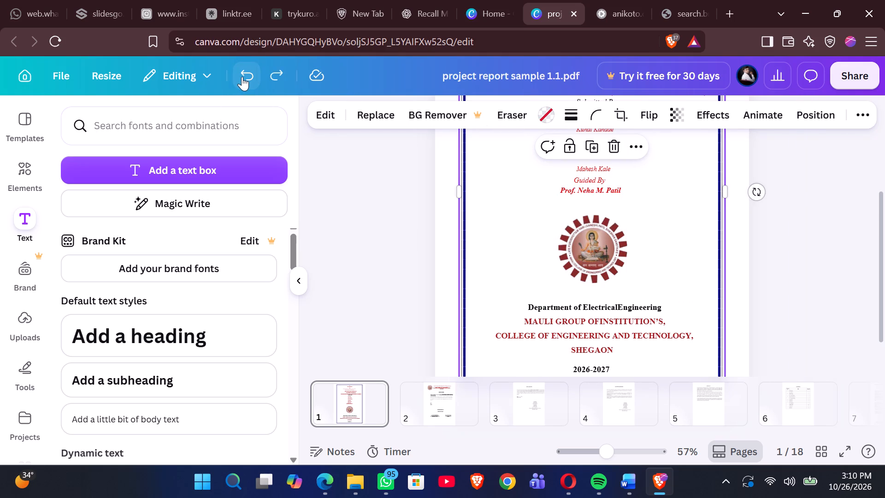
# Move the cover's "Guided By" block further down, between the student list and the college emblem.
pyautogui.click(587, 196)
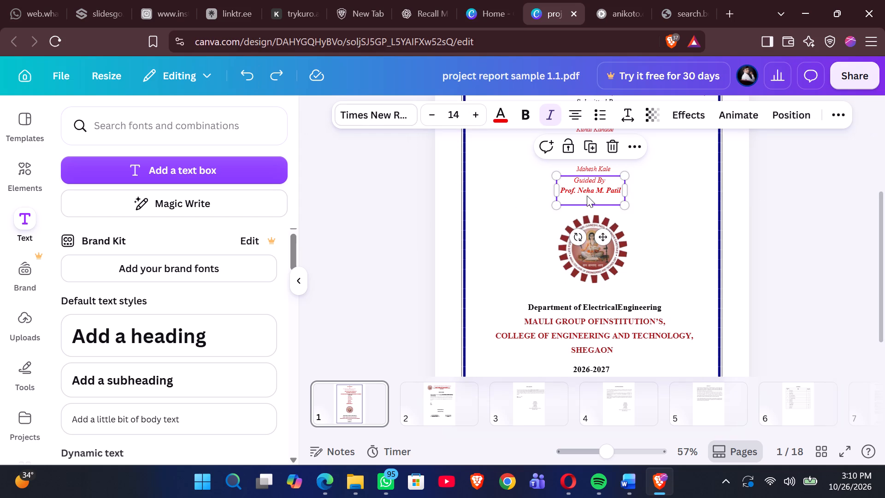
pyautogui.click(587, 196)
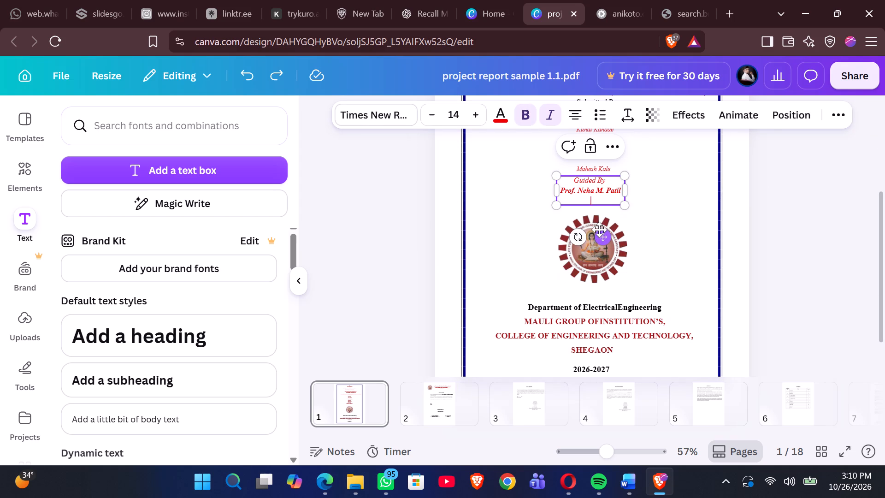
pyautogui.moveTo(599, 230); pyautogui.dragTo(602, 238)
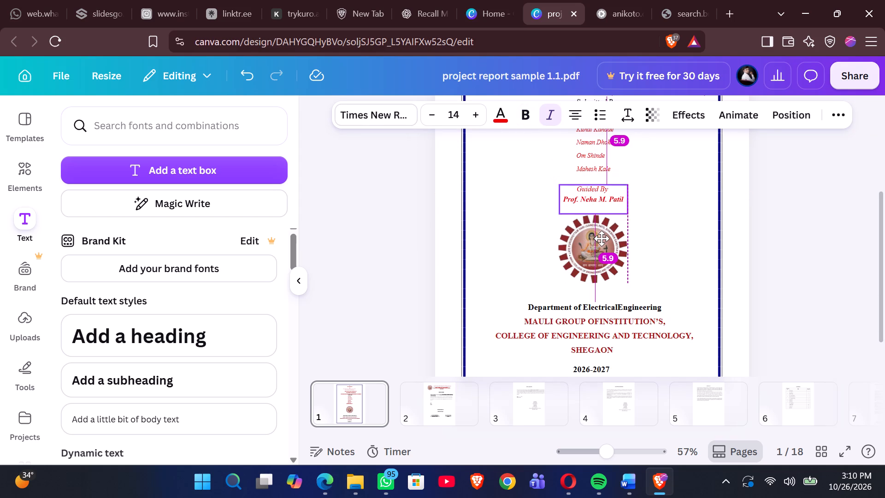
pyautogui.moveTo(602, 238); pyautogui.dragTo(602, 237)
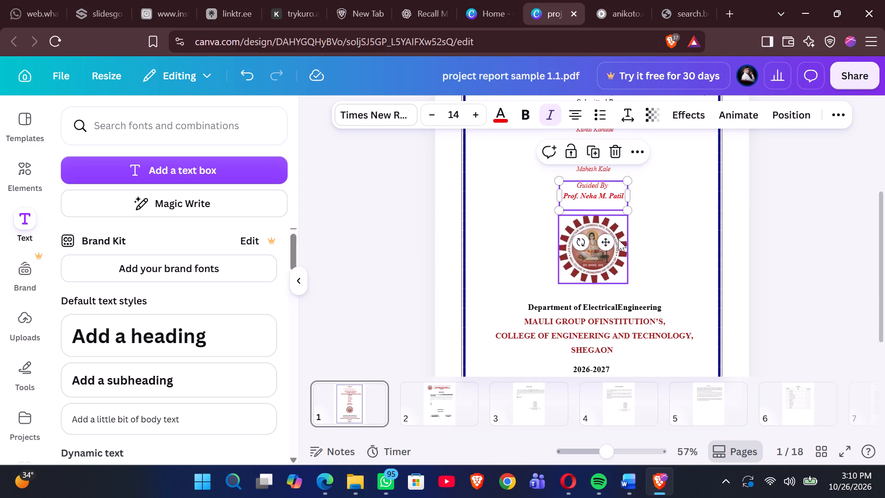
pyautogui.click(678, 217)
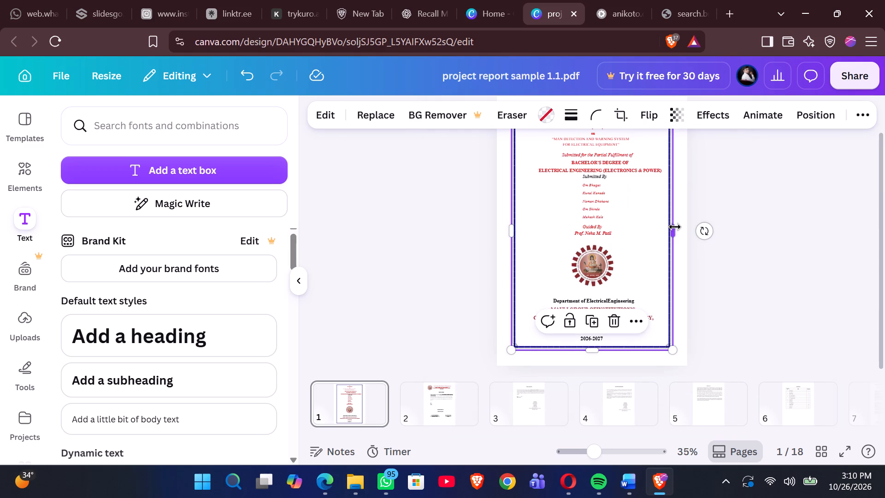
# In the page 3 declaration, replace the project title "EARTH LEAKAGE TESTER" with the copied "Man Detection and Warning System for Electrical Equipment".
pyautogui.click(443, 401)
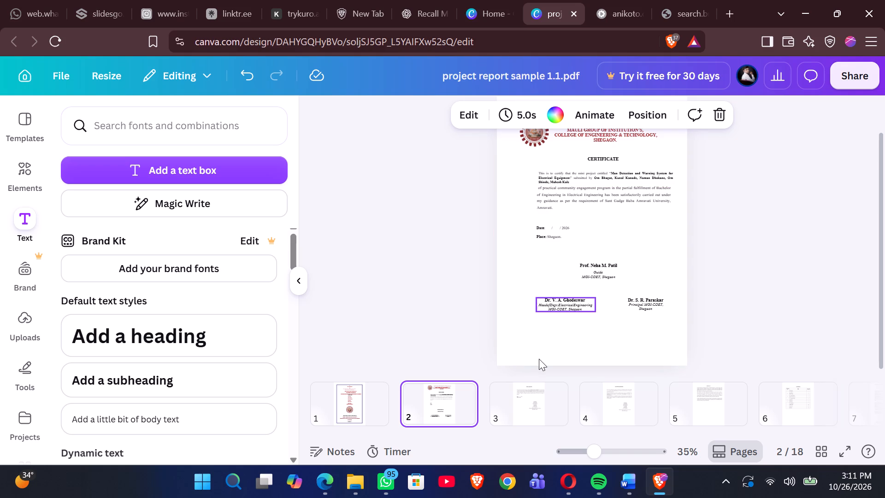
pyautogui.click(532, 404)
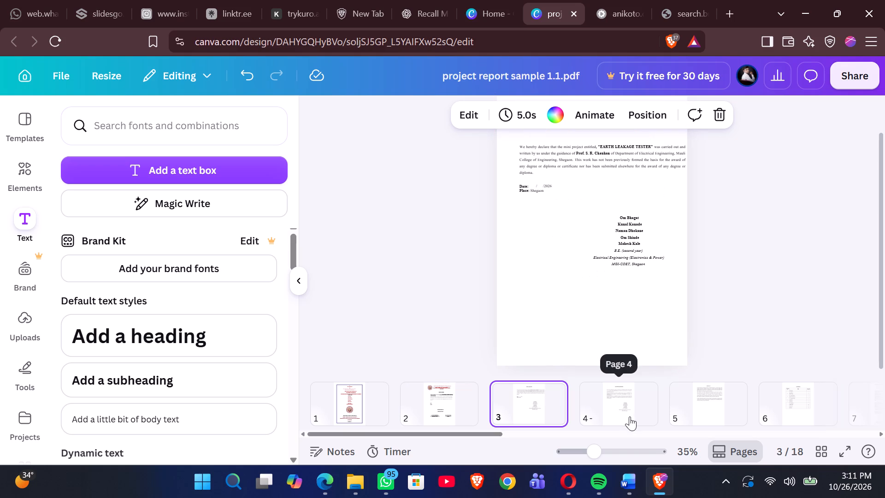
pyautogui.click(437, 396)
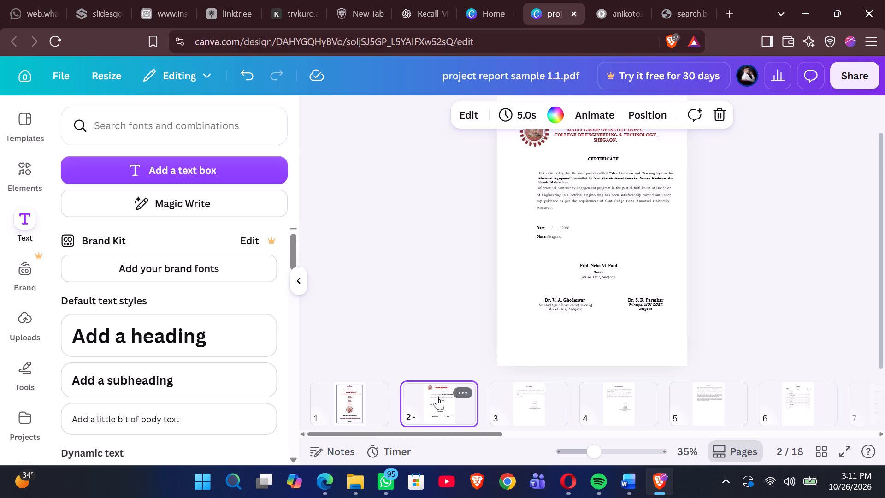
pyautogui.click(590, 406)
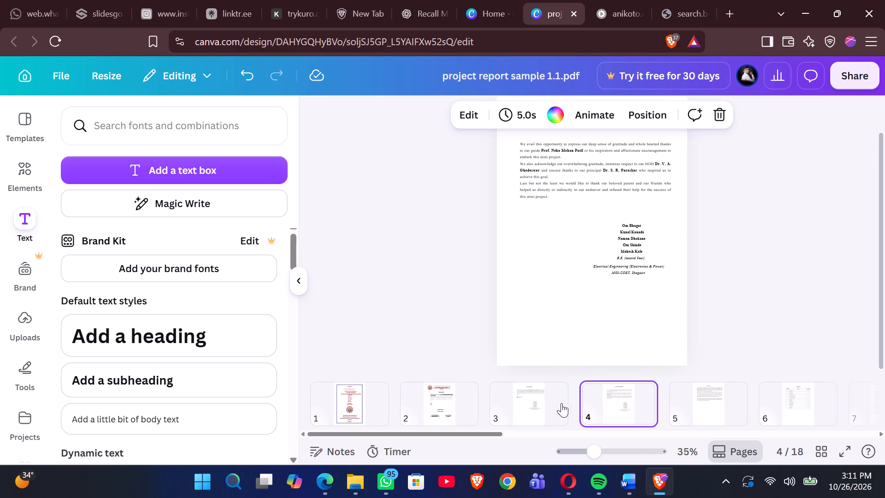
pyautogui.click(555, 400)
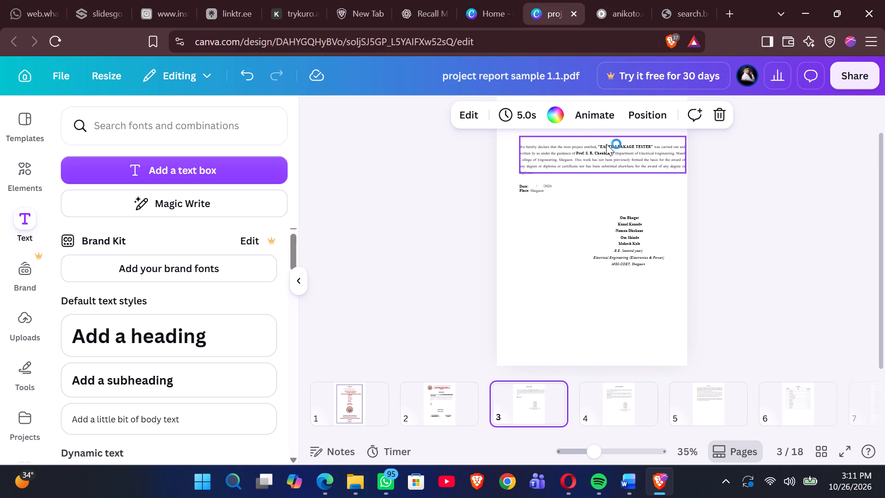
pyautogui.click(605, 142)
pyautogui.click(600, 145)
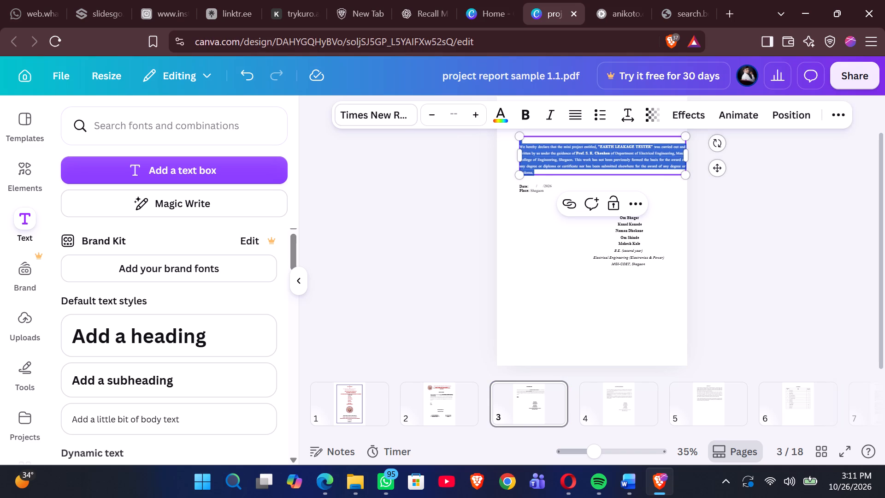
pyautogui.click(600, 145)
pyautogui.moveTo(600, 145); pyautogui.dragTo(621, 142)
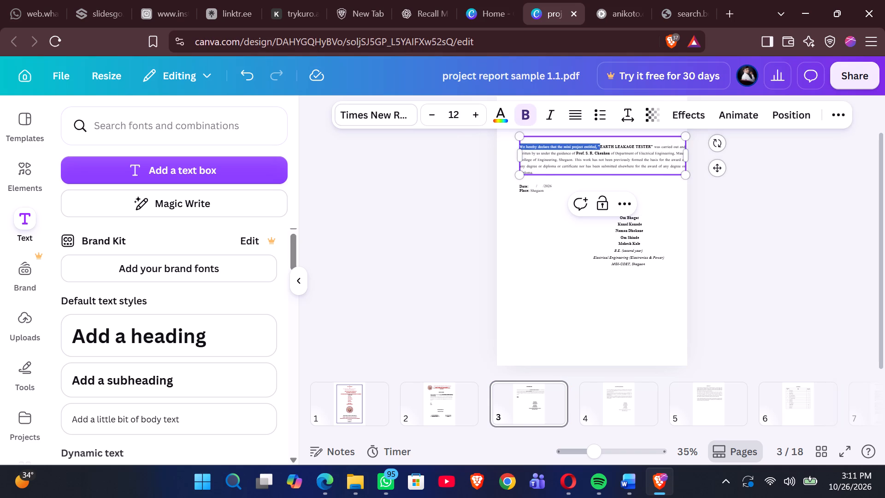
pyautogui.moveTo(621, 142); pyautogui.dragTo(648, 145)
pyautogui.hotkey('ctrl', 'v')
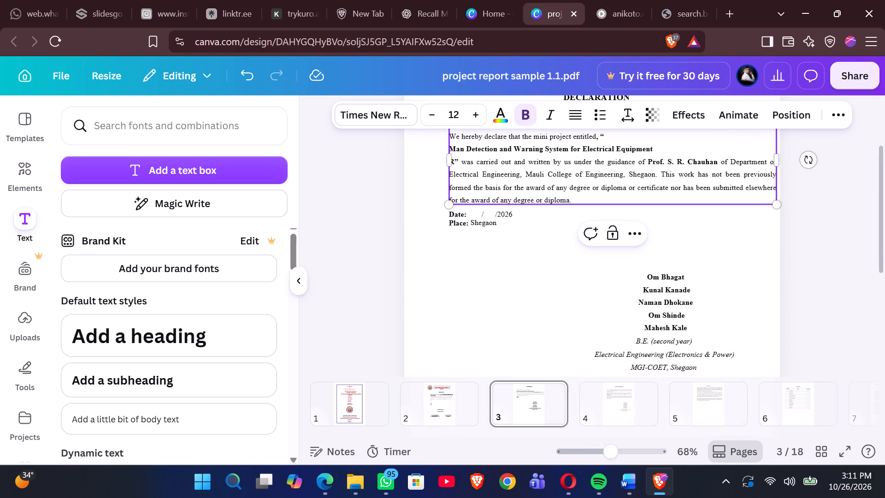
# Remove the stray "R" and the line breaks around the project title in the page 3 declaration so it runs inline within its quotation marks.
pyautogui.click(453, 163)
pyautogui.press('BackSpace')
pyautogui.press('BackSpace')
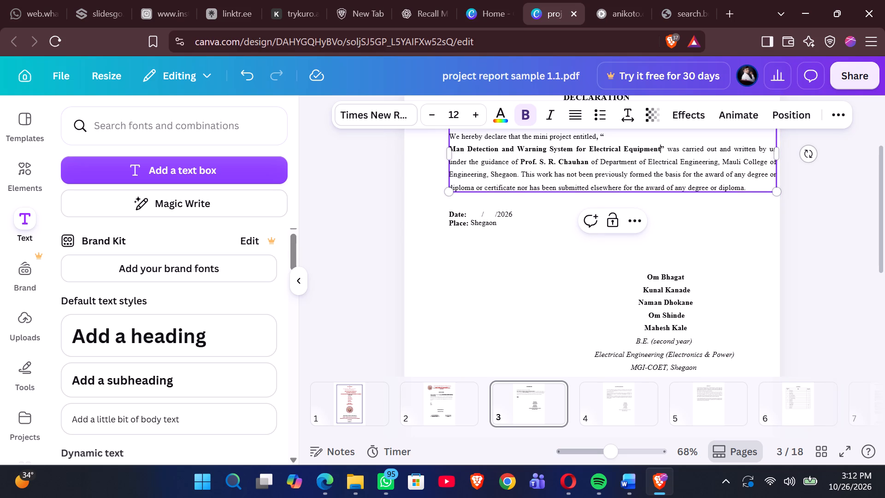
pyautogui.click(452, 151)
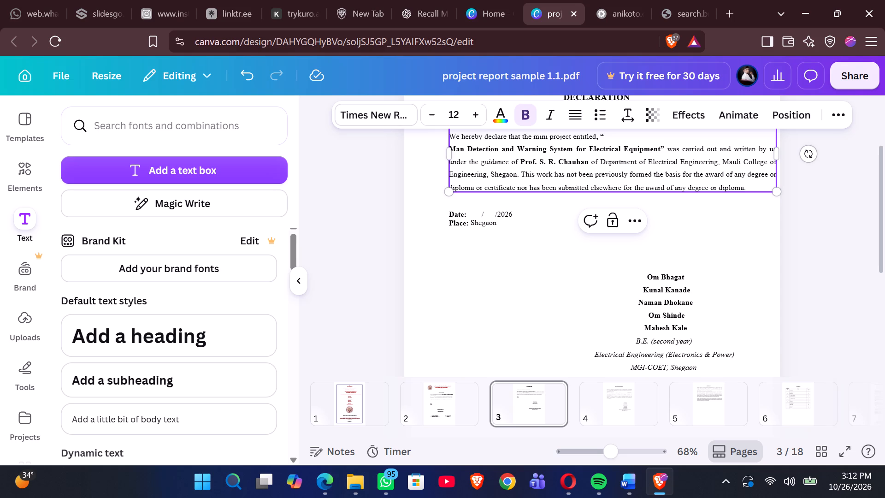
pyautogui.click(452, 151)
pyautogui.press('Left')
pyautogui.press('Right')
pyautogui.press('BackSpace')
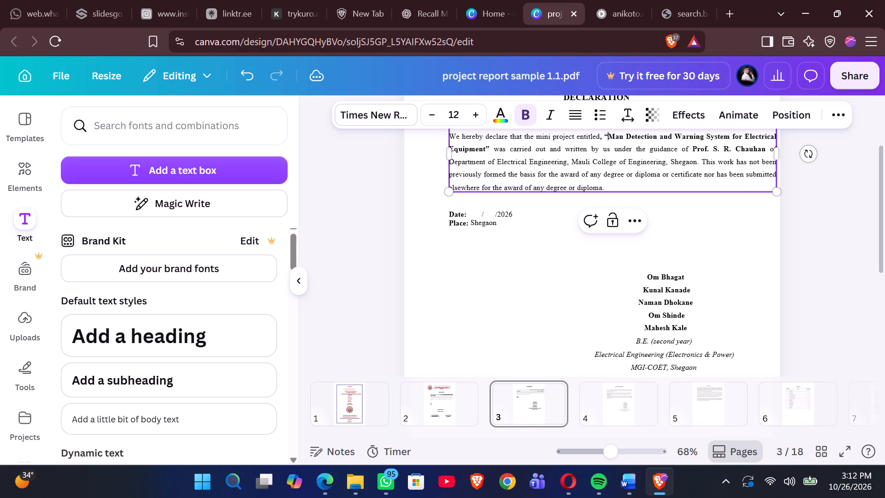
# Copy the guiding professor's name from the page 2 certificate and return to the page 3 declaration.
pyautogui.click(766, 147)
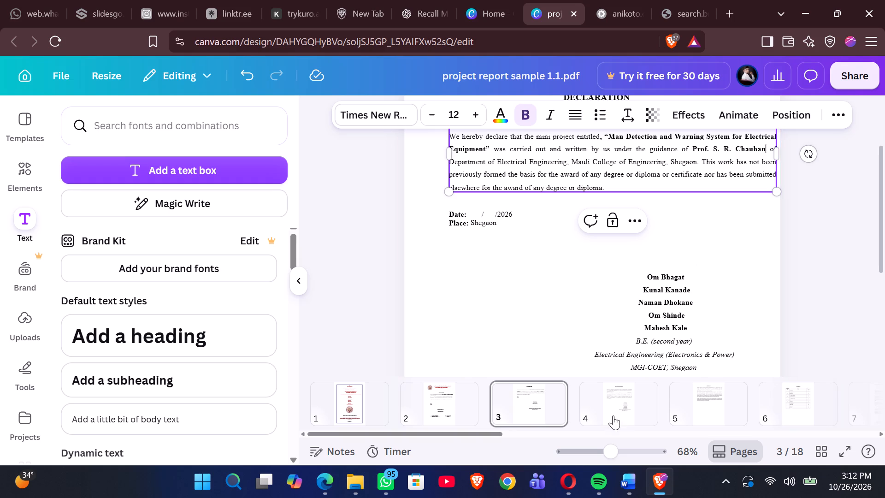
pyautogui.click(464, 384)
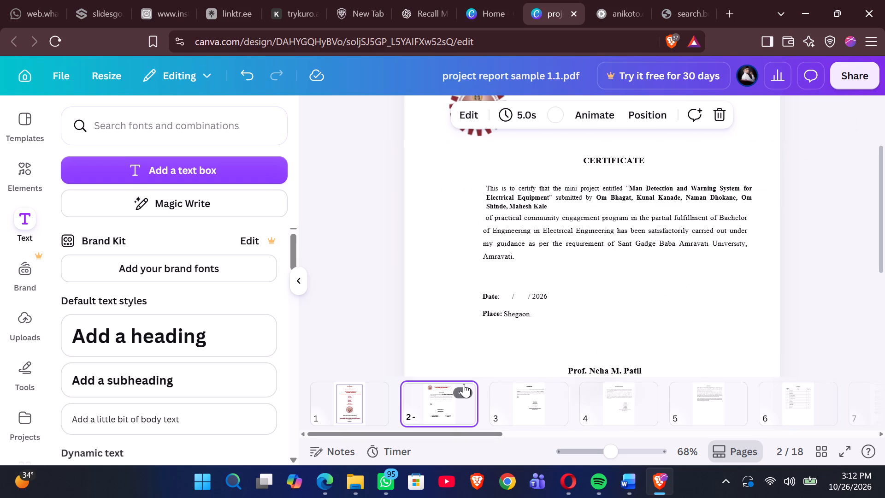
pyautogui.click(585, 370)
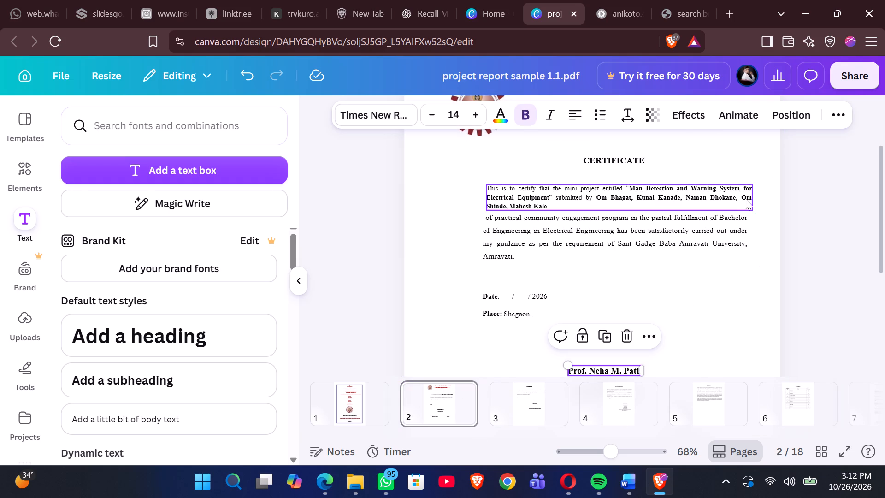
pyautogui.rightClick(676, 374)
pyautogui.rightClick(676, 374)
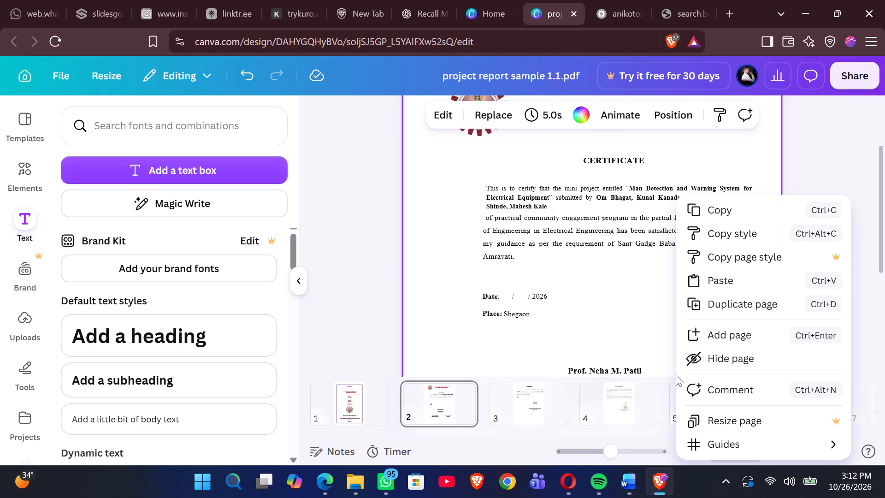
pyautogui.moveTo(635, 351); pyautogui.dragTo(652, 376)
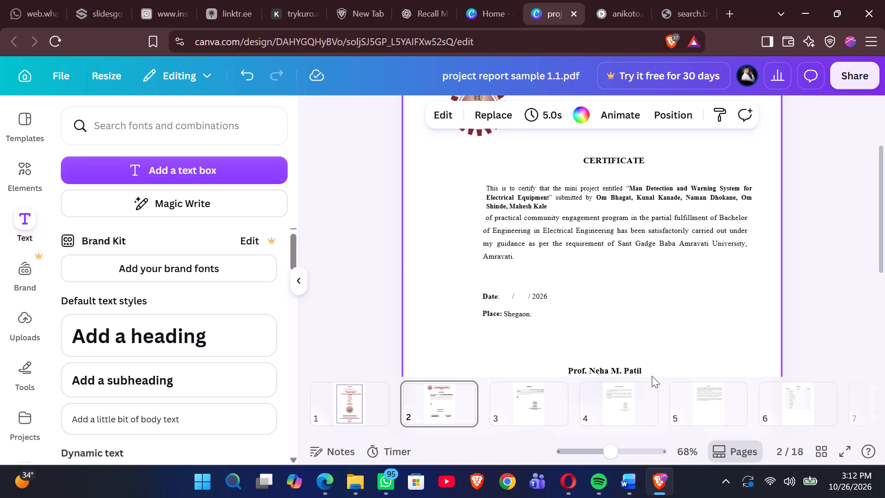
pyautogui.moveTo(652, 376); pyautogui.dragTo(616, 370)
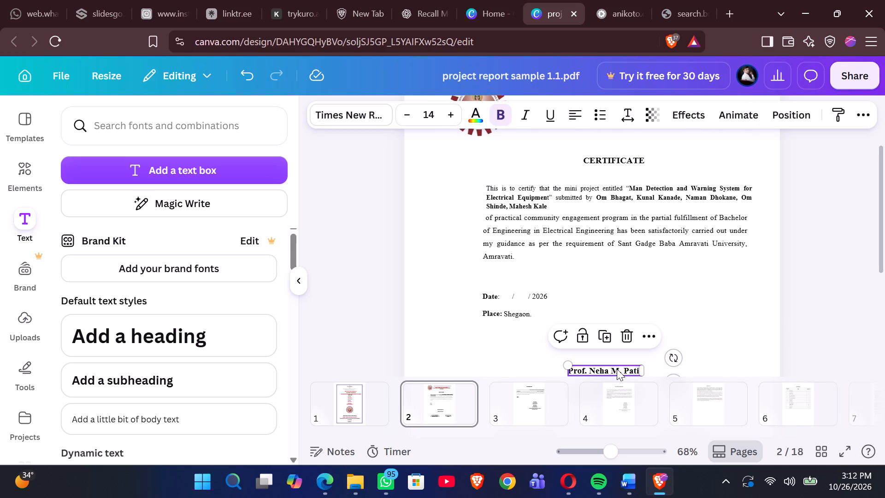
pyautogui.hotkey('ctrl', 'c')
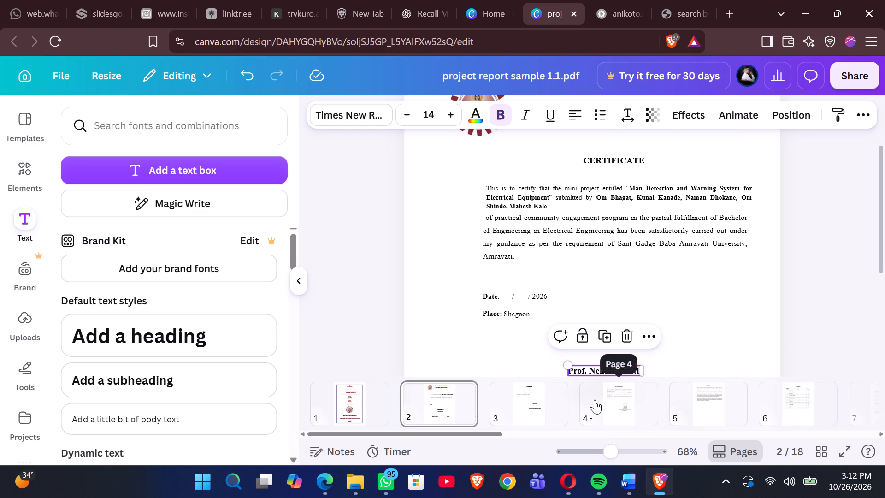
pyautogui.click(560, 396)
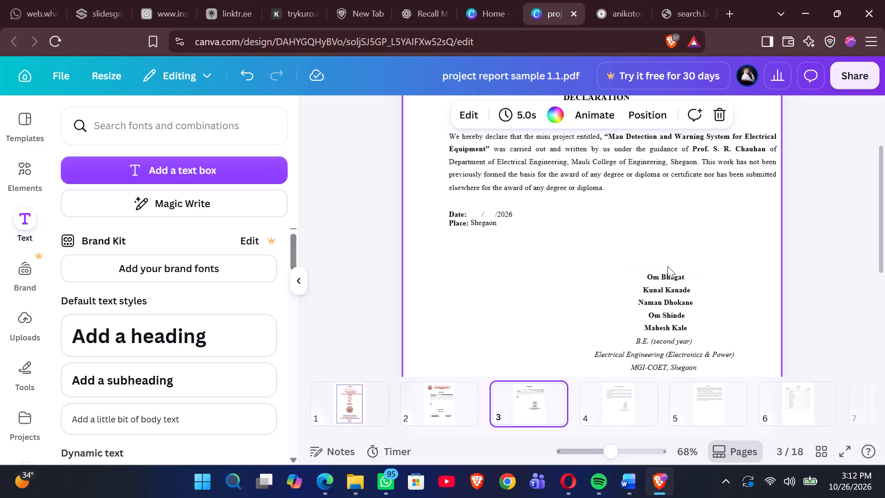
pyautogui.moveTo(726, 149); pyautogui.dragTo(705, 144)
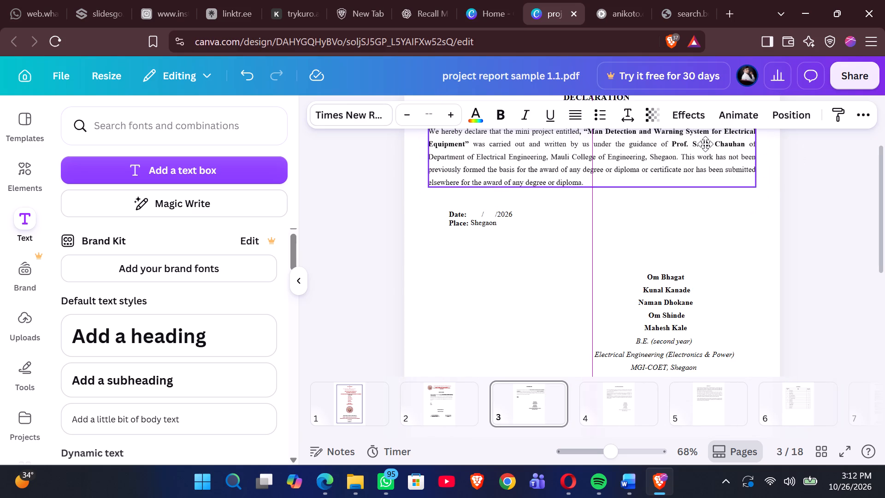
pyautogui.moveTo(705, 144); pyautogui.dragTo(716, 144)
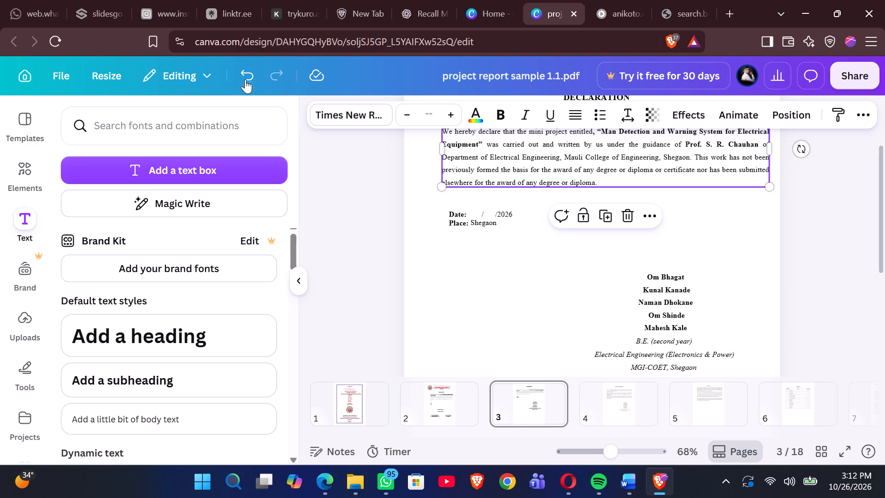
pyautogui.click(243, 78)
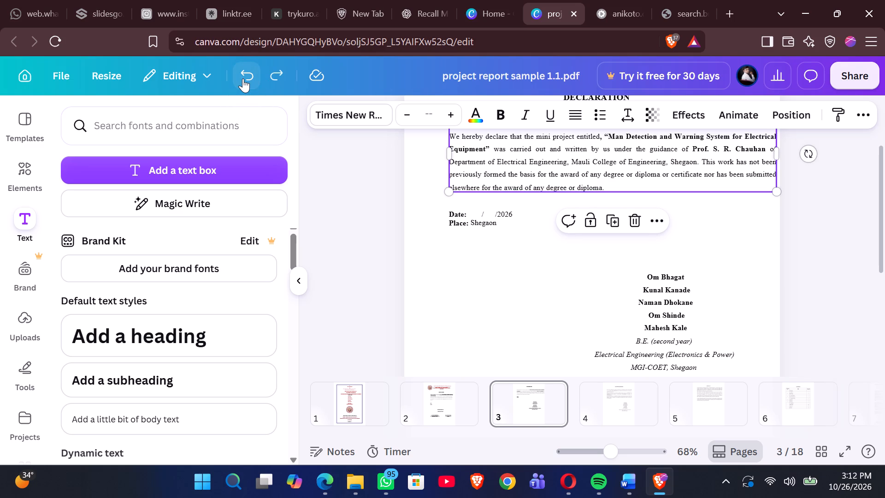
# Replace the outdated professor's name in the page 3 declaration with the copied guide's name, keeping it inline before "of Department" with one space.
pyautogui.click(510, 314)
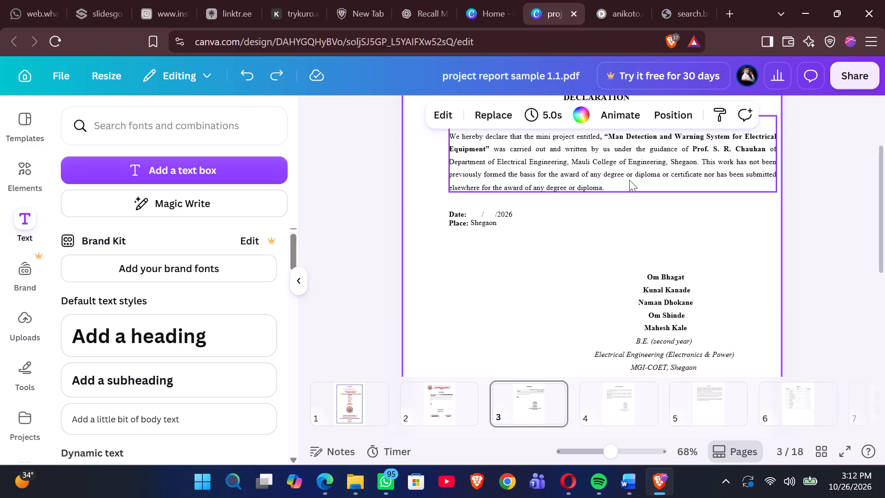
pyautogui.click(698, 147)
pyautogui.doubleClick(698, 147)
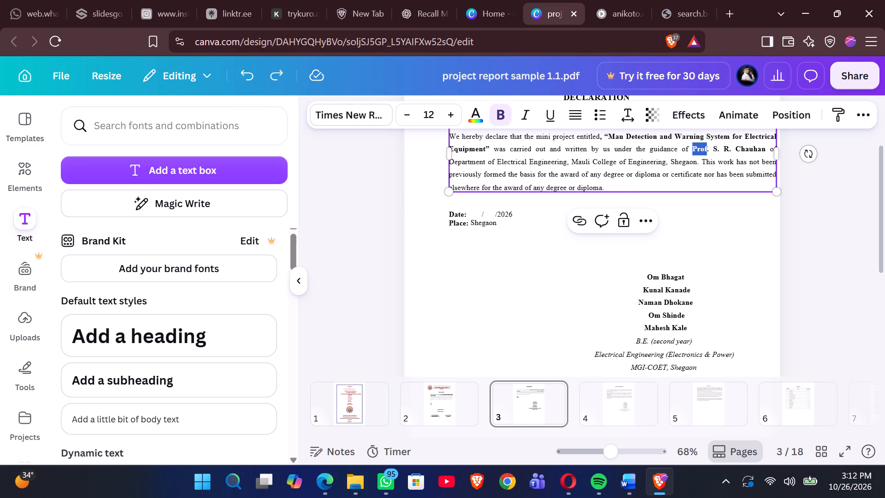
pyautogui.click(694, 150)
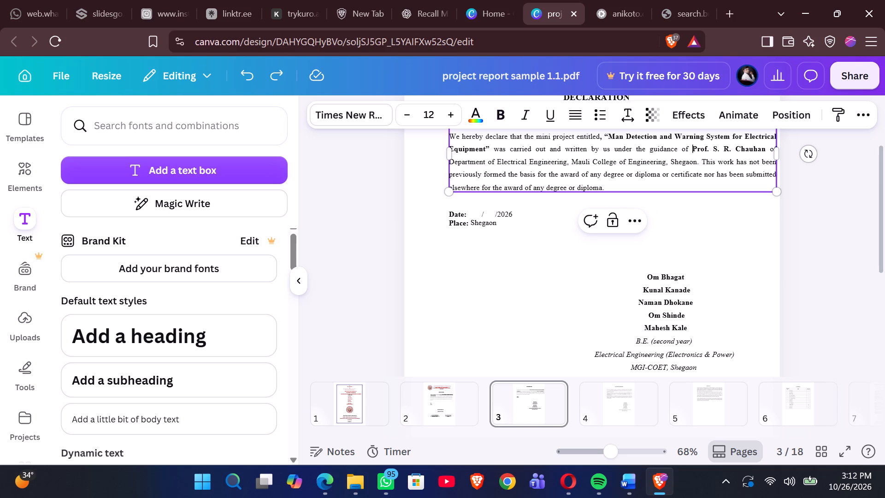
pyautogui.moveTo(694, 150); pyautogui.dragTo(765, 133)
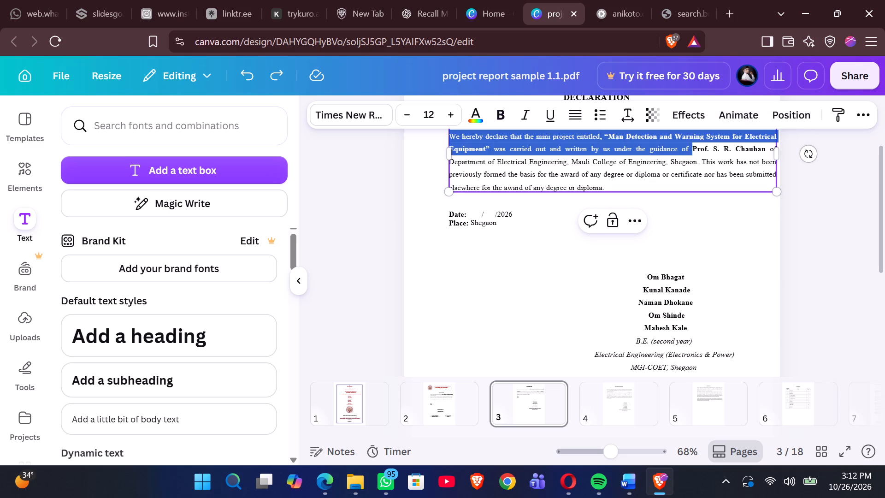
pyautogui.moveTo(765, 133); pyautogui.dragTo(764, 148)
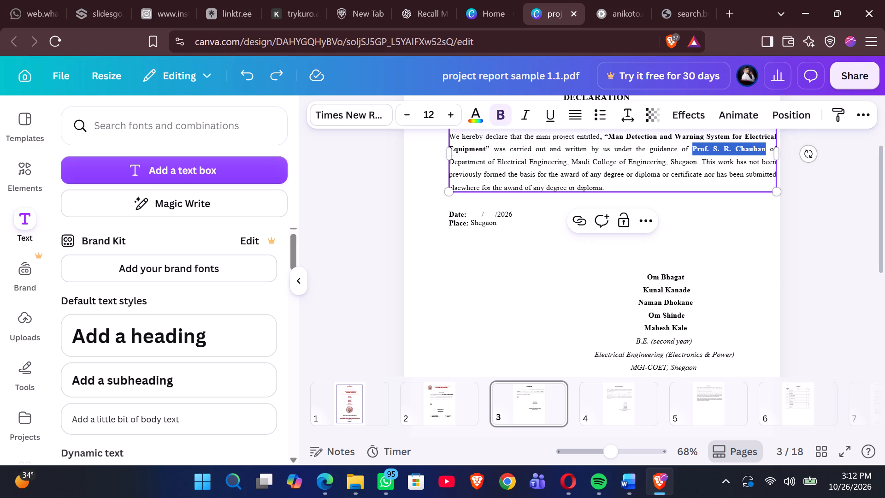
pyautogui.hotkey('ctrl', 'v')
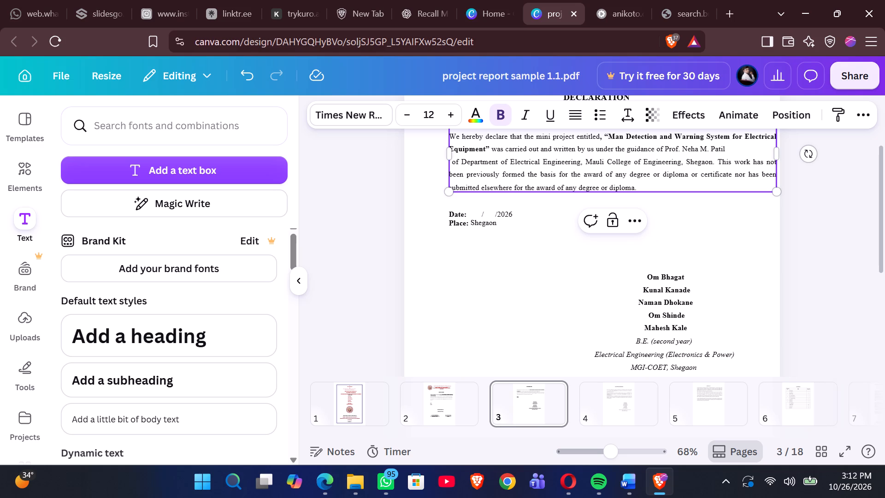
pyautogui.click(454, 164)
pyautogui.press('BackSpace')
pyautogui.press('BackSpace')
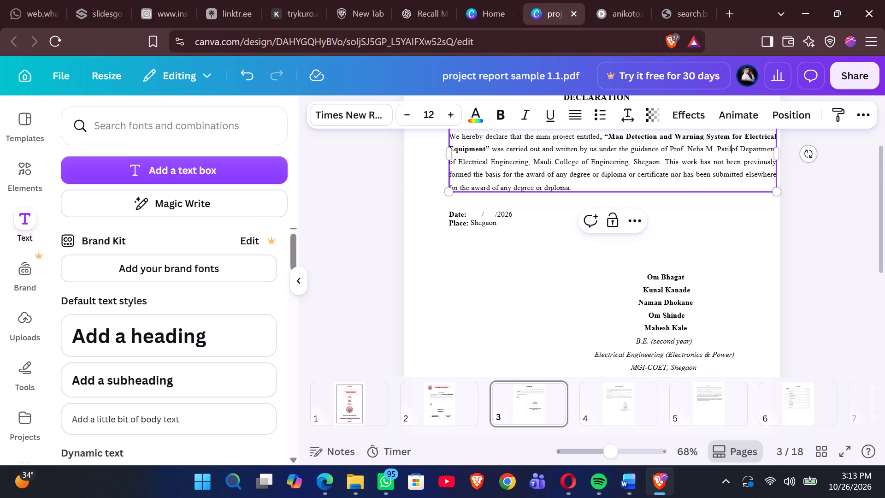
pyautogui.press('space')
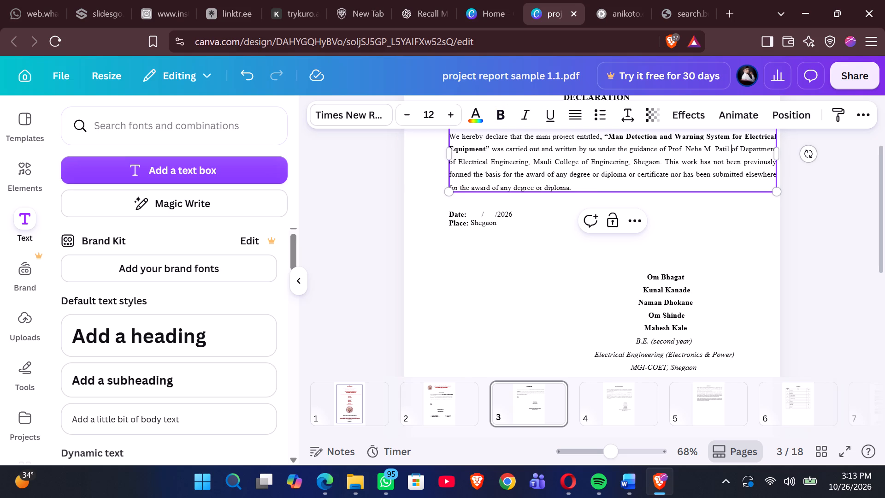
# Make the guide's name in the page 3 declaration paragraph bold.
pyautogui.moveTo(668, 145); pyautogui.dragTo(702, 138)
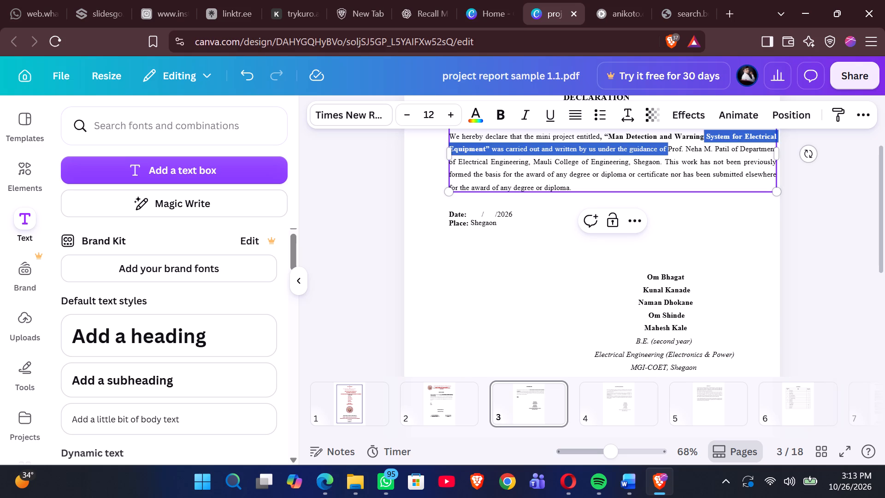
pyautogui.moveTo(702, 138); pyautogui.dragTo(734, 142)
pyautogui.moveTo(734, 142); pyautogui.dragTo(731, 146)
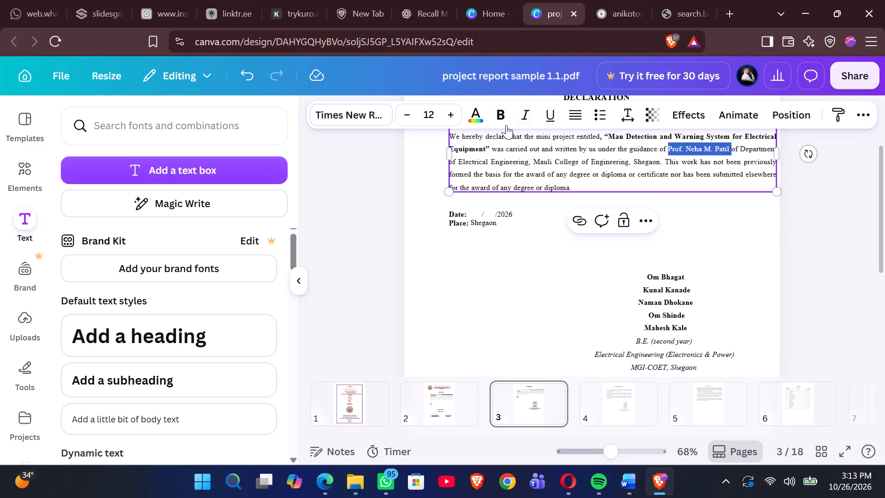
pyautogui.click(500, 115)
pyautogui.click(507, 287)
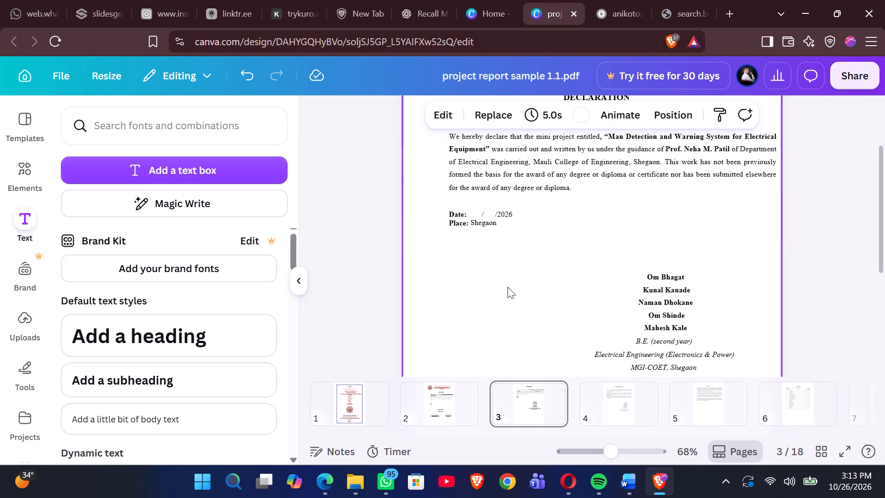
# Narrow the page 3 declaration paragraph from its right edge to a width of about 17.7.
pyautogui.scroll(1, 507, 287)
pyautogui.click(607, 225)
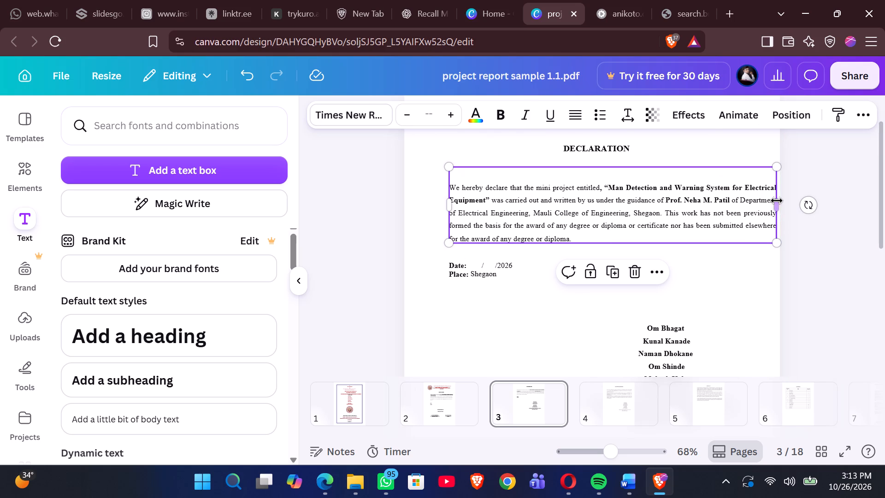
pyautogui.moveTo(779, 202); pyautogui.dragTo(767, 208)
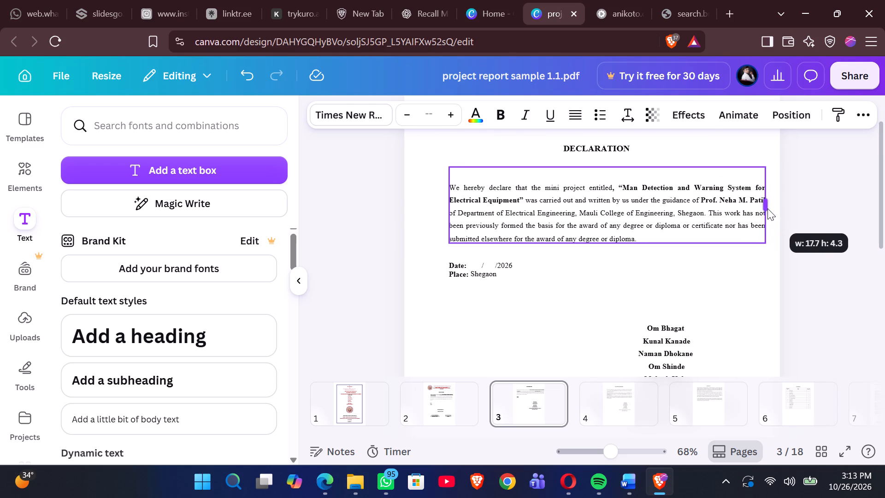
pyautogui.moveTo(767, 208); pyautogui.dragTo(768, 206)
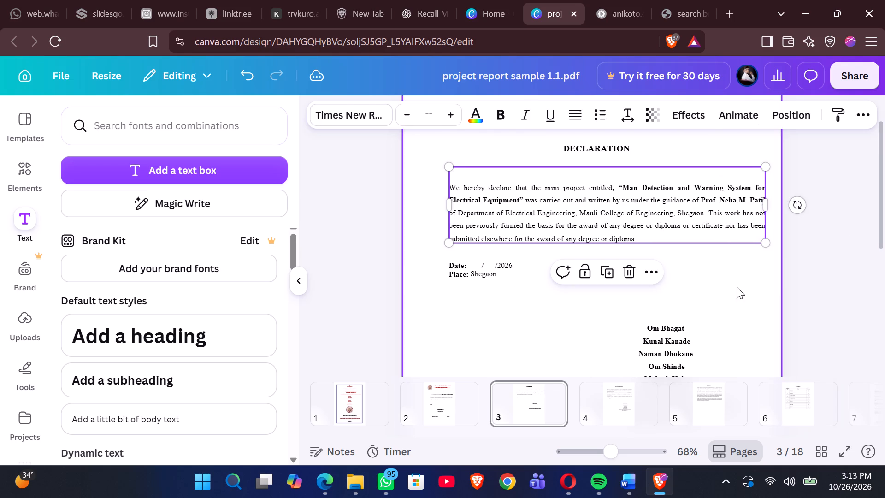
pyautogui.click(733, 290)
pyautogui.rightClick(733, 290)
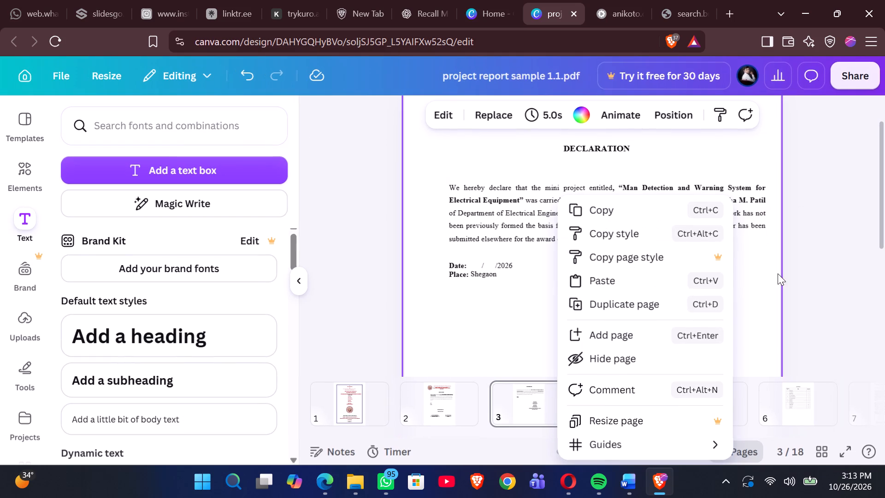
pyautogui.rightClick(763, 278)
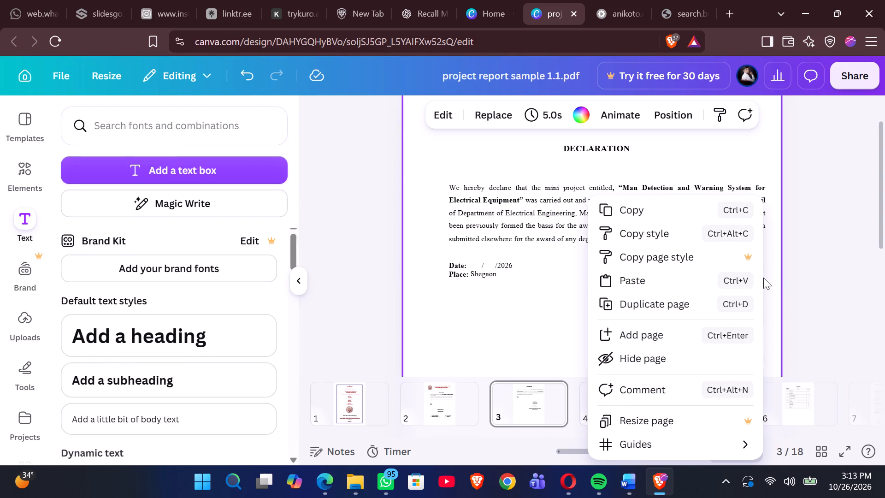
# Check the corrected declaration on page 3 against the acknowledgement on page 4 and the abstract on page 5.
pyautogui.click(763, 278)
pyautogui.click(525, 326)
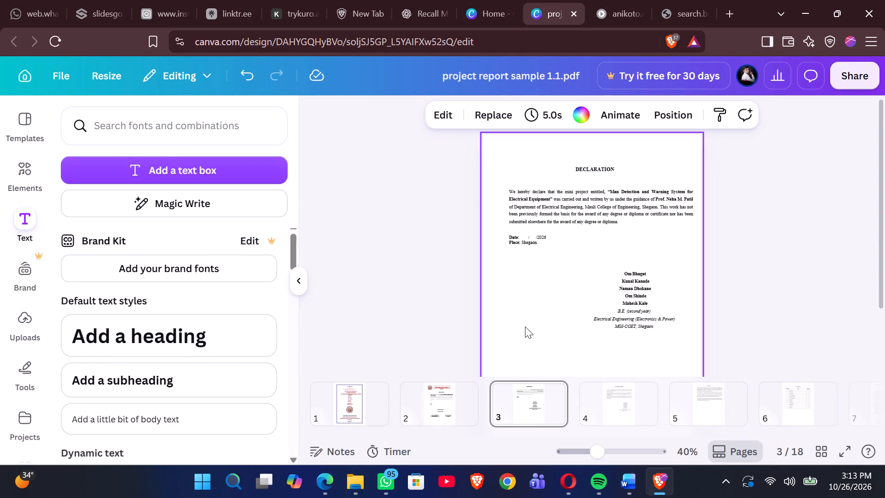
pyautogui.click(618, 399)
pyautogui.click(521, 406)
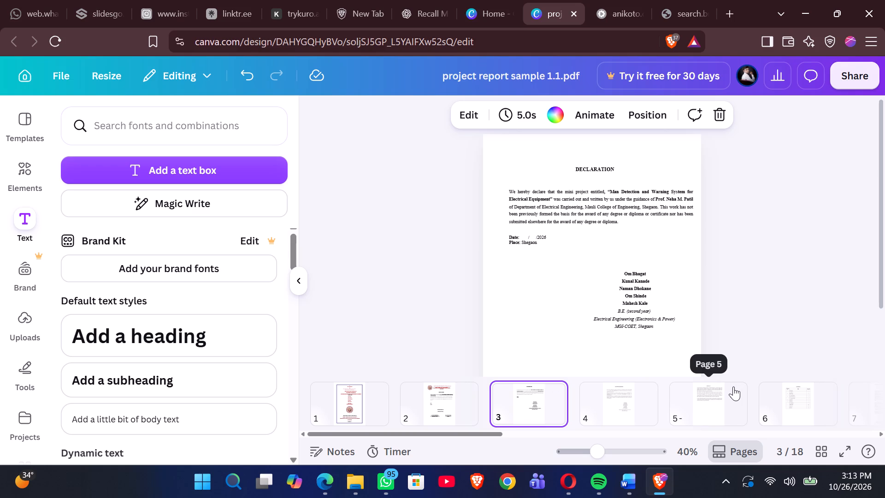
pyautogui.click(629, 394)
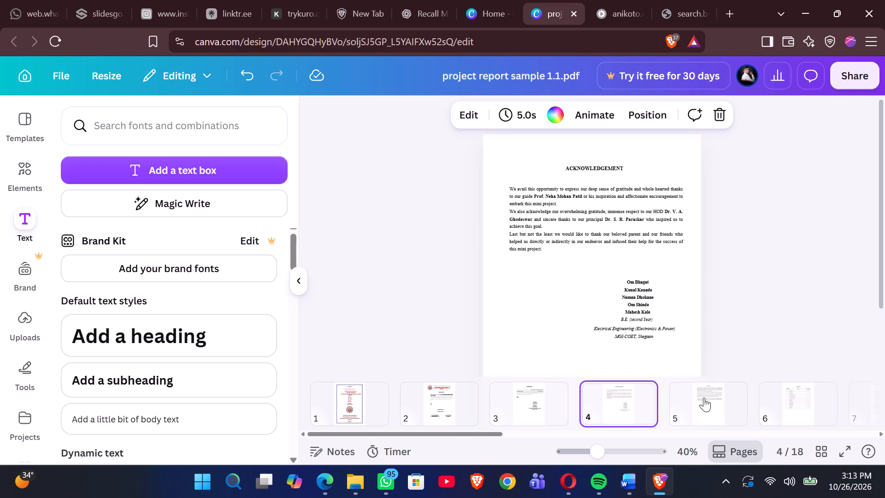
pyautogui.click(711, 401)
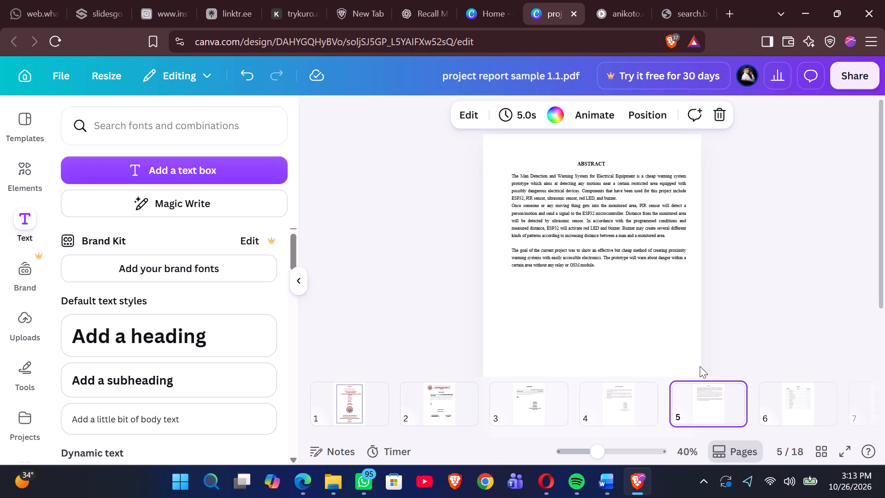
# Review the report page by page from the page 1 cover through the Chapter 01 introduction on page 7.
pyautogui.click(350, 408)
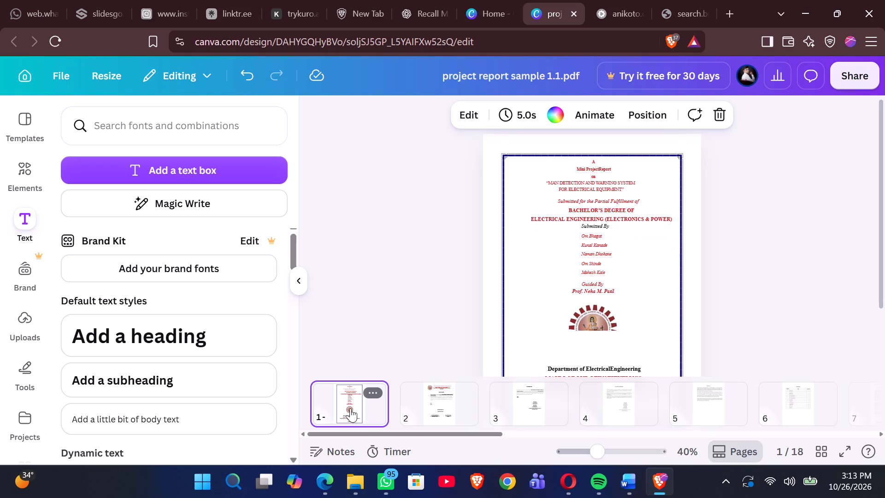
pyautogui.scroll(-2, 607, 340)
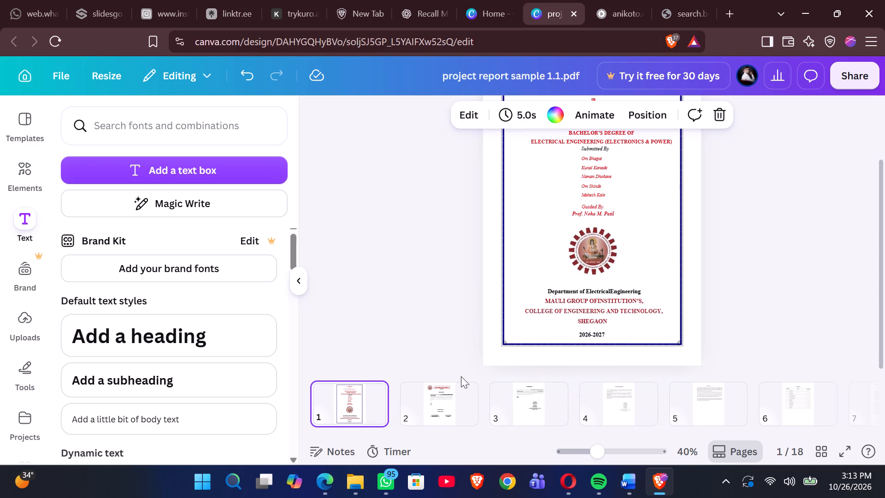
pyautogui.click(437, 397)
pyautogui.click(531, 403)
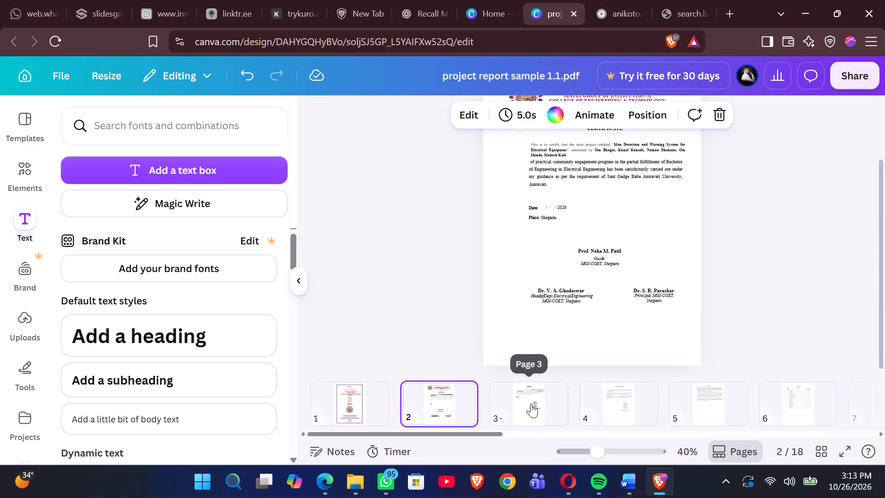
pyautogui.click(648, 404)
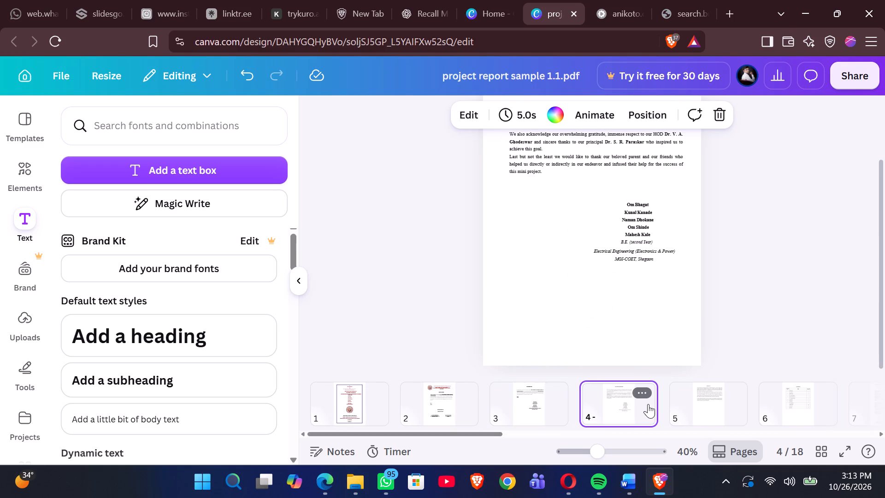
pyautogui.click(713, 415)
pyautogui.hscroll(-2, 713, 415)
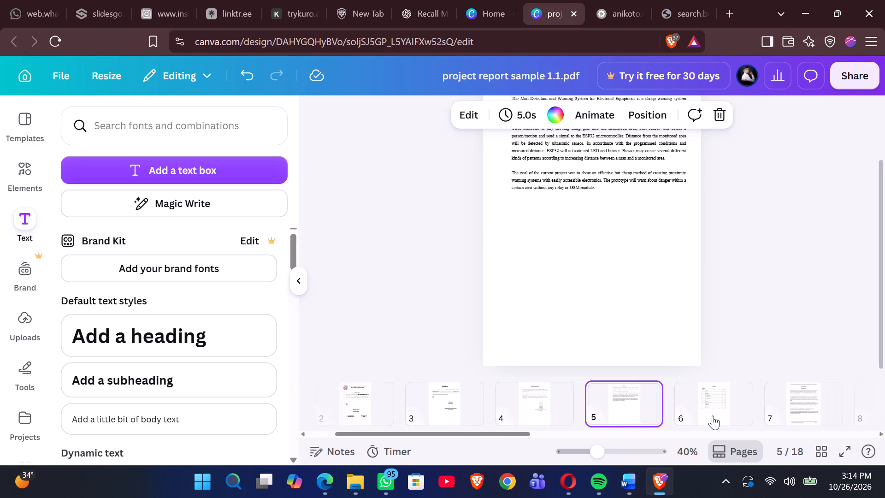
pyautogui.click(713, 415)
pyautogui.hscroll(-1, 713, 415)
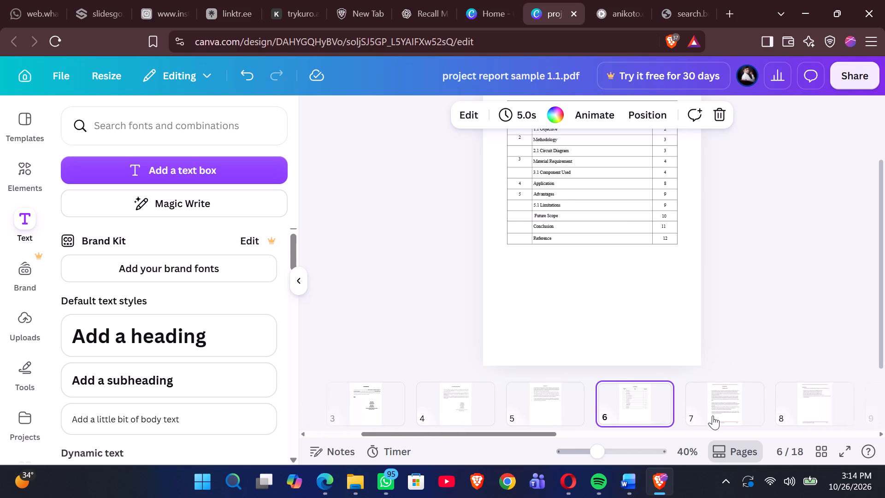
pyautogui.click(731, 388)
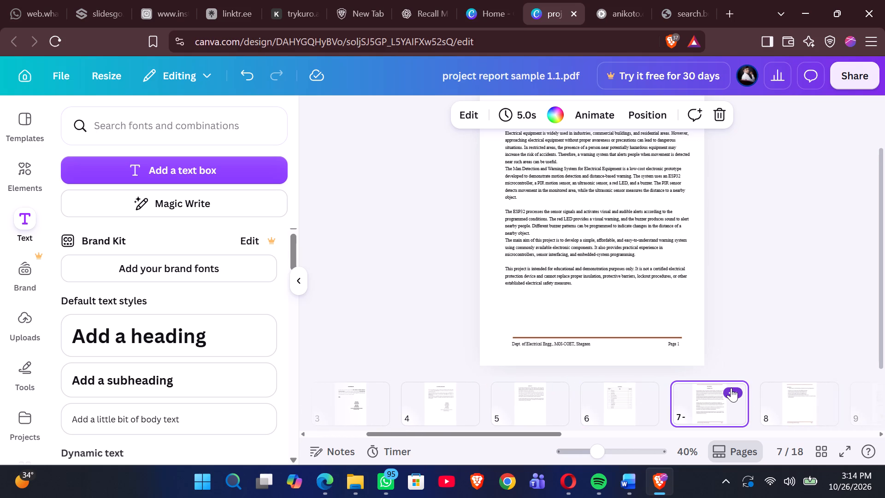
pyautogui.hscroll(-3, 731, 388)
pyautogui.scroll(2, 633, 304)
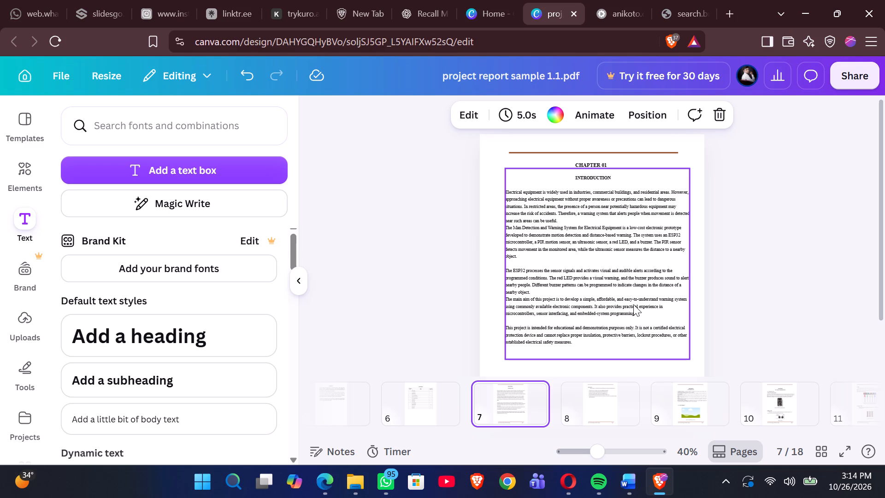
pyautogui.click(760, 154)
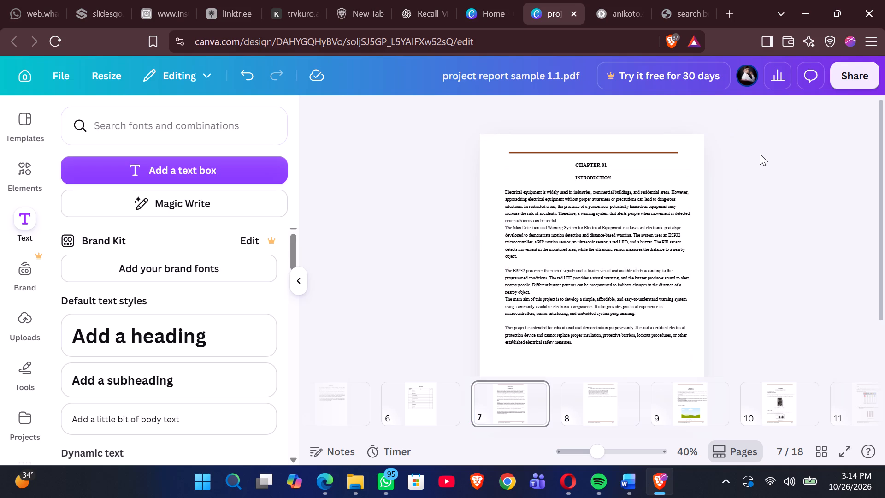
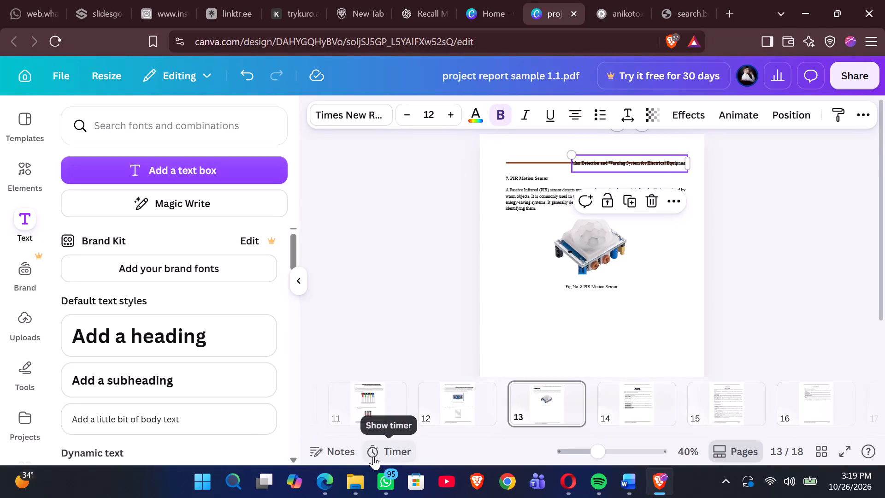
# Move the lowest duplicate "Man Detection and Warning System for Electrical Equipment" header from page 11 to page 15.
pyautogui.click(366, 410)
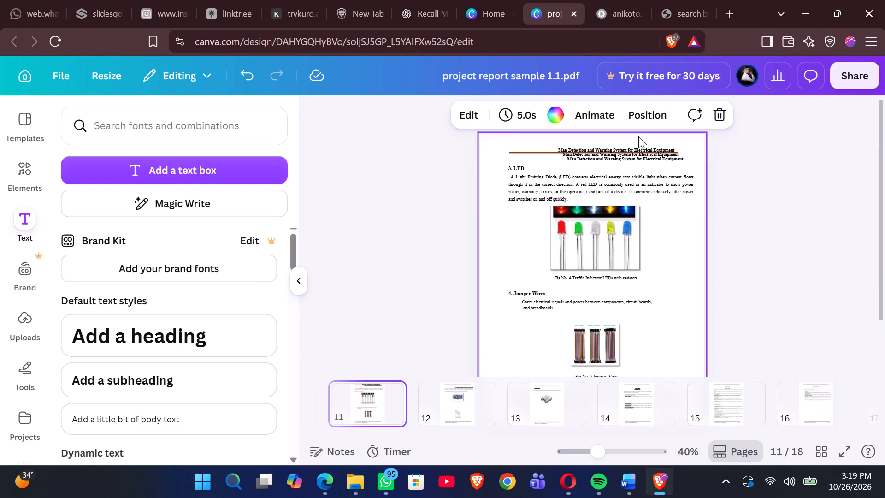
pyautogui.moveTo(637, 158); pyautogui.dragTo(727, 369)
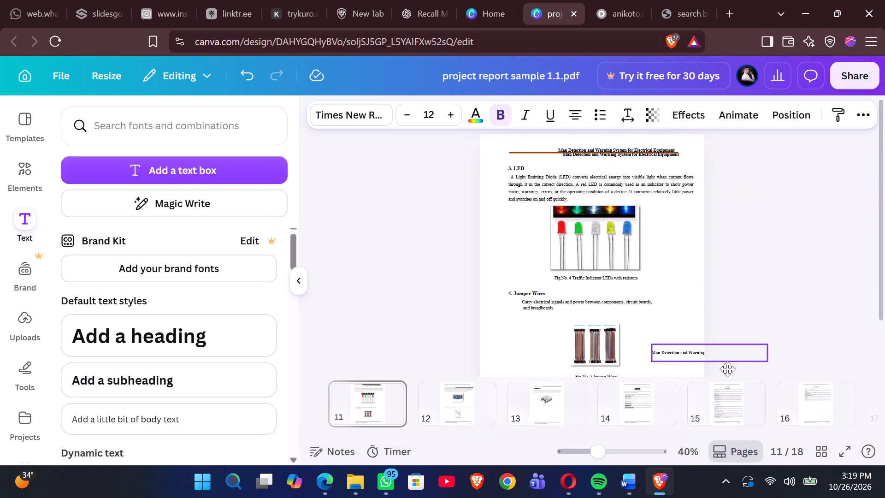
pyautogui.moveTo(727, 369); pyautogui.dragTo(736, 397)
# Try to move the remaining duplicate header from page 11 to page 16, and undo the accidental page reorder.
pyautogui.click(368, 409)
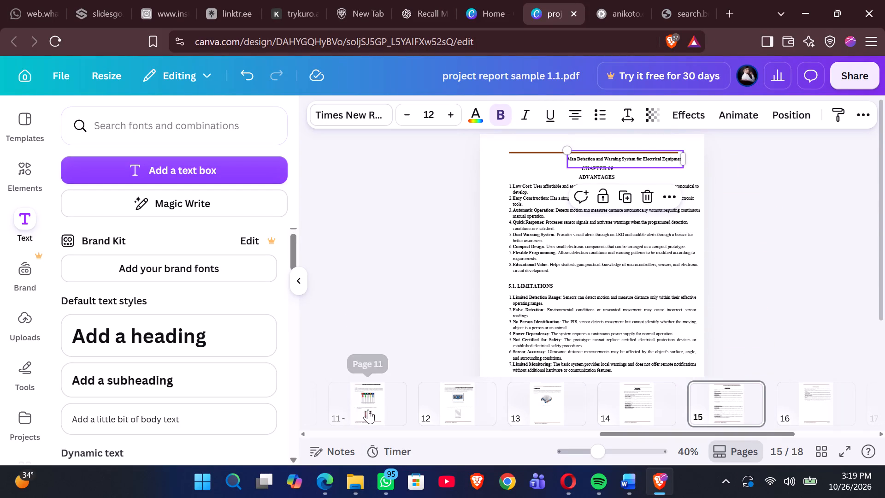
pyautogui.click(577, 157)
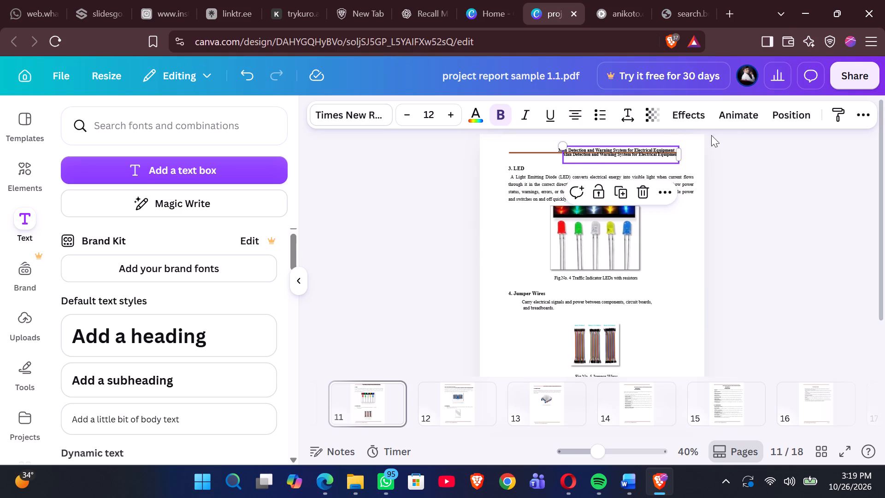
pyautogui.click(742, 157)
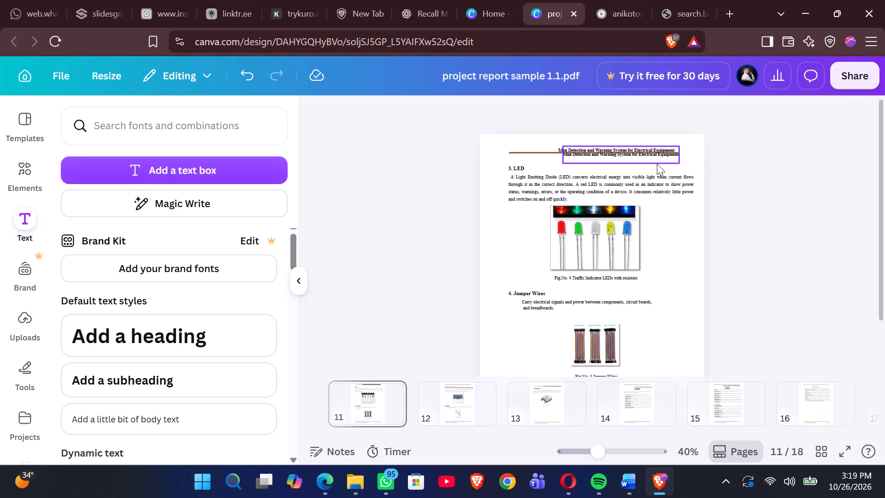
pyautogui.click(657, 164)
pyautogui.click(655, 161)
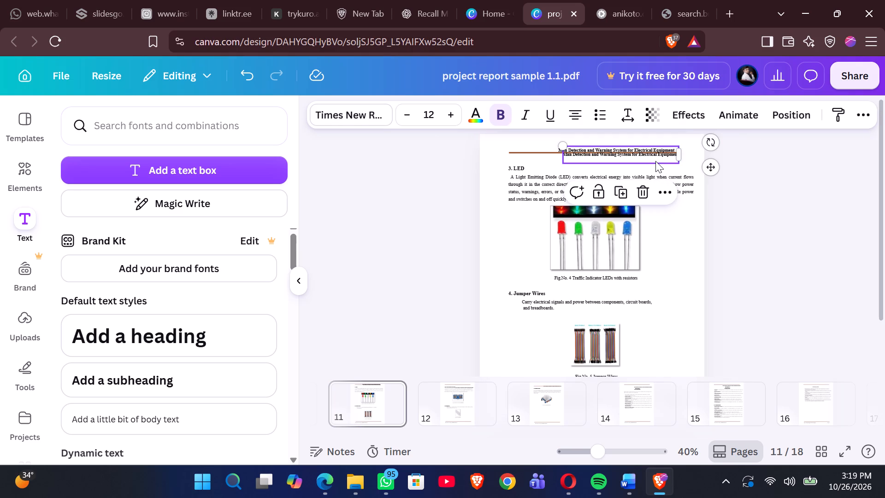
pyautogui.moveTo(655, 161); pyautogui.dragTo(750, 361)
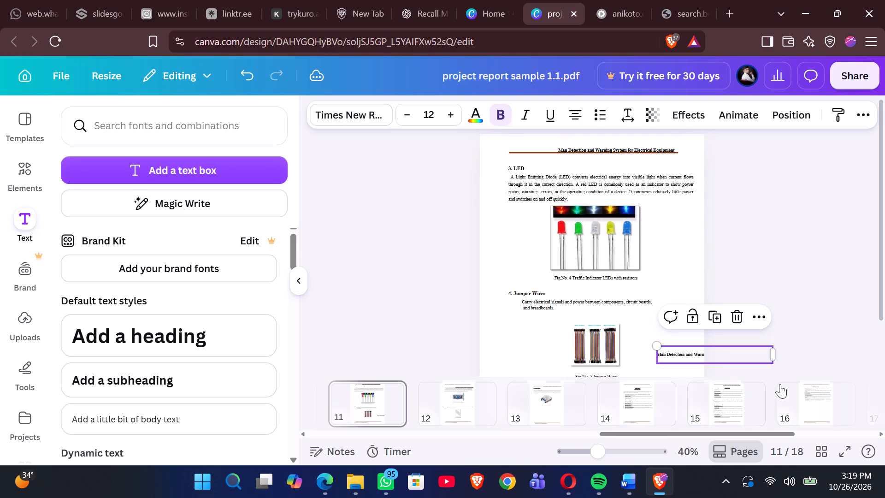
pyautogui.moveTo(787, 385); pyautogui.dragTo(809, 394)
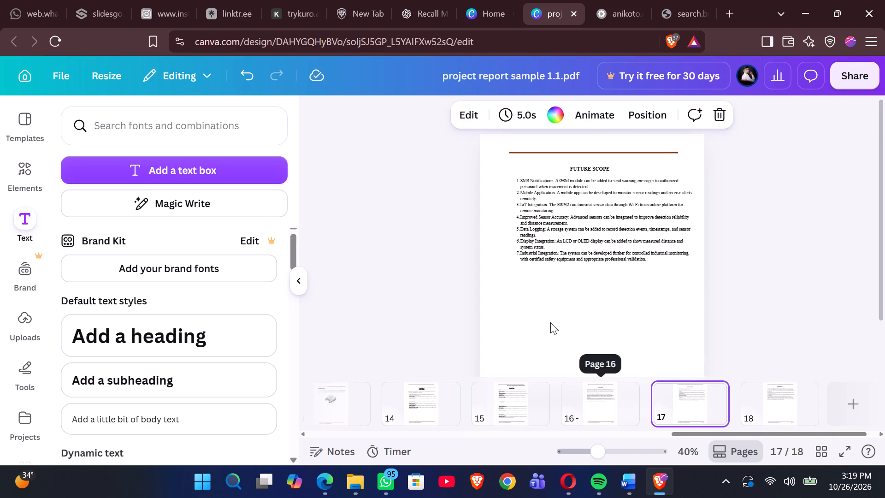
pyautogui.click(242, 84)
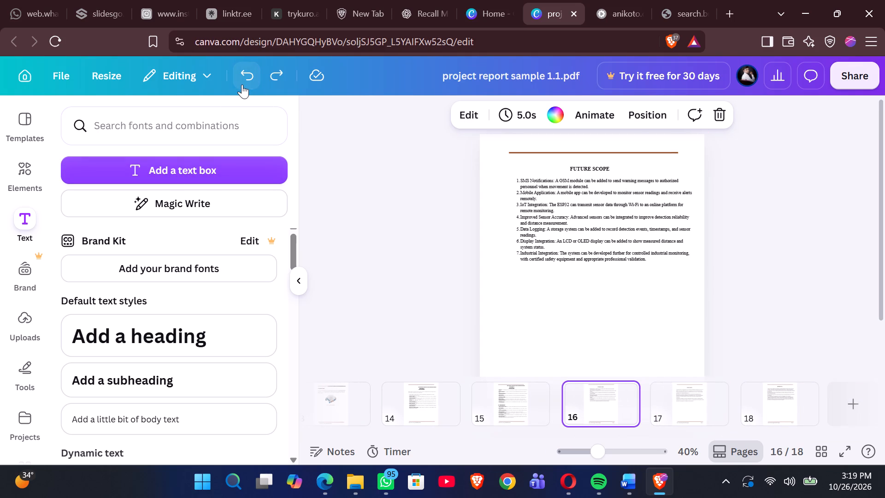
pyautogui.hscroll(2, 408, 395)
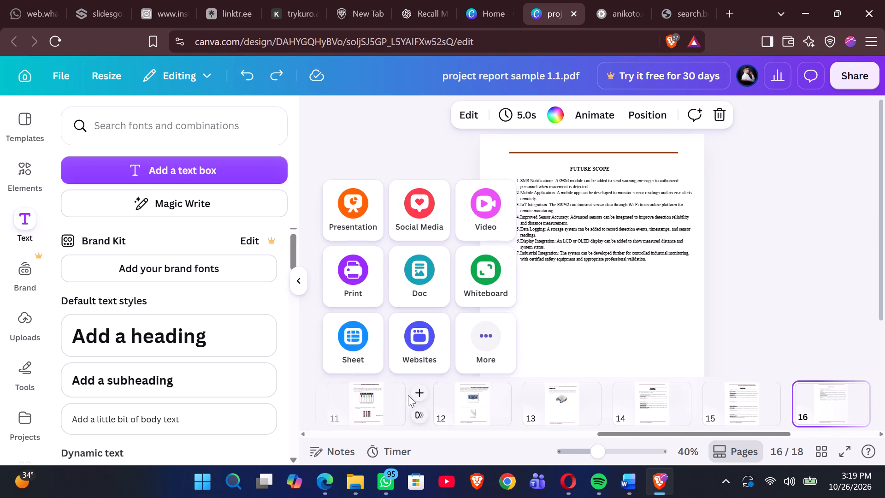
pyautogui.click(583, 304)
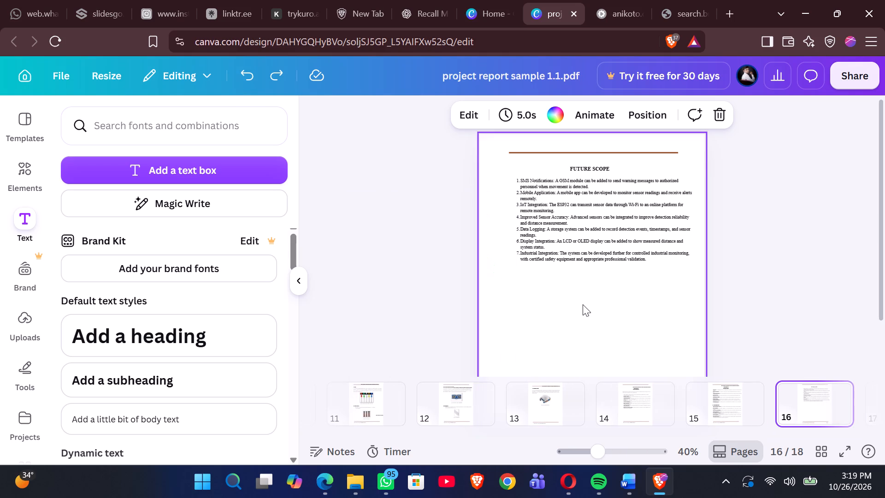
pyautogui.click(478, 415)
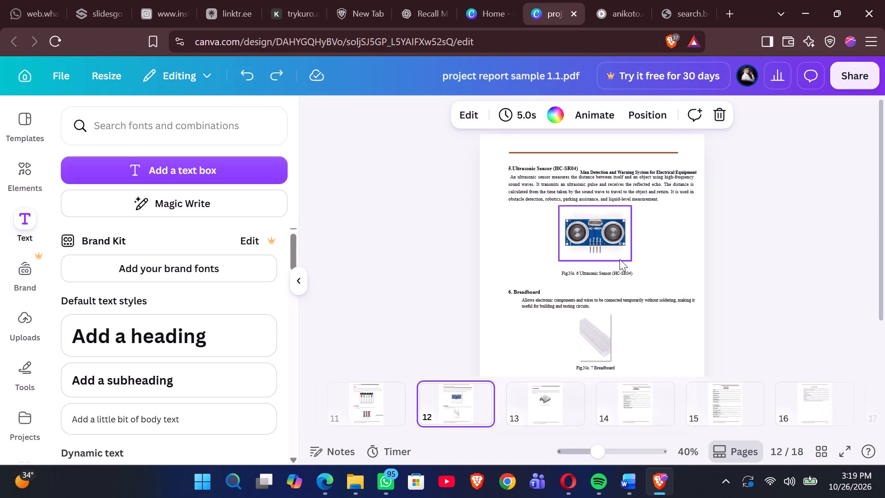
pyautogui.click(381, 401)
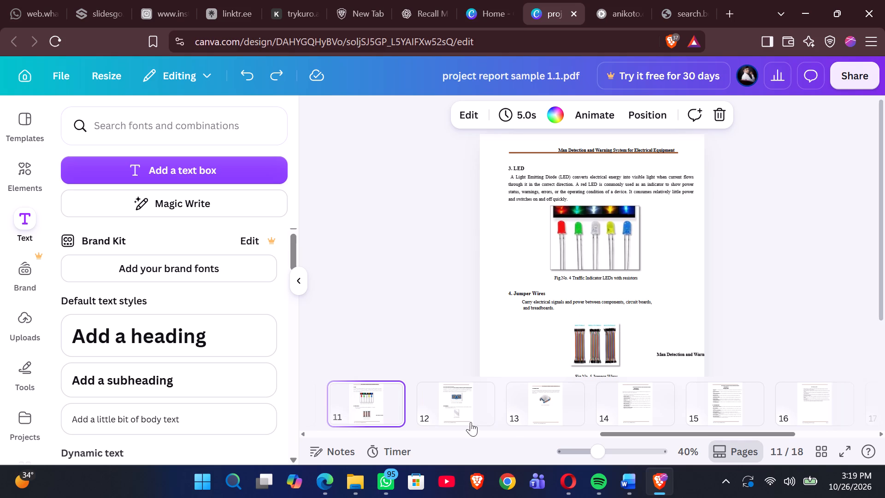
pyautogui.click(471, 402)
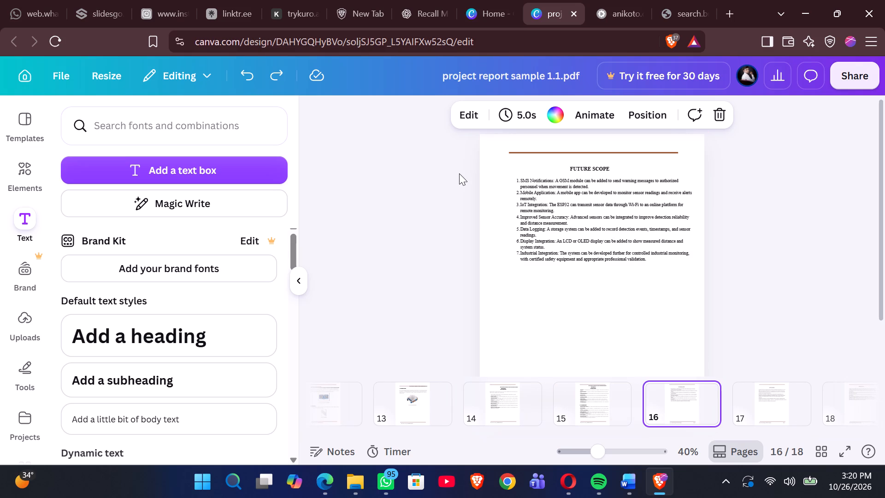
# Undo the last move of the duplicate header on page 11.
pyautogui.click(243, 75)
# Move the duplicate running header from page 11 to the Future Scope page, page 16.
pyautogui.hscroll(1, 425, 408)
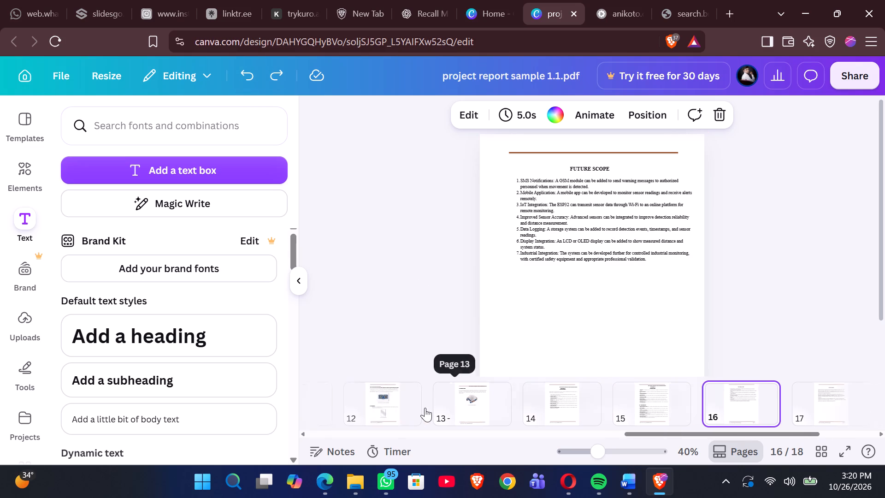
pyautogui.hscroll(1, 425, 408)
pyautogui.click(380, 381)
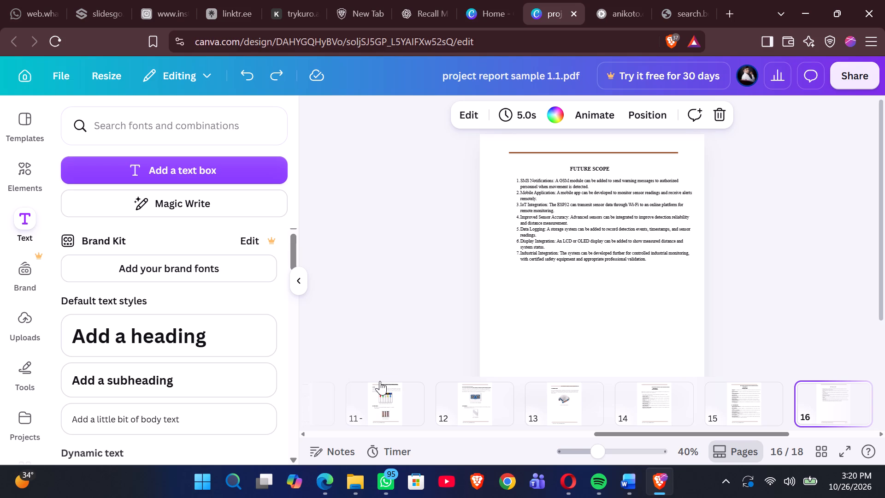
pyautogui.click(383, 407)
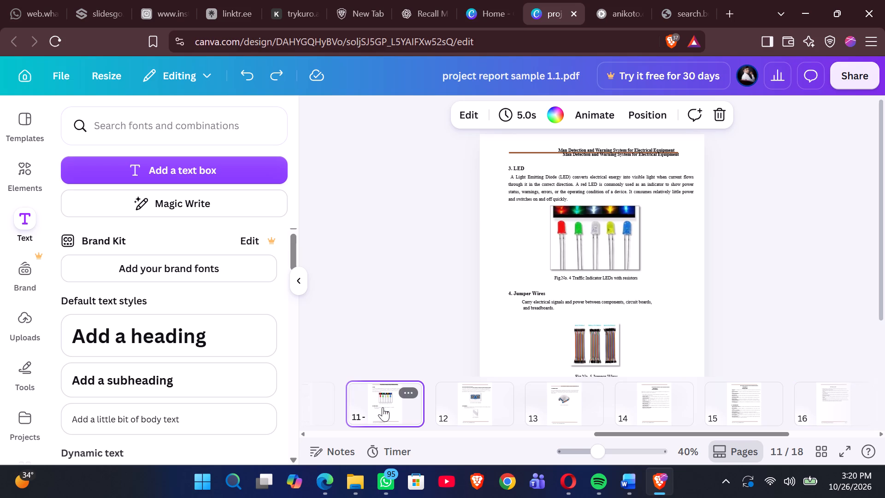
pyautogui.click(603, 153)
pyautogui.moveTo(603, 153); pyautogui.dragTo(633, 156)
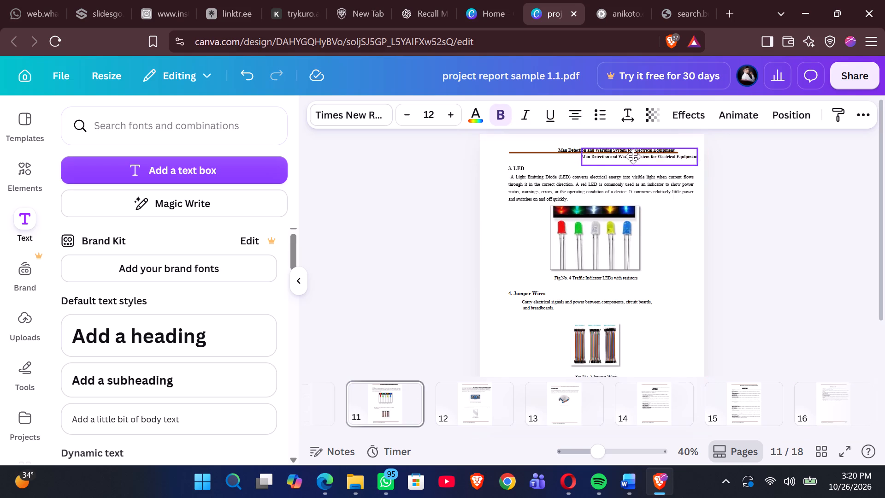
pyautogui.moveTo(633, 156); pyautogui.dragTo(827, 420)
# Duplicate the running header twice on page 16.
pyautogui.hscroll(-2, 768, 391)
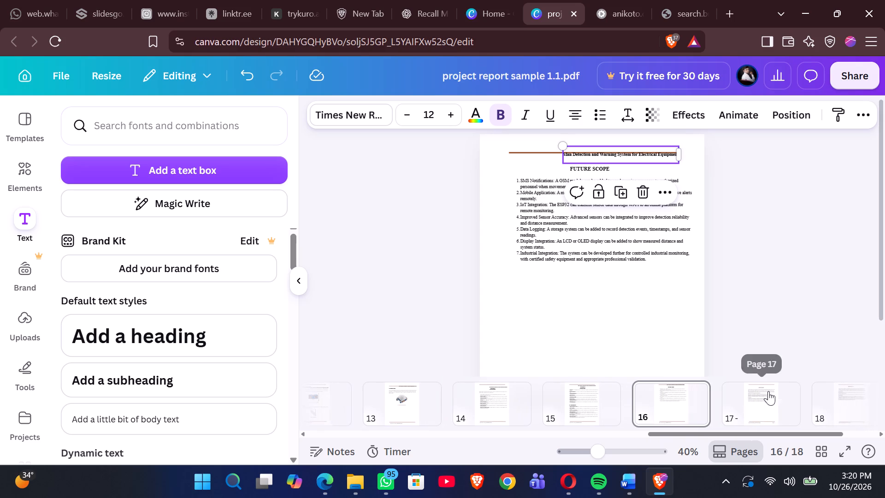
pyautogui.hscroll(-1, 747, 409)
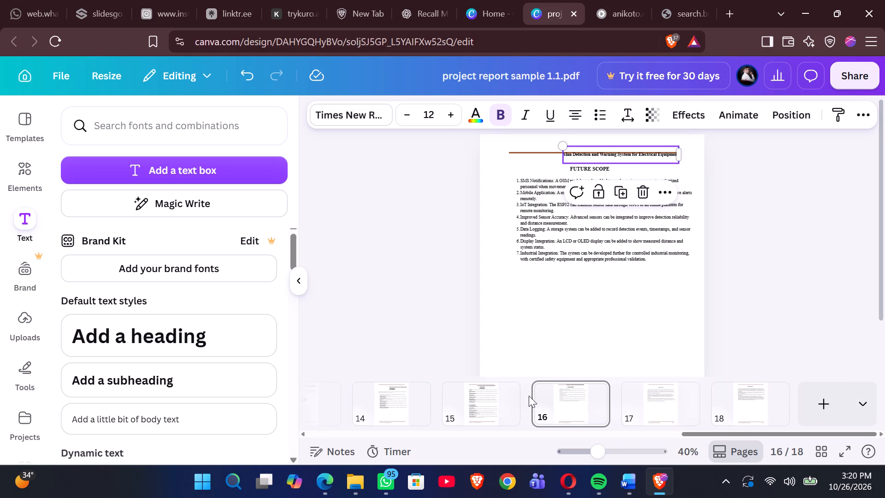
pyautogui.click(622, 191)
pyautogui.click(622, 191)
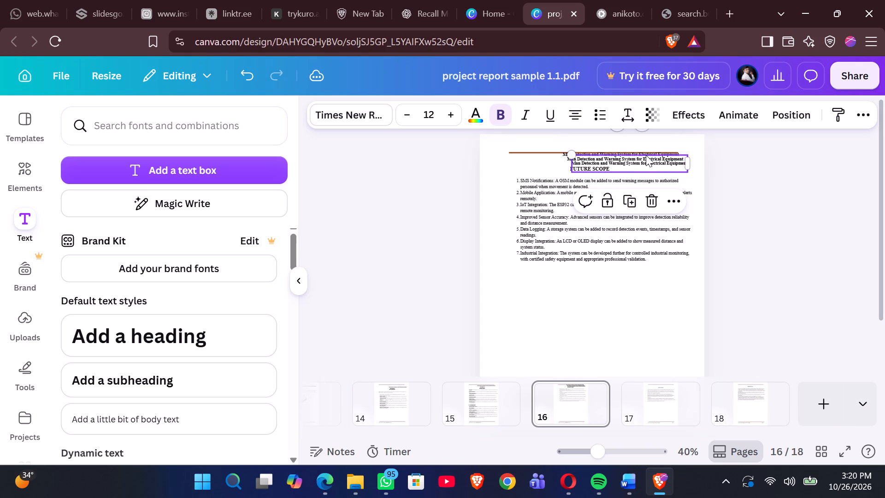
# Move one header copy from page 16 to the Conclusion on page 17 and the other to the References on page 18.
pyautogui.moveTo(644, 161); pyautogui.dragTo(667, 375)
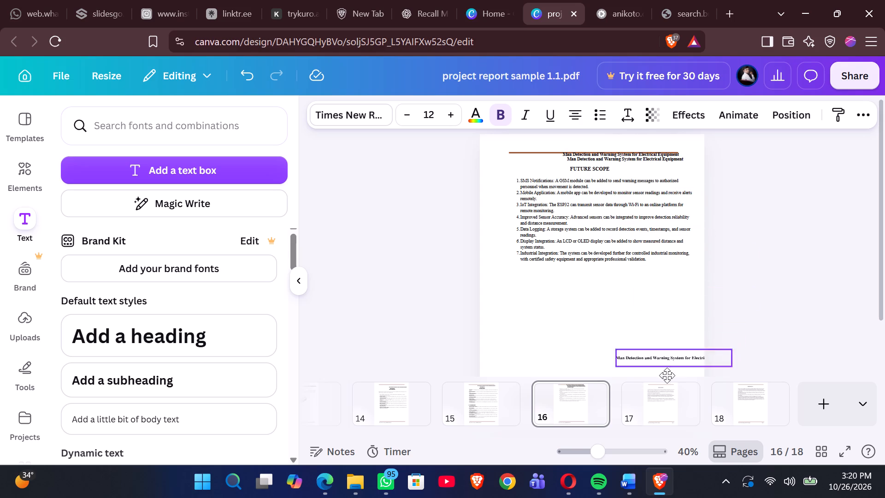
pyautogui.moveTo(667, 375); pyautogui.dragTo(654, 392)
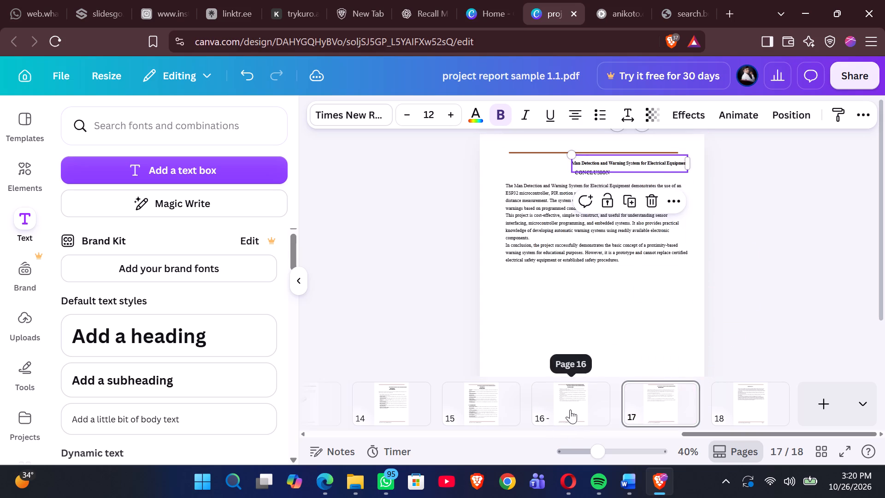
pyautogui.click(570, 409)
pyautogui.moveTo(614, 158); pyautogui.dragTo(621, 132)
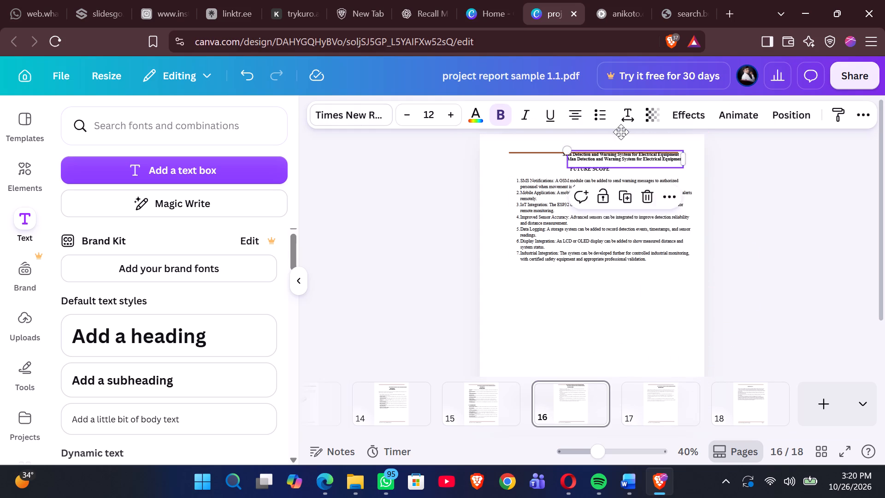
pyautogui.moveTo(621, 132); pyautogui.dragTo(751, 399)
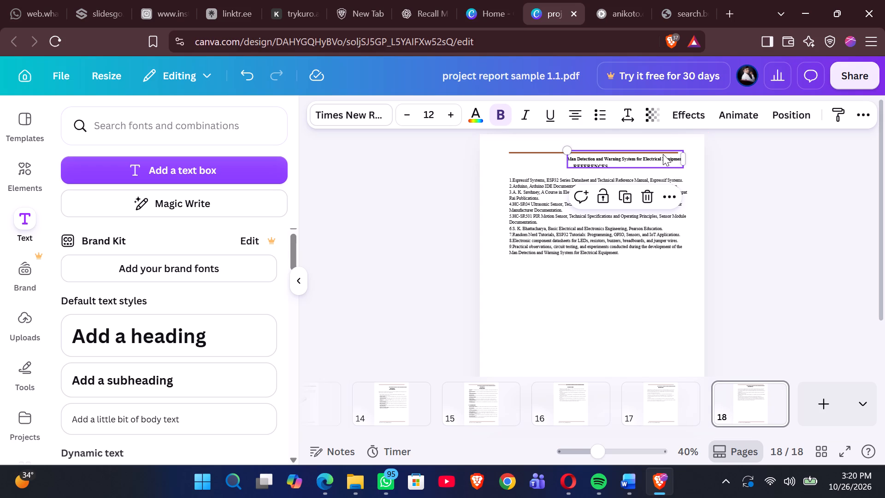
# Position the running header on page 18 directly along the top brown rule, above the References heading.
pyautogui.moveTo(663, 154); pyautogui.dragTo(656, 143)
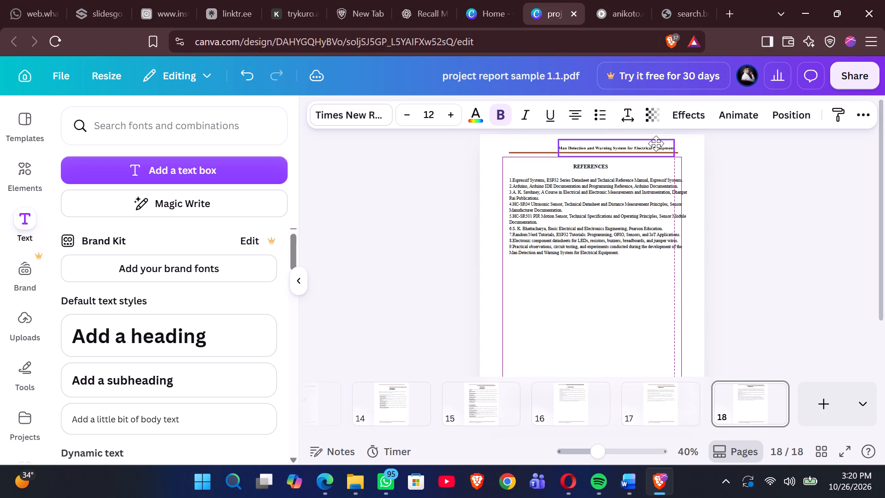
pyautogui.moveTo(656, 143); pyautogui.dragTo(657, 145)
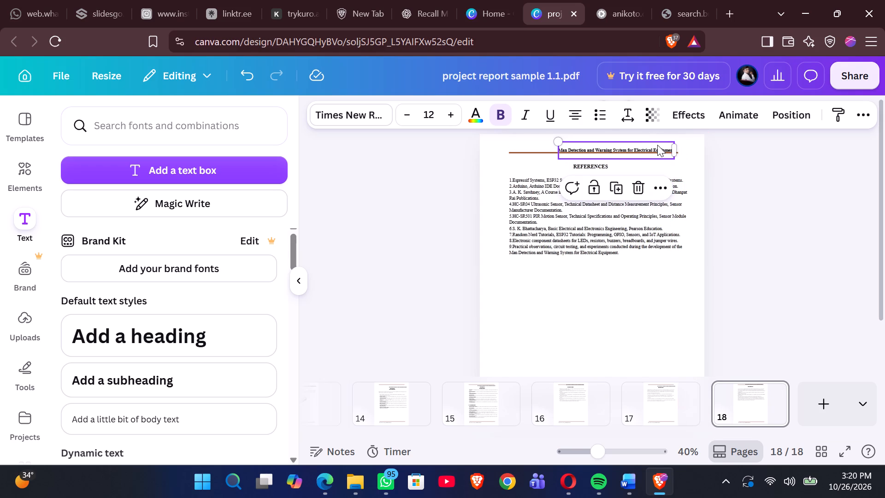
pyautogui.click(739, 177)
# Position the running header on page 17 along the top brown rule, above the Conclusion heading.
pyautogui.click(638, 394)
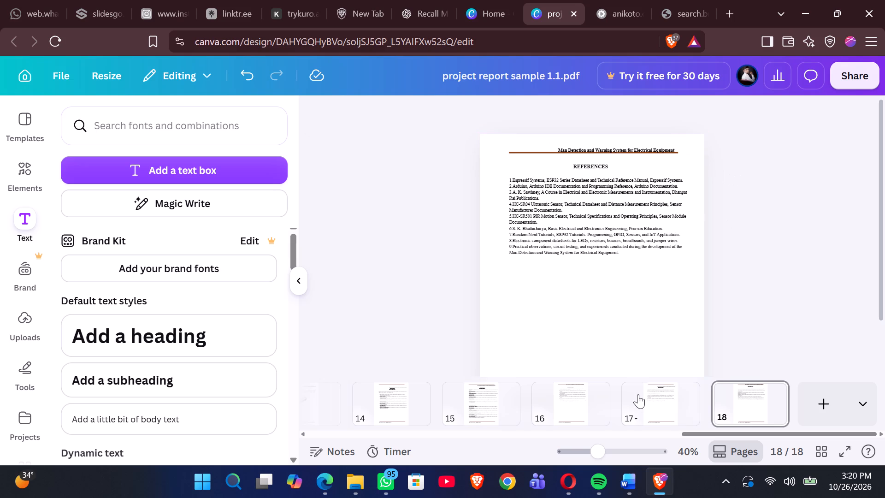
pyautogui.moveTo(624, 160); pyautogui.dragTo(625, 138)
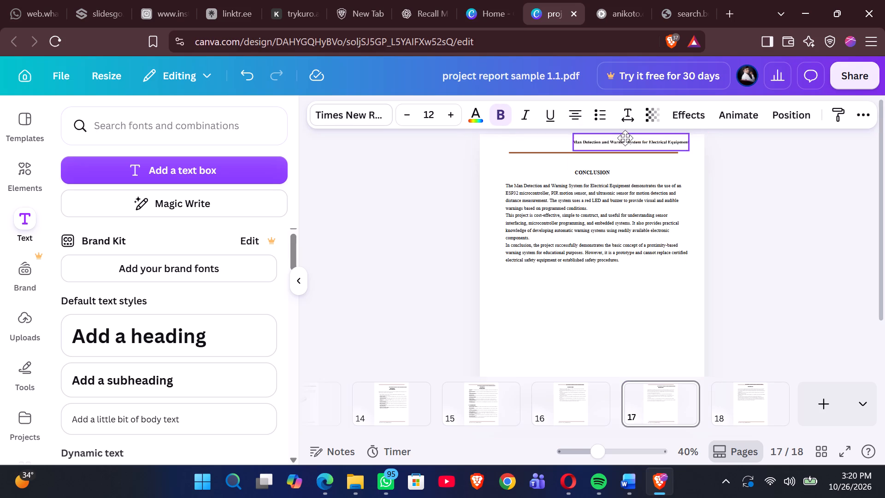
pyautogui.moveTo(625, 138); pyautogui.dragTo(612, 146)
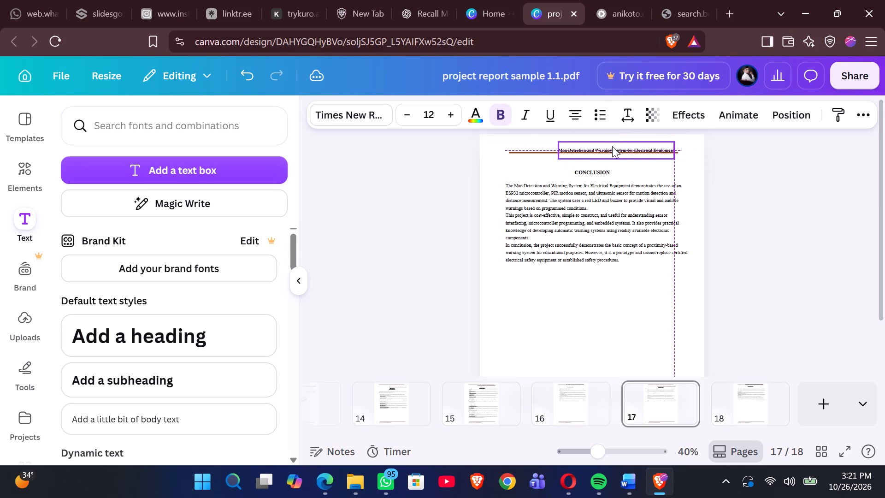
# Position the running header on page 16 along the top brown rule, above the Future Scope heading.
pyautogui.click(576, 399)
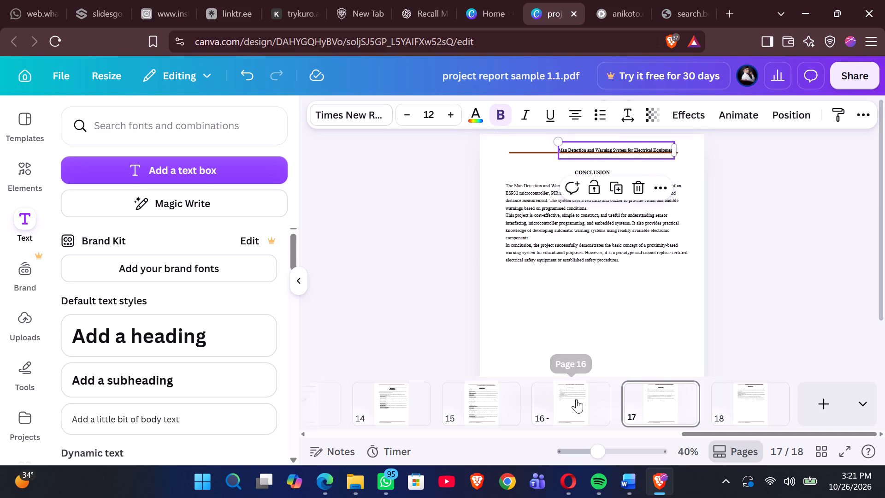
pyautogui.moveTo(598, 162); pyautogui.dragTo(596, 150)
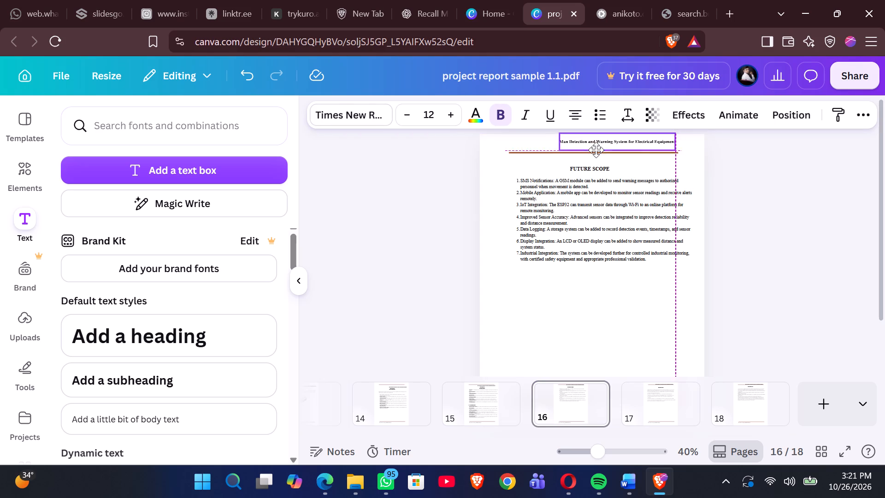
pyautogui.moveTo(596, 150); pyautogui.dragTo(596, 156)
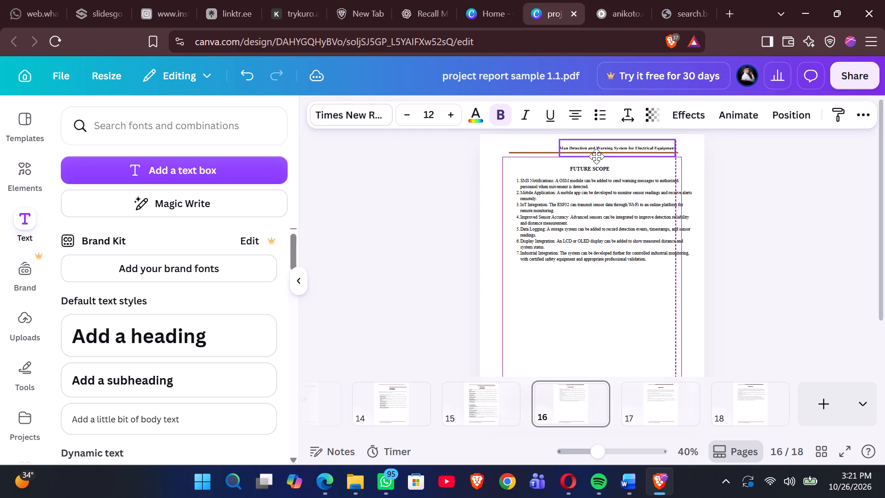
pyautogui.moveTo(596, 156); pyautogui.dragTo(596, 157)
pyautogui.click(761, 175)
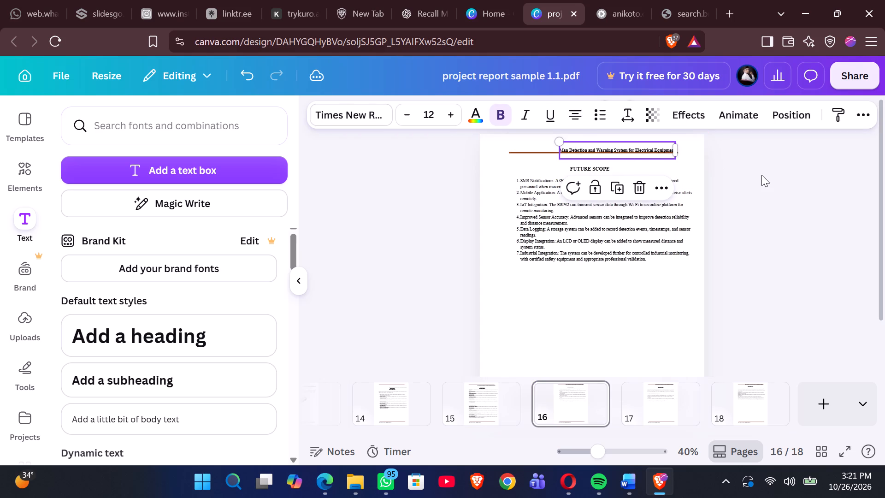
pyautogui.click(453, 404)
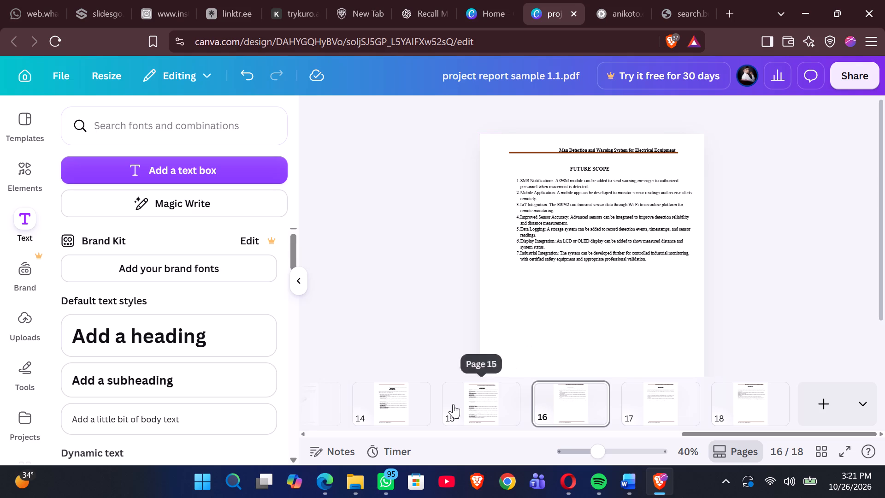
pyautogui.click(628, 157)
pyautogui.moveTo(628, 157); pyautogui.dragTo(620, 149)
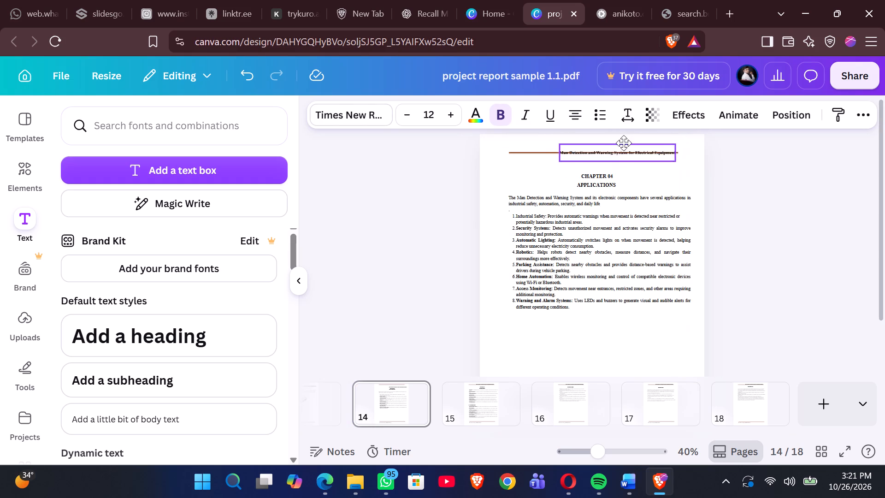
pyautogui.moveTo(624, 143); pyautogui.dragTo(623, 139)
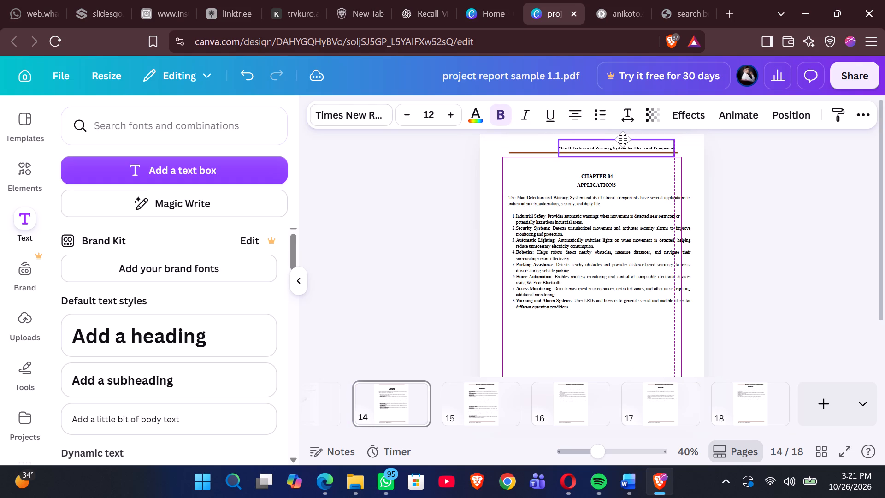
pyautogui.moveTo(623, 139); pyautogui.dragTo(623, 141)
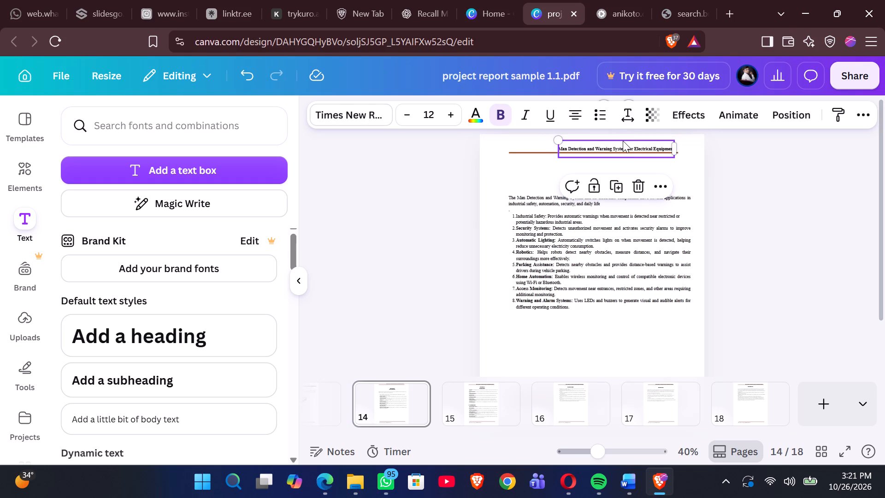
pyautogui.click(623, 141)
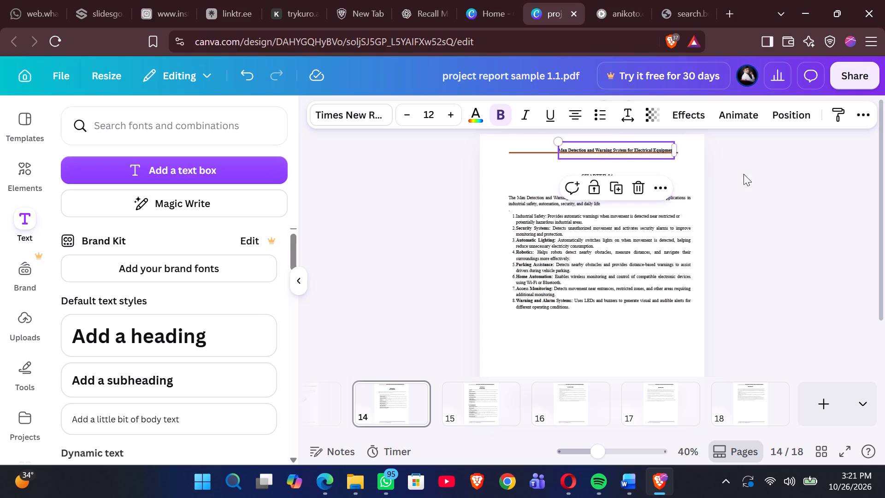
pyautogui.click(768, 181)
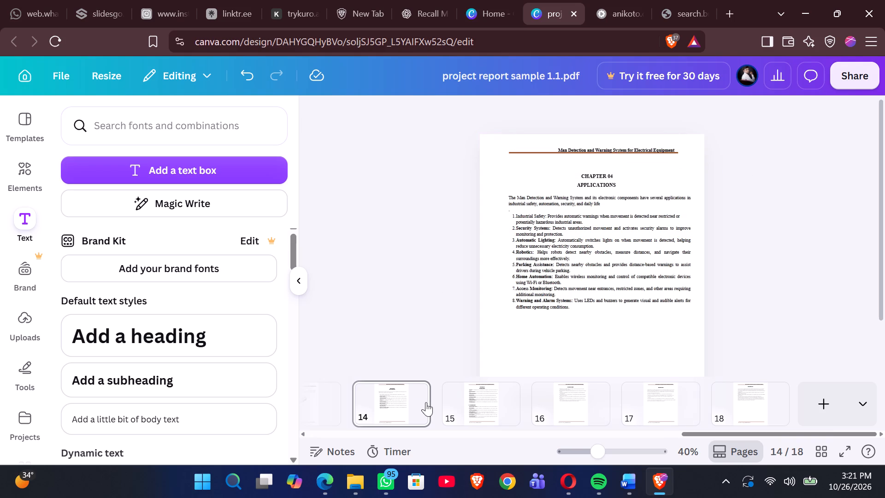
# Move the running header on page 13 onto the top brown rule, above the PIR Motion Sensor heading.
pyautogui.hscroll(2, 426, 402)
pyautogui.click(460, 402)
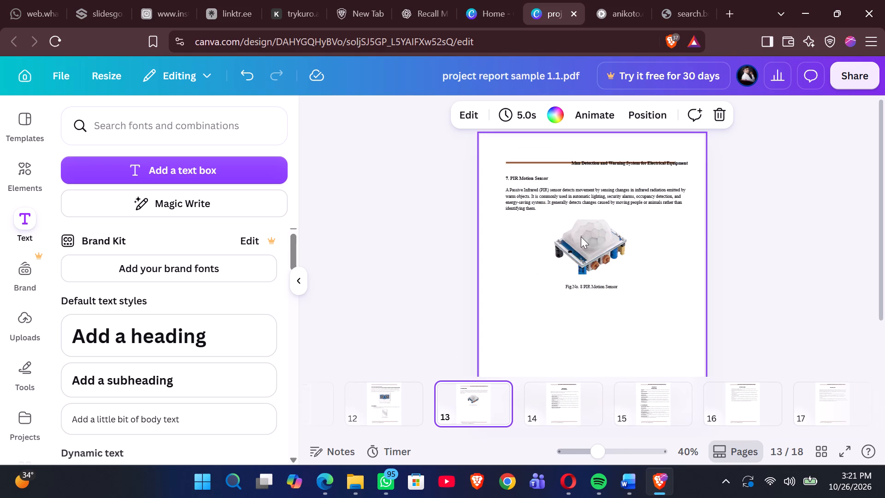
pyautogui.click(611, 166)
pyautogui.moveTo(611, 166); pyautogui.dragTo(596, 160)
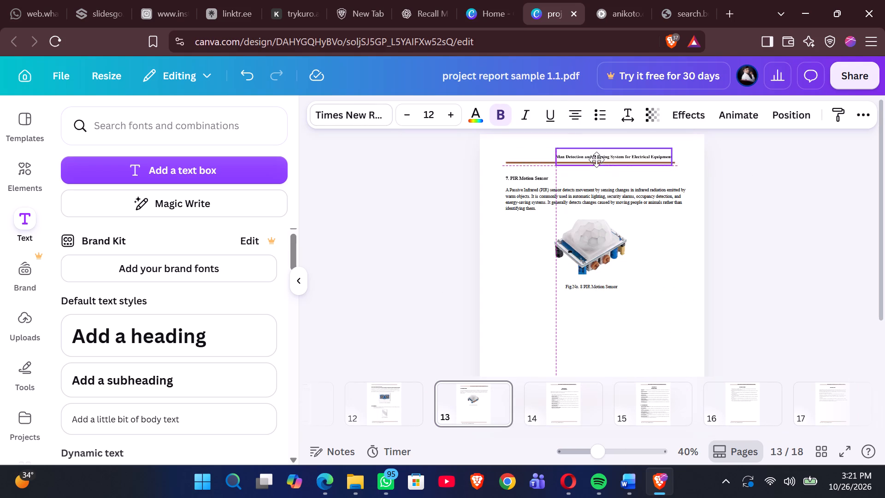
pyautogui.moveTo(596, 160); pyautogui.dragTo(596, 160)
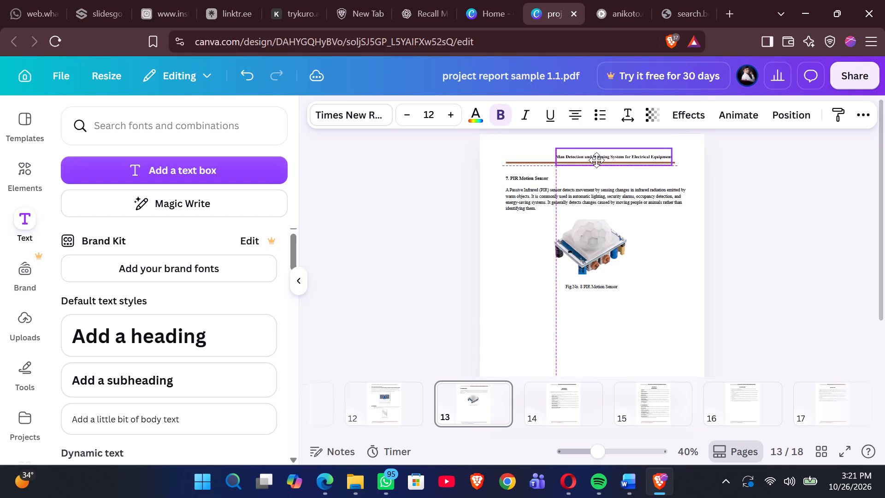
pyautogui.moveTo(596, 160); pyautogui.dragTo(596, 164)
pyautogui.click(742, 171)
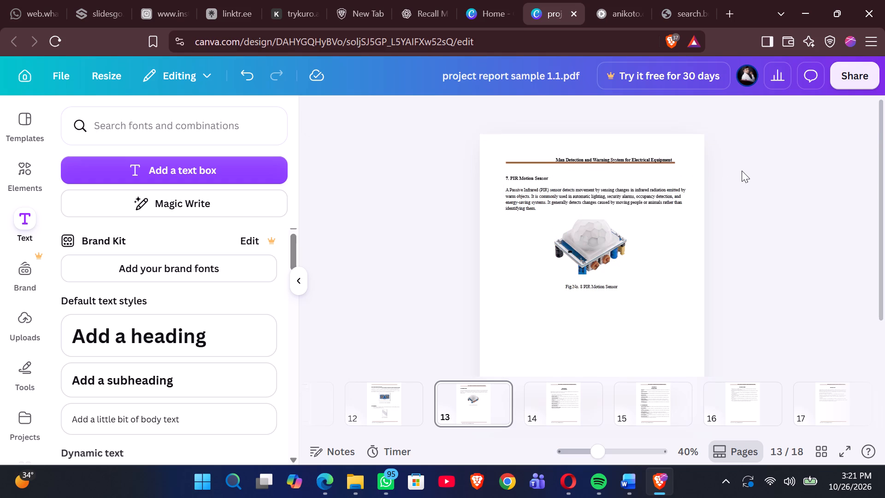
# Move the running header on page 12 up onto the top brown rule, clear of the Ultrasonic Sensor (HC-SR04) heading.
pyautogui.click(378, 392)
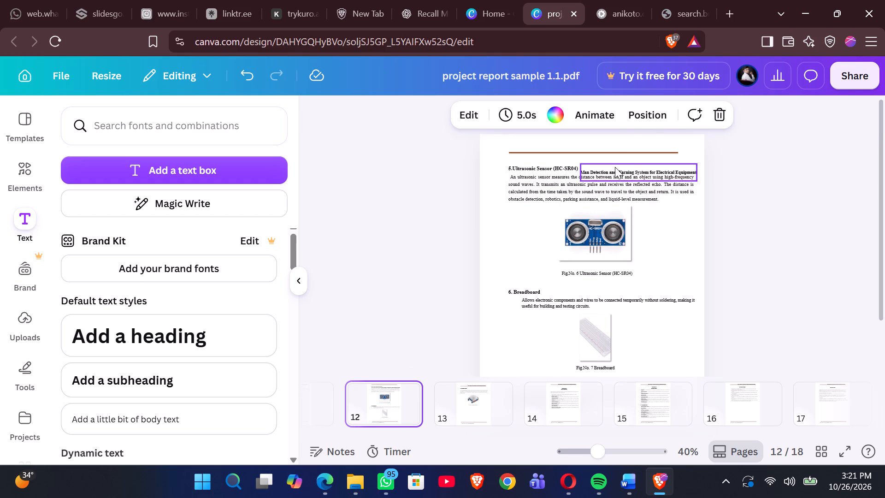
pyautogui.moveTo(615, 167); pyautogui.dragTo(590, 145)
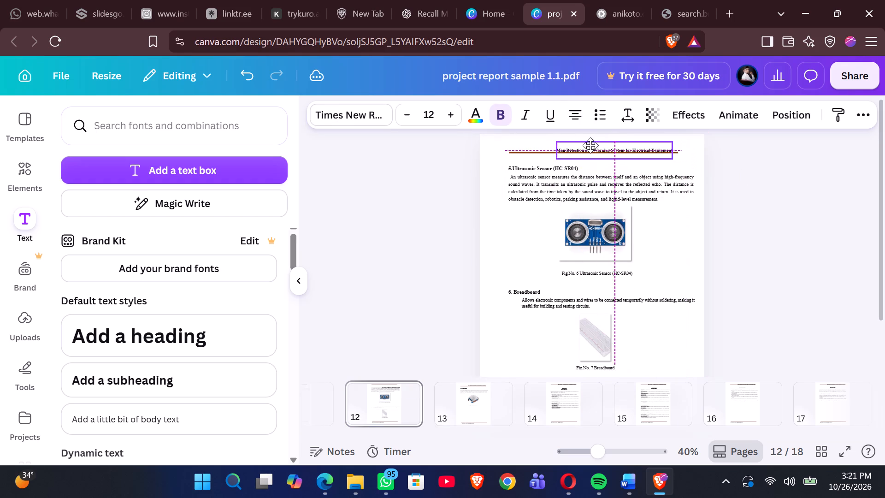
pyautogui.moveTo(590, 145); pyautogui.dragTo(595, 143)
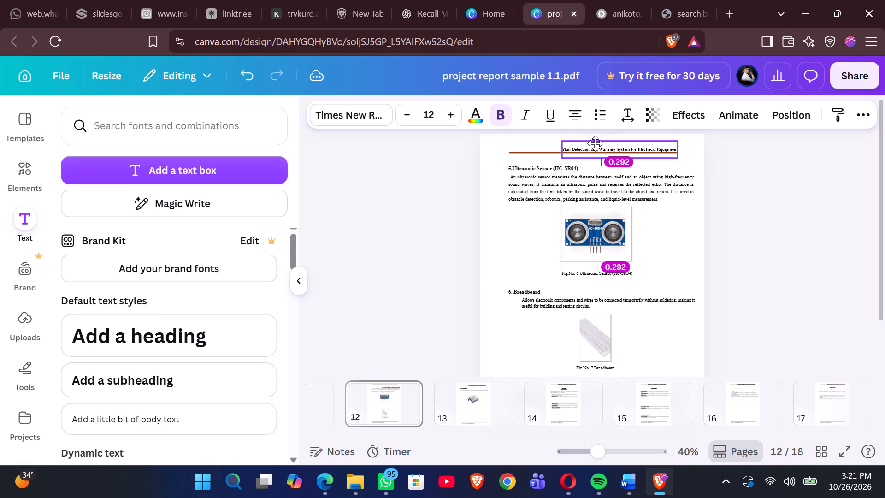
pyautogui.moveTo(595, 143); pyautogui.dragTo(594, 146)
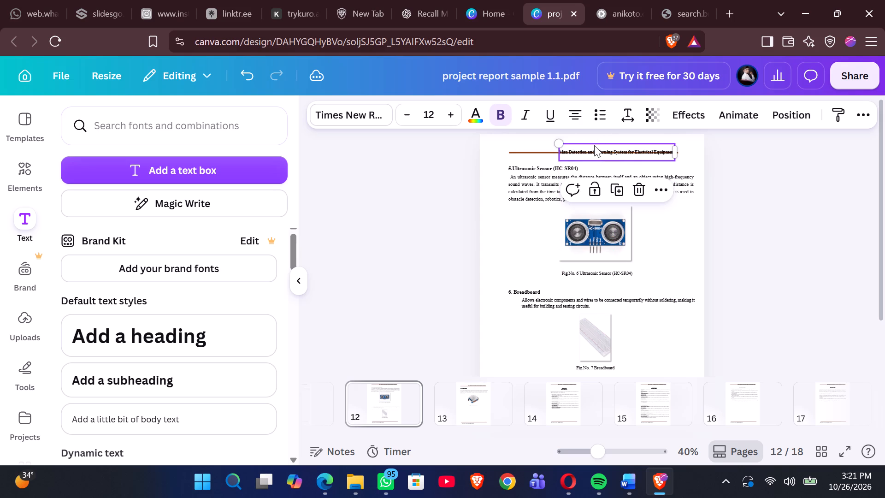
pyautogui.click(594, 145)
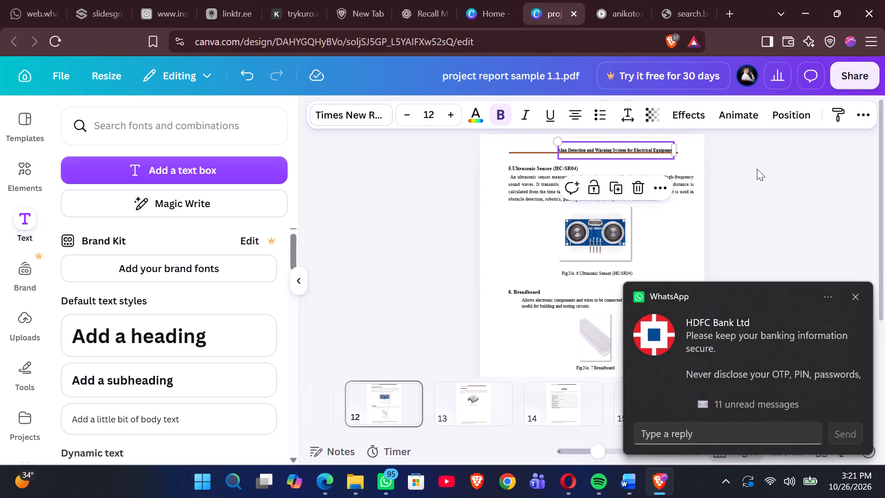
pyautogui.click(757, 169)
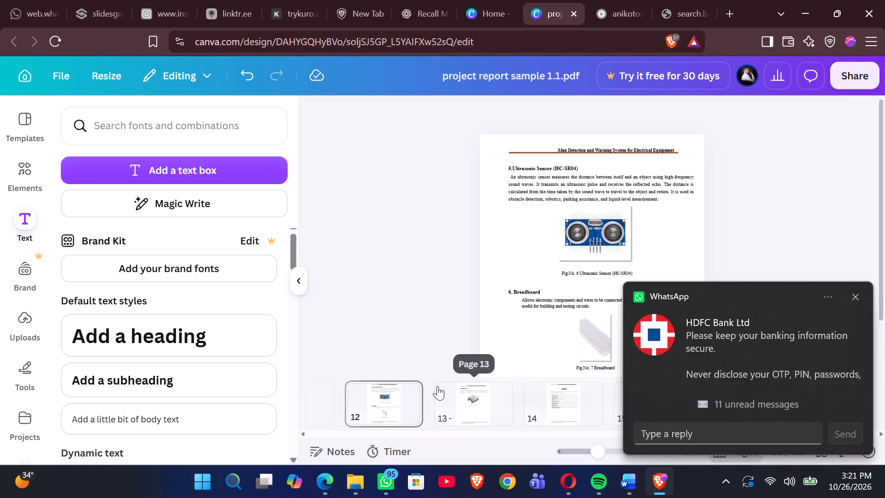
# Look through the earlier page thumbnails of the report, from page 12 back to the cover page.
pyautogui.hscroll(1, 437, 386)
pyautogui.click(363, 407)
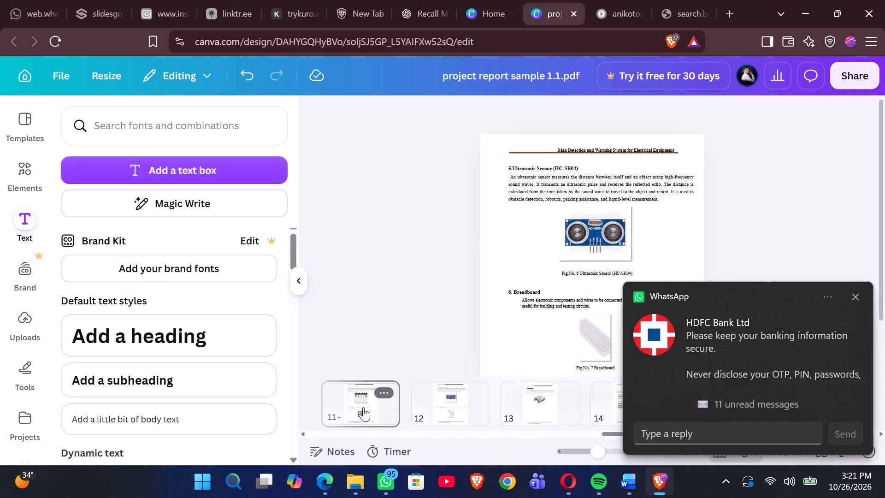
pyautogui.click(441, 405)
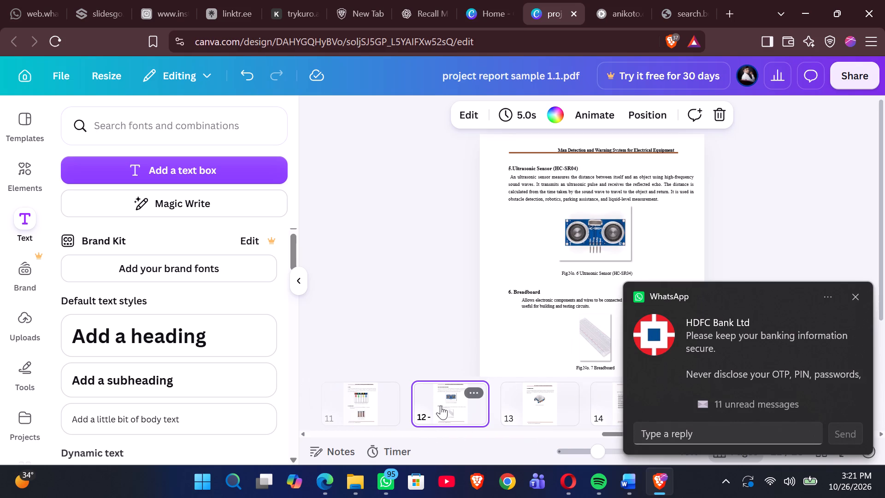
pyautogui.click(862, 298)
pyautogui.hscroll(-5, 686, 406)
pyautogui.hscroll(6, 686, 406)
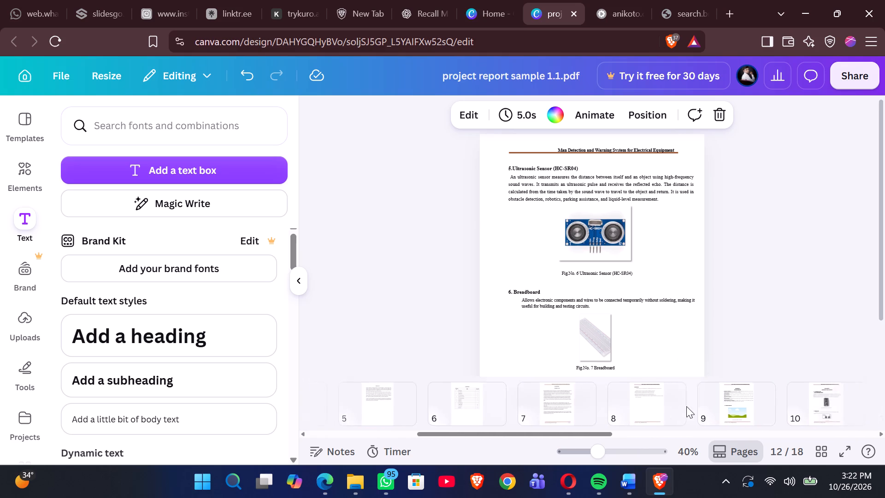
pyautogui.hscroll(4, 686, 406)
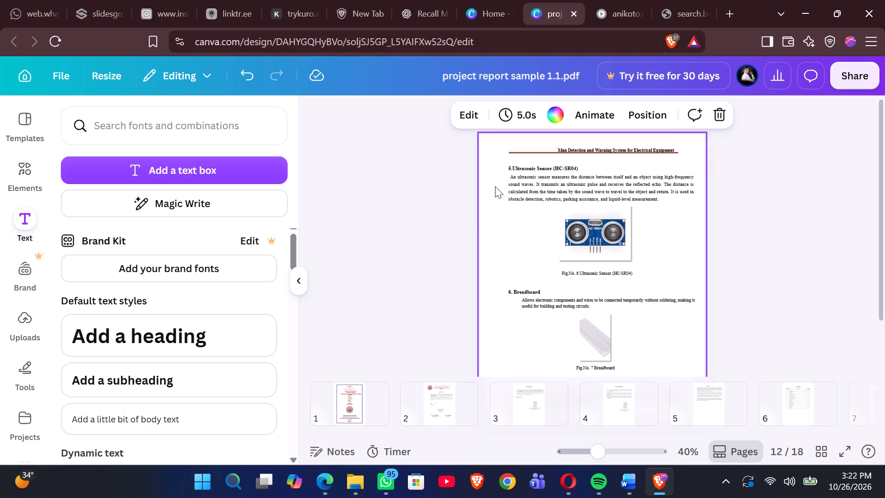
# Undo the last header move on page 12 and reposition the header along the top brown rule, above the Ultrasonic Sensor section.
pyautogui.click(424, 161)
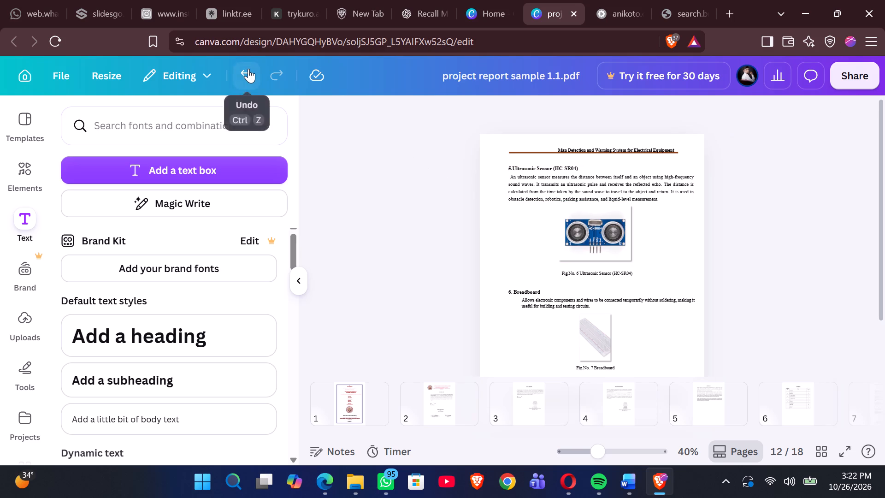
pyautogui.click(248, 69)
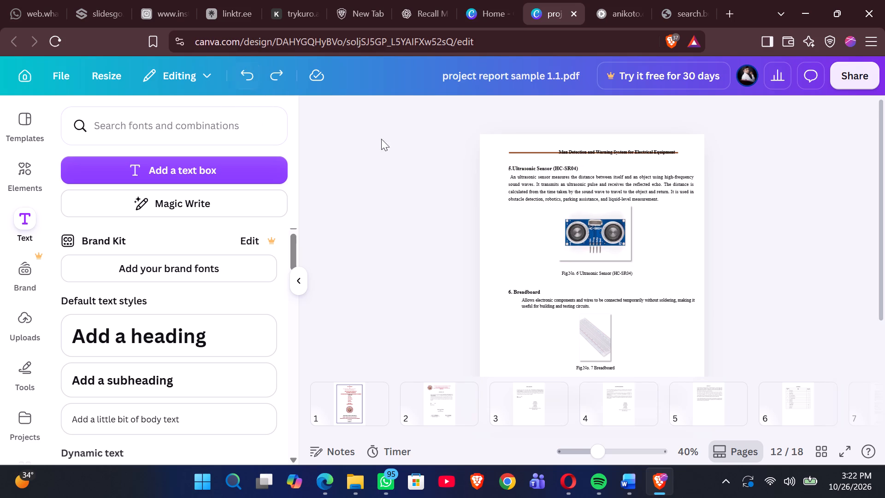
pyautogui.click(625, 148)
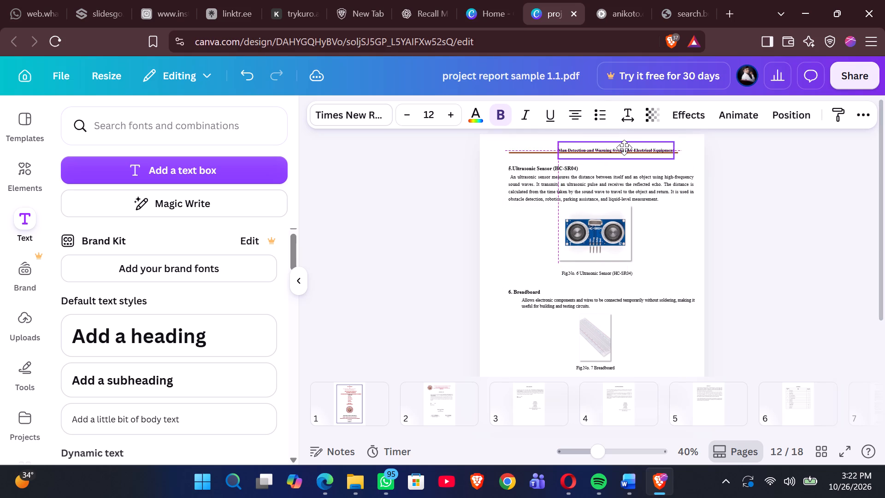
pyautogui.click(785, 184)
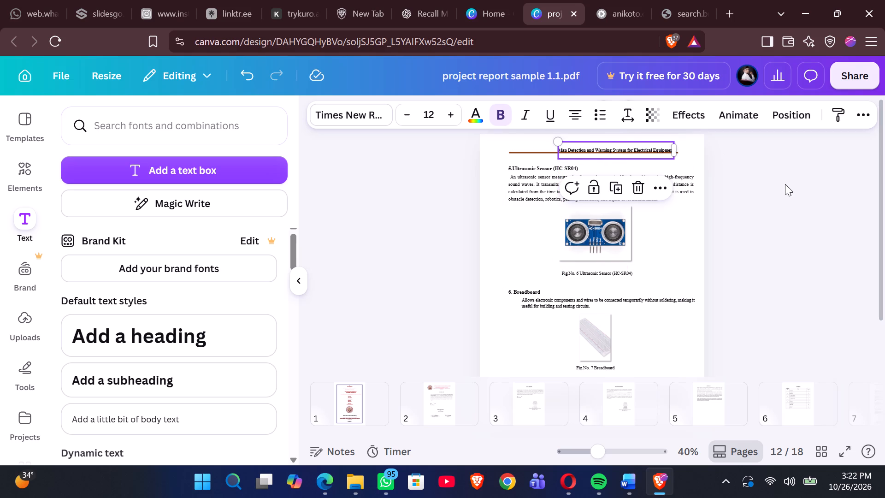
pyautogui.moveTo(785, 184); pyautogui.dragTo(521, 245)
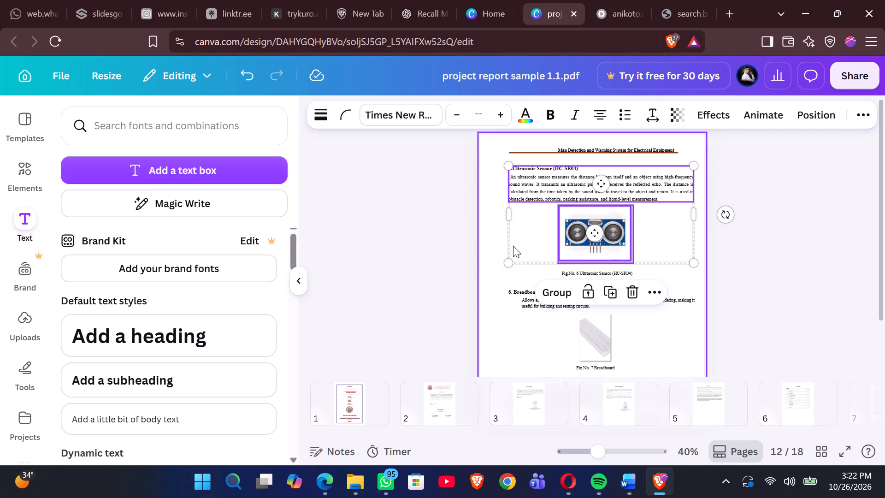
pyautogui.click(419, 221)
pyautogui.hscroll(4, 390, 403)
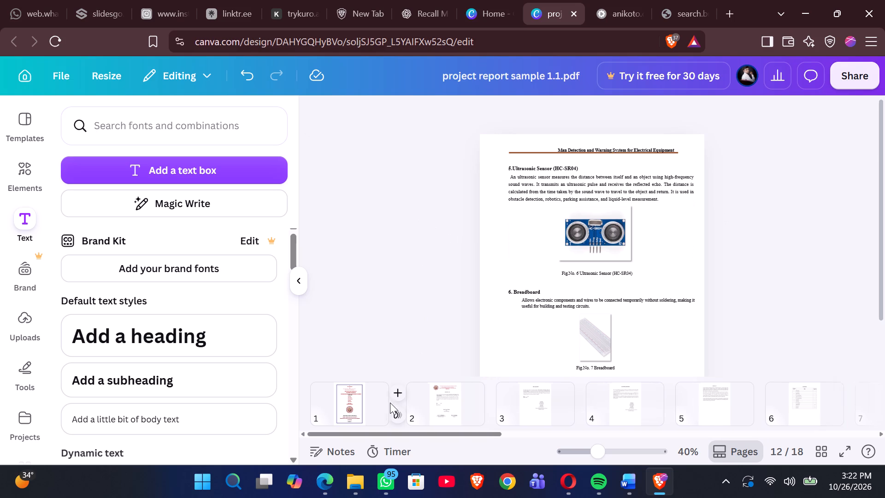
pyautogui.click(370, 406)
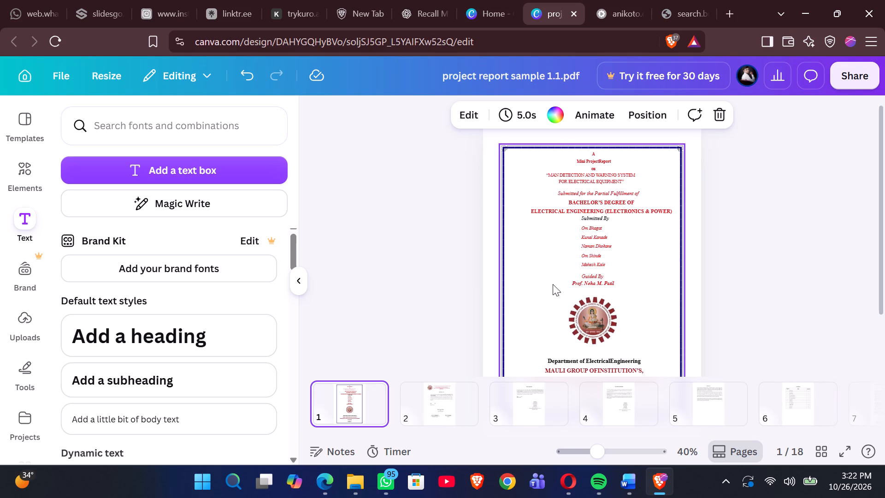
pyautogui.scroll(-1, 601, 210)
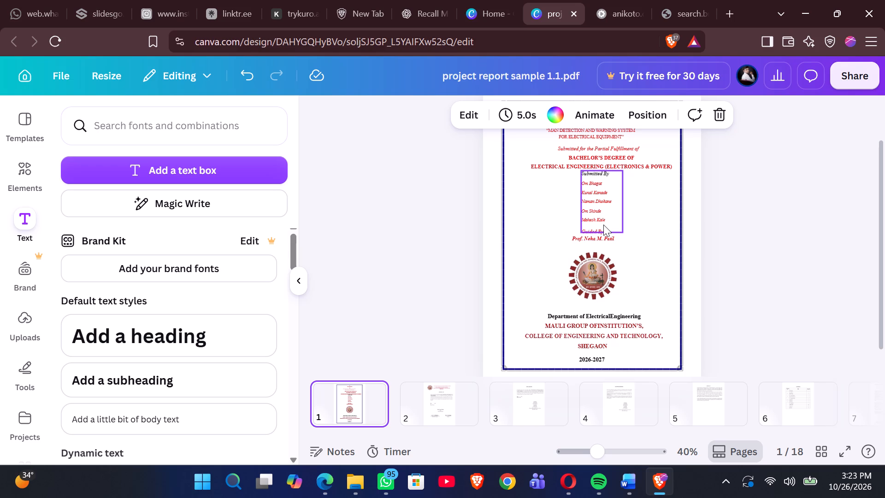
pyautogui.click(443, 404)
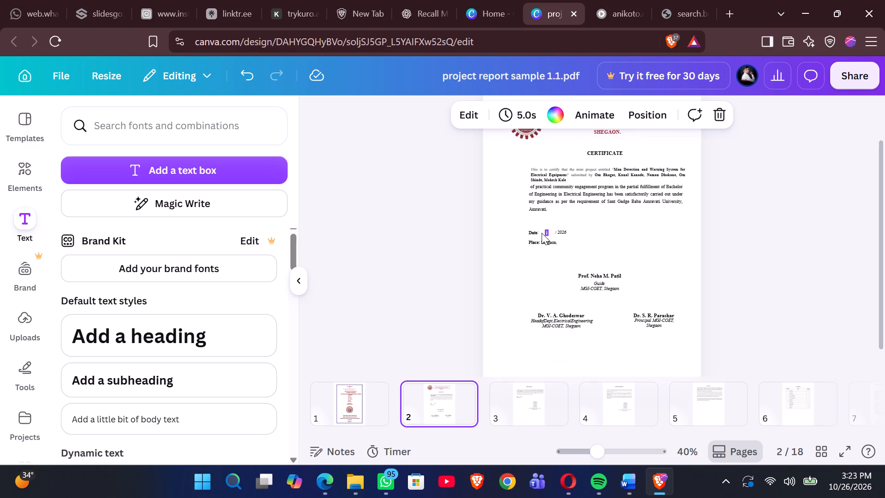
pyautogui.click(548, 404)
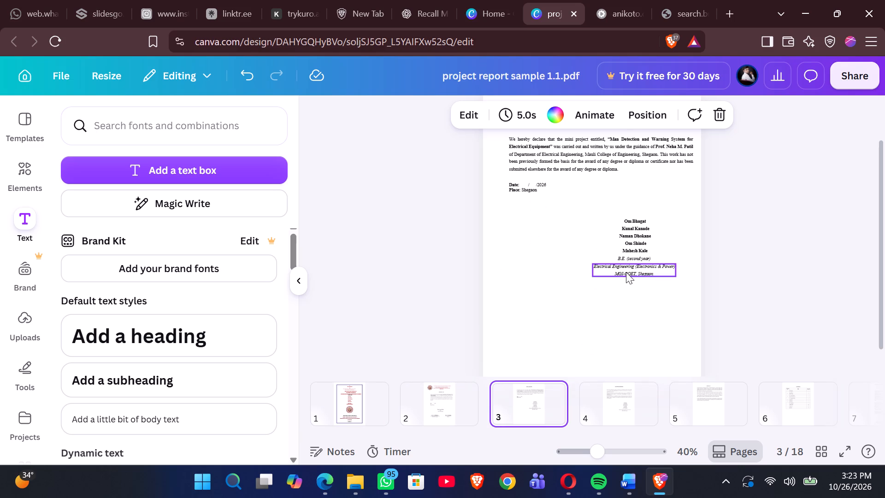
pyautogui.click(628, 389)
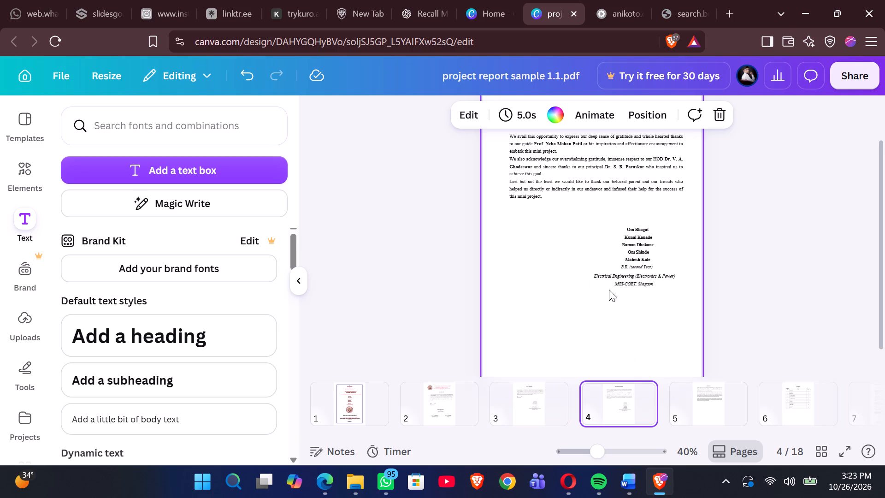
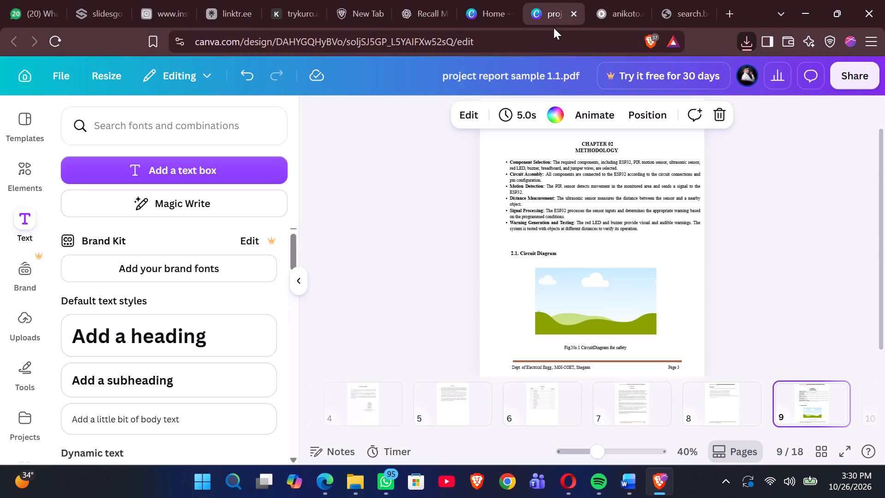
pyautogui.click(561, 283)
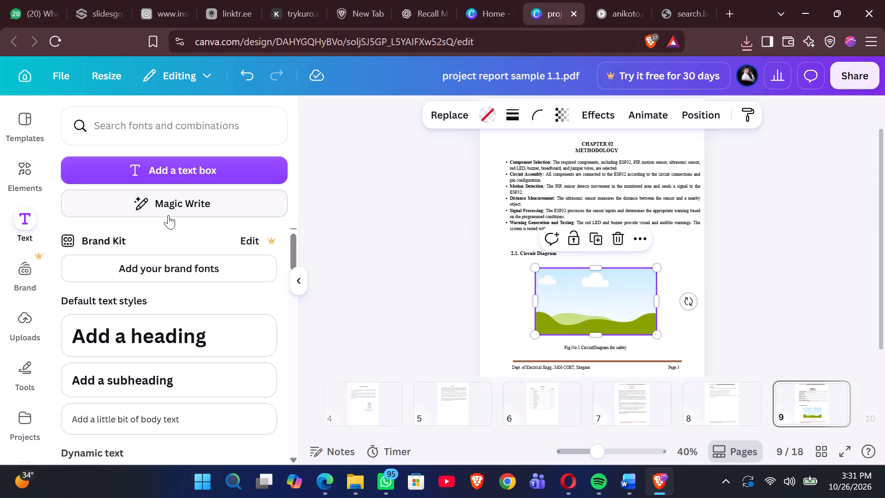
pyautogui.click(23, 320)
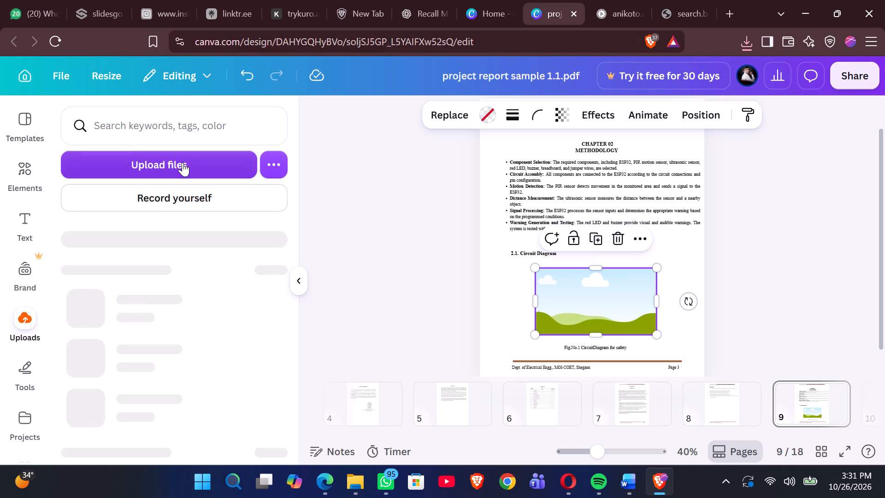
pyautogui.click(183, 162)
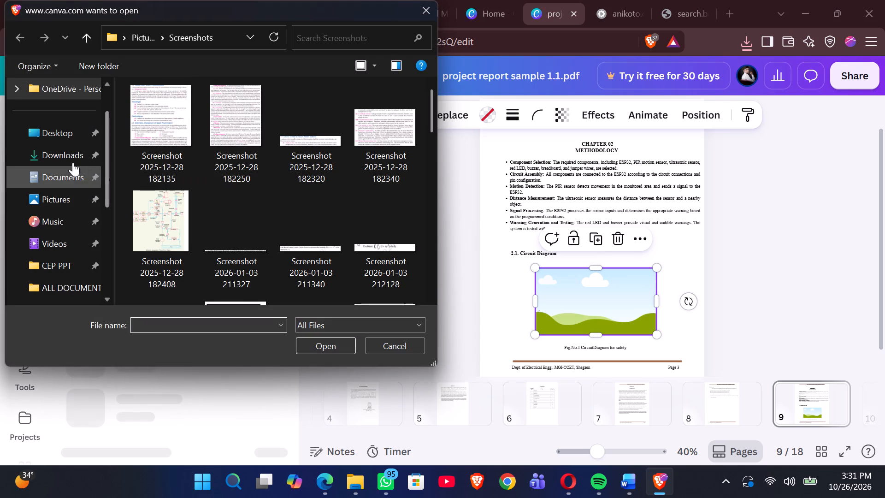
pyautogui.click(72, 155)
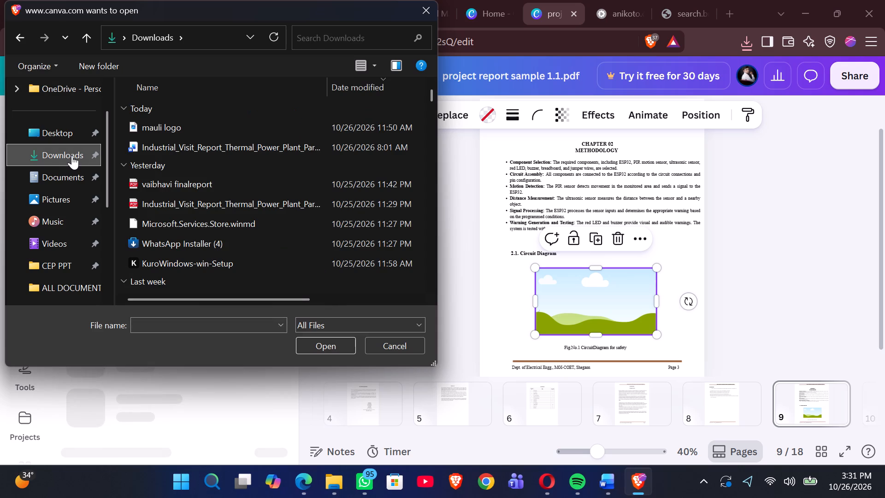
pyautogui.click(74, 207)
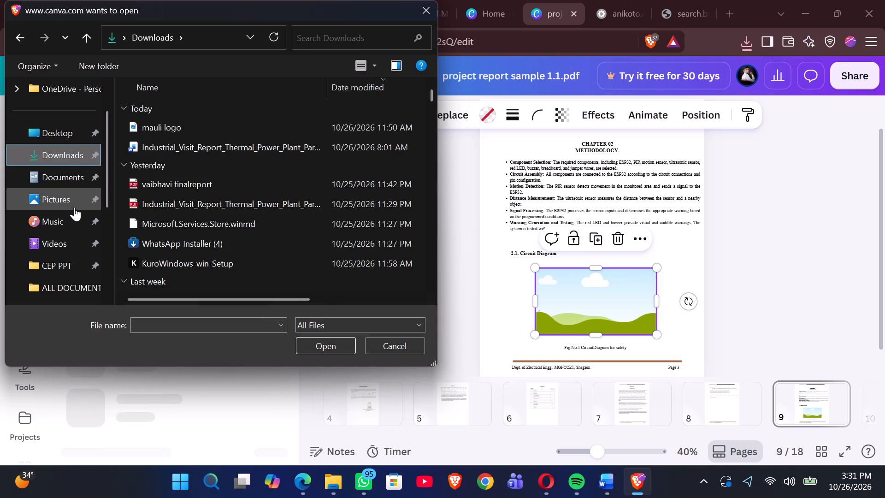
pyautogui.scroll(-1, 264, 198)
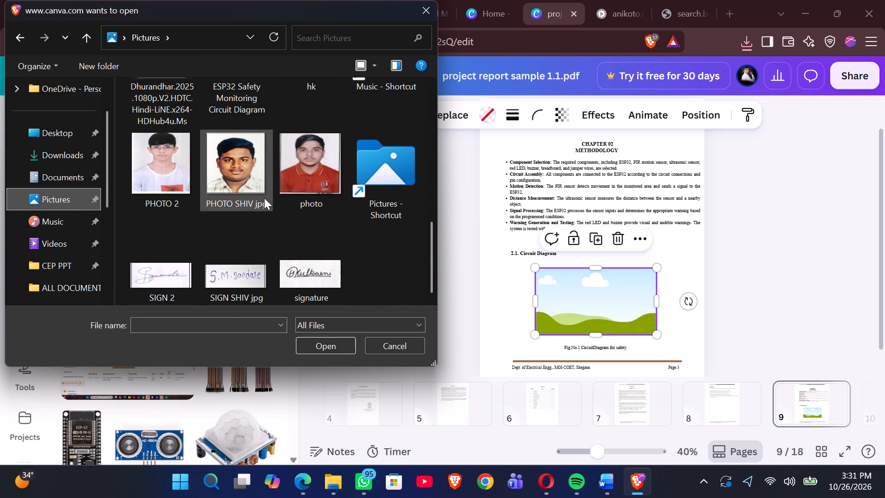
pyautogui.scroll(-2, 264, 198)
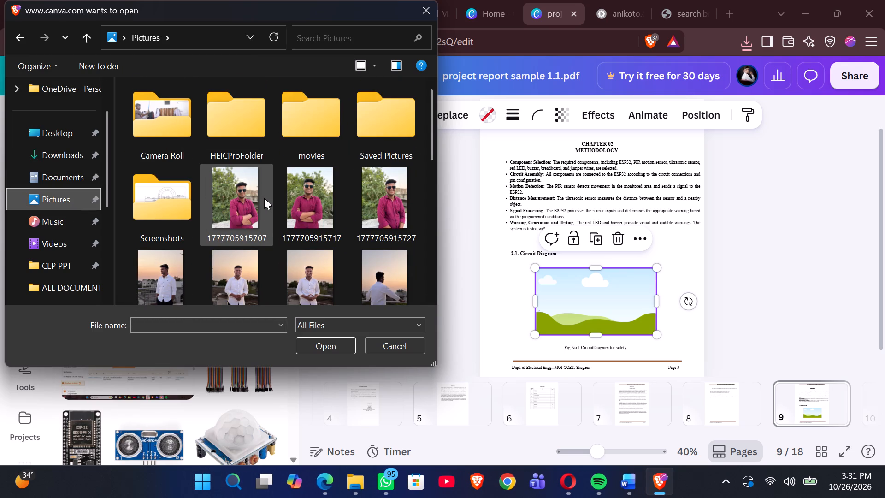
pyautogui.scroll(-2, 264, 198)
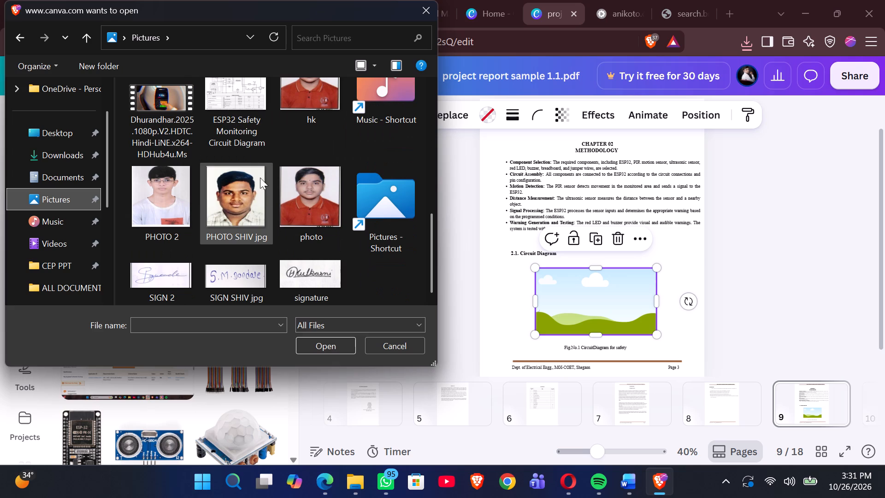
pyautogui.click(238, 125)
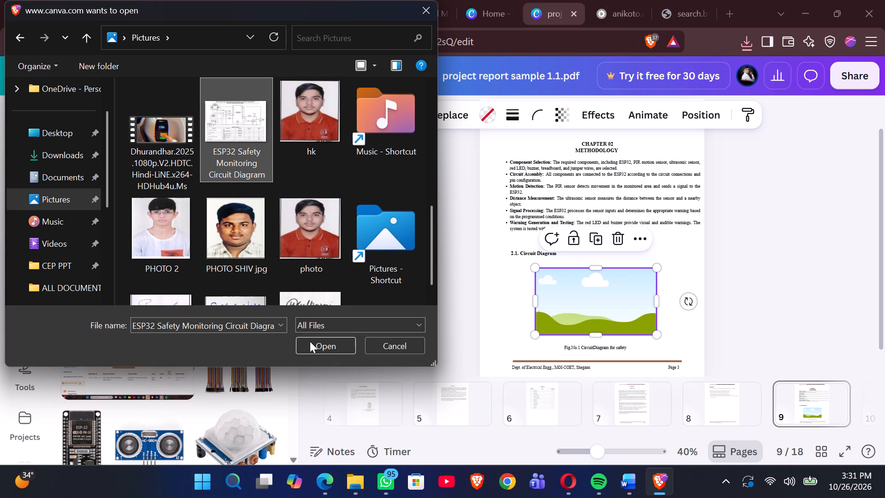
pyautogui.click(313, 342)
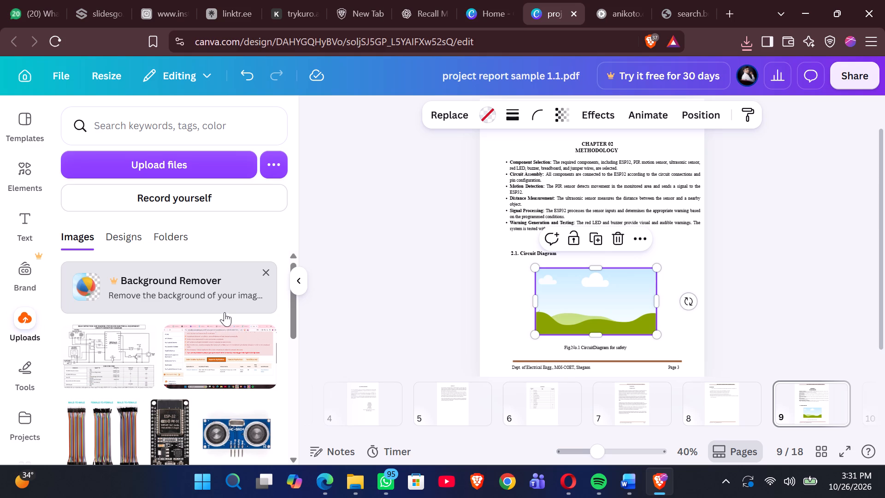
# Add the uploaded circuit diagram image to page 9 of the report.
pyautogui.click(145, 336)
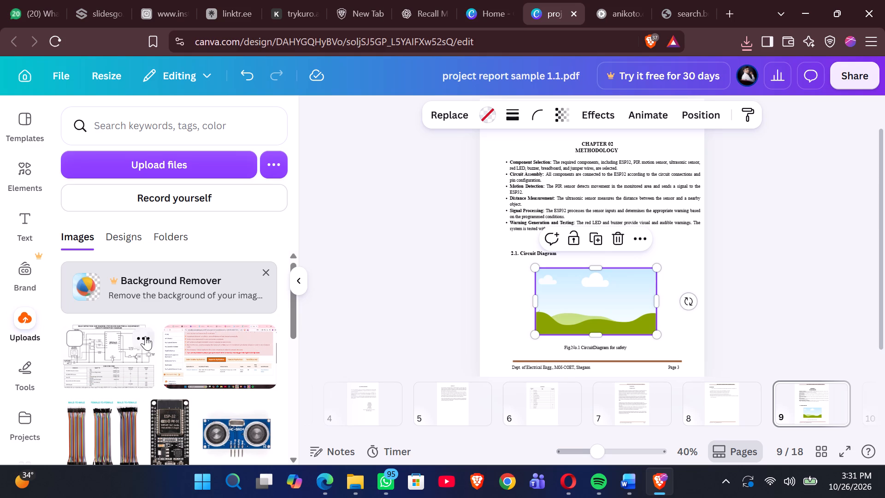
pyautogui.click(145, 336)
pyautogui.click(71, 332)
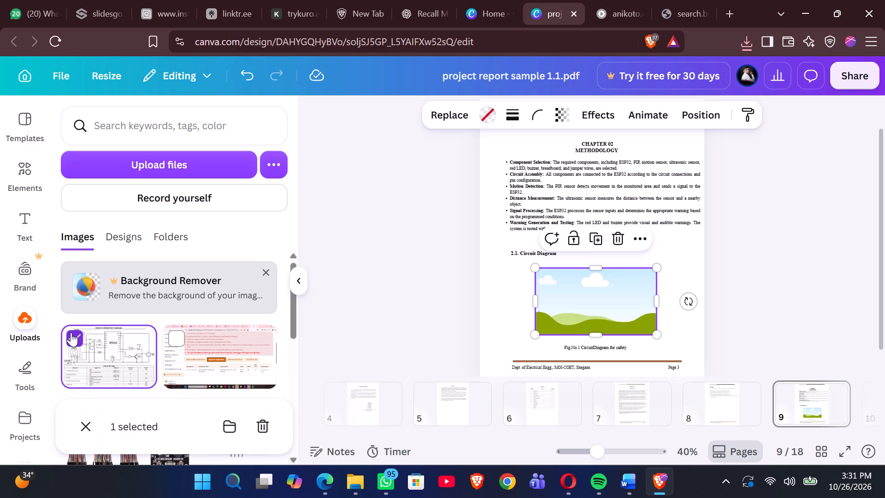
pyautogui.moveTo(137, 354); pyautogui.dragTo(155, 329)
pyautogui.moveTo(155, 329); pyautogui.dragTo(536, 302)
pyautogui.click(120, 370)
pyautogui.click(120, 370)
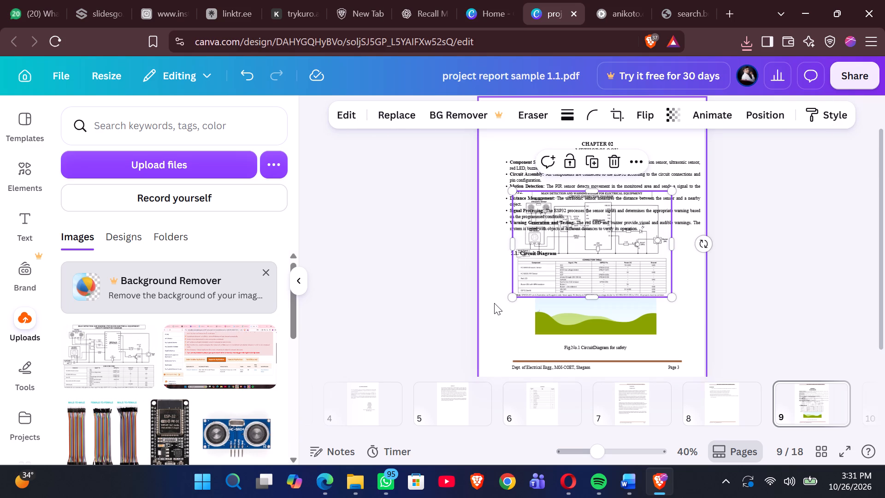
# Move the circuit diagram into the landscape placeholder frame under the heading "2.1. Circuit Diagram" so it fills the frame.
pyautogui.click(604, 282)
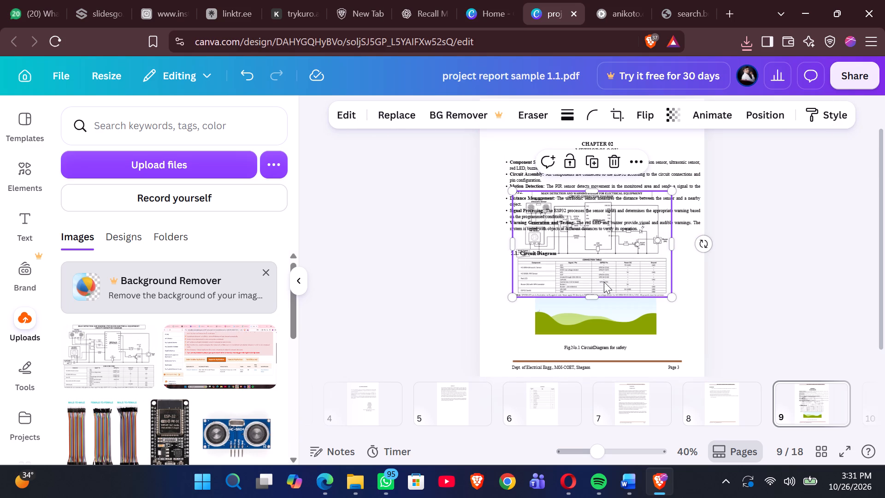
pyautogui.click(610, 305)
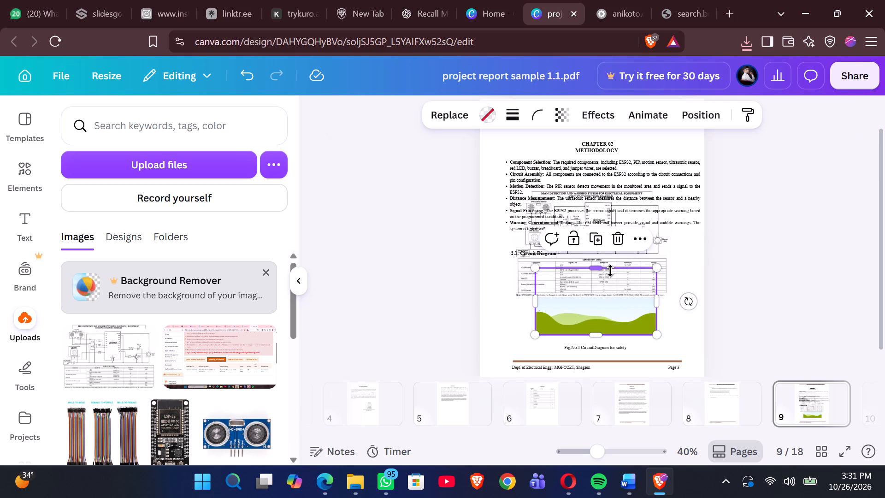
pyautogui.click(608, 206)
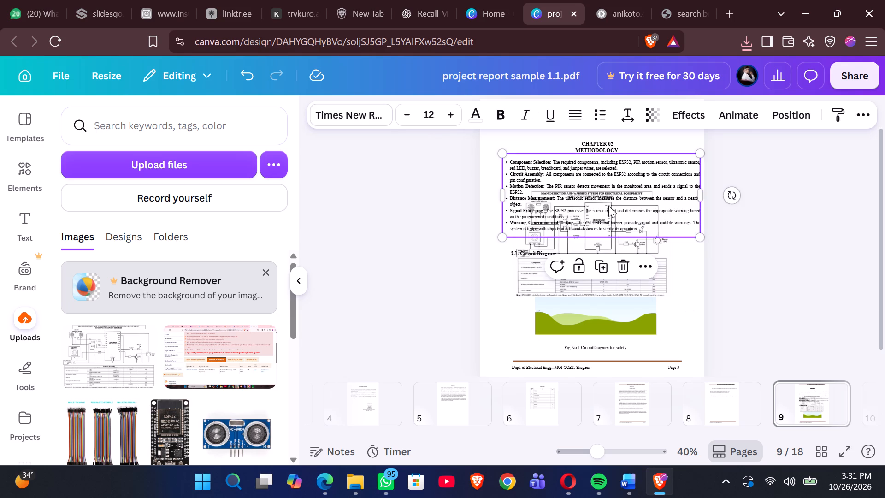
pyautogui.click(567, 244)
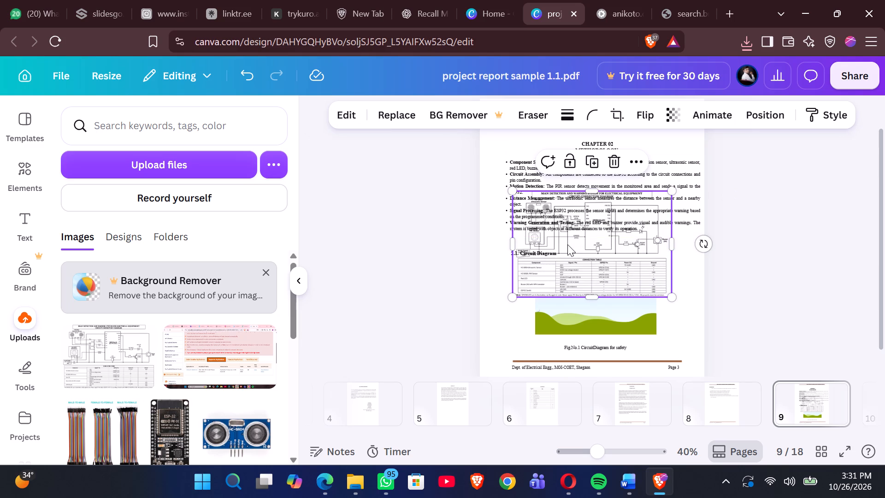
pyautogui.moveTo(567, 244); pyautogui.dragTo(572, 297)
pyautogui.click(682, 272)
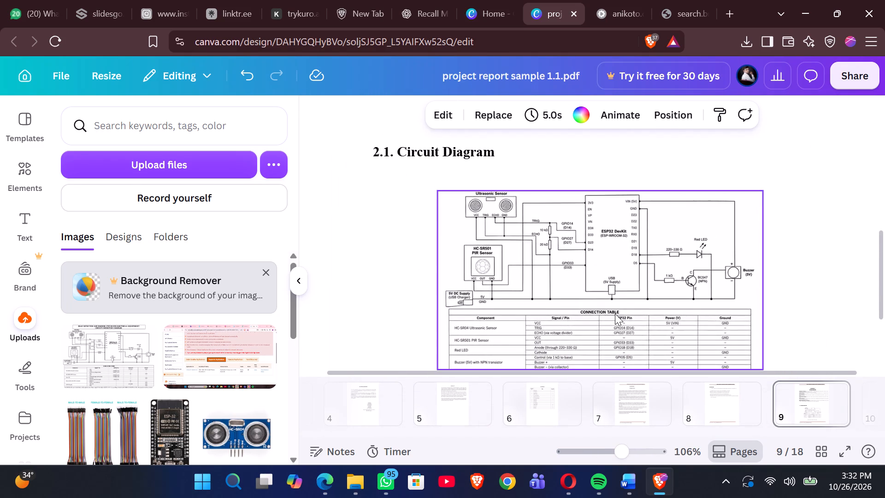
# Compare the framed circuit diagram on page 9 with the full original image in the ChatGPT conversation.
pyautogui.hscroll(1, 615, 314)
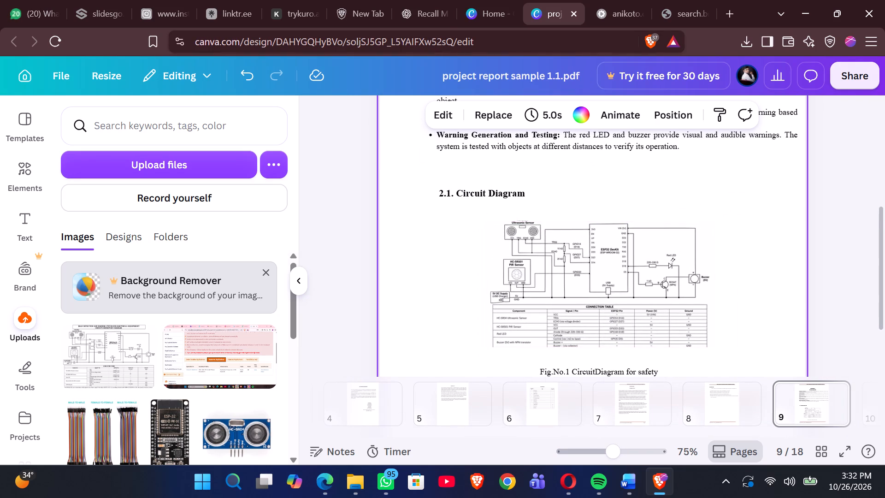
pyautogui.click(405, 4)
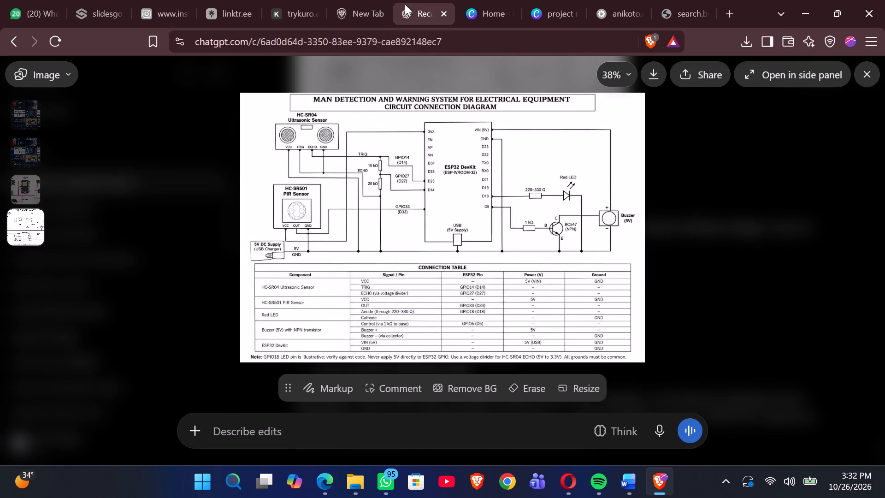
pyautogui.click(546, 4)
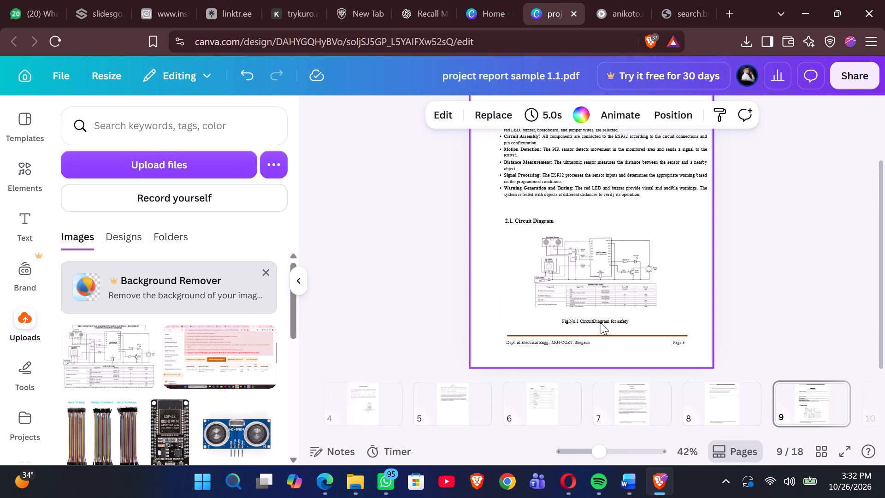
pyautogui.click(596, 316)
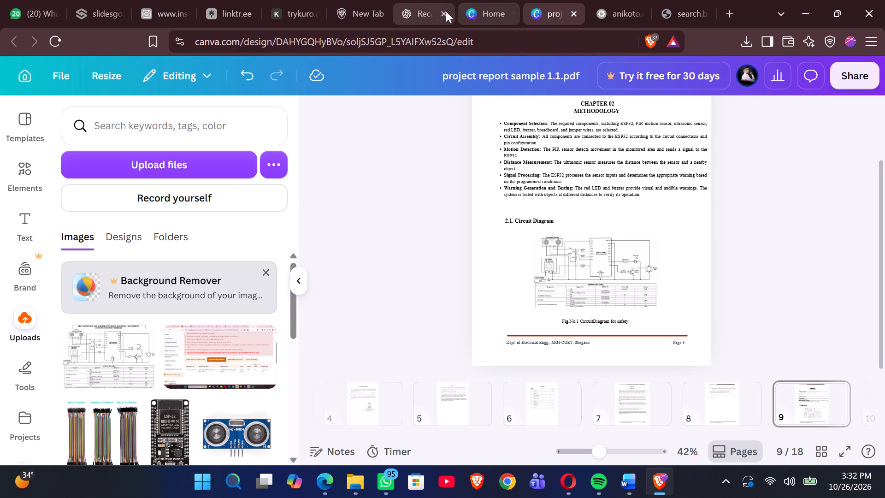
pyautogui.click(418, 4)
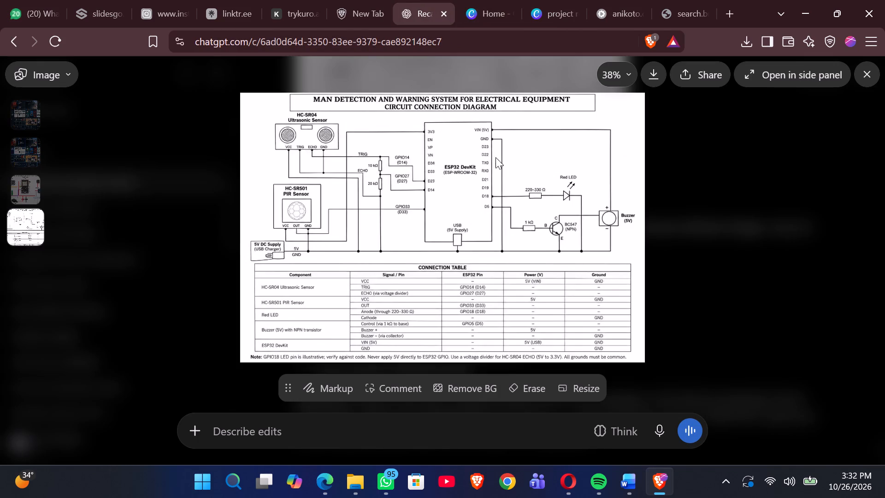
pyautogui.click(544, 16)
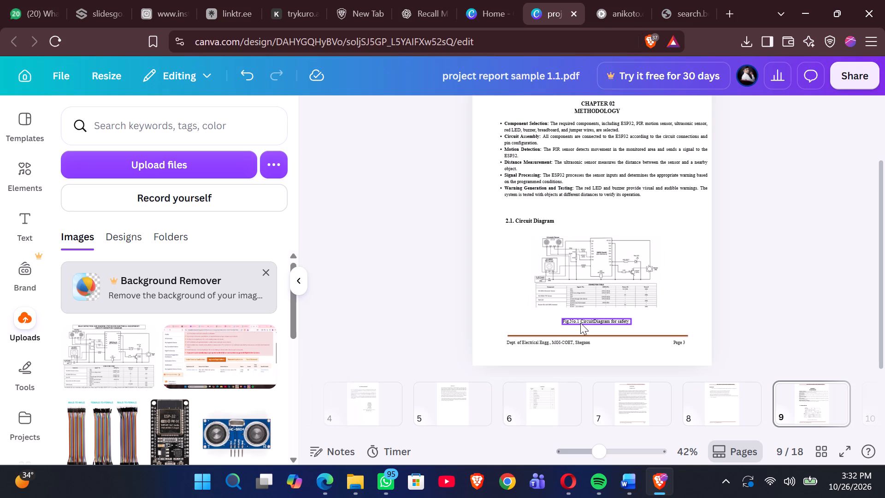
# Delete the old title text from the figure caption under the circuit diagram on page 9, keeping only "Fig.No.1".
pyautogui.click(582, 320)
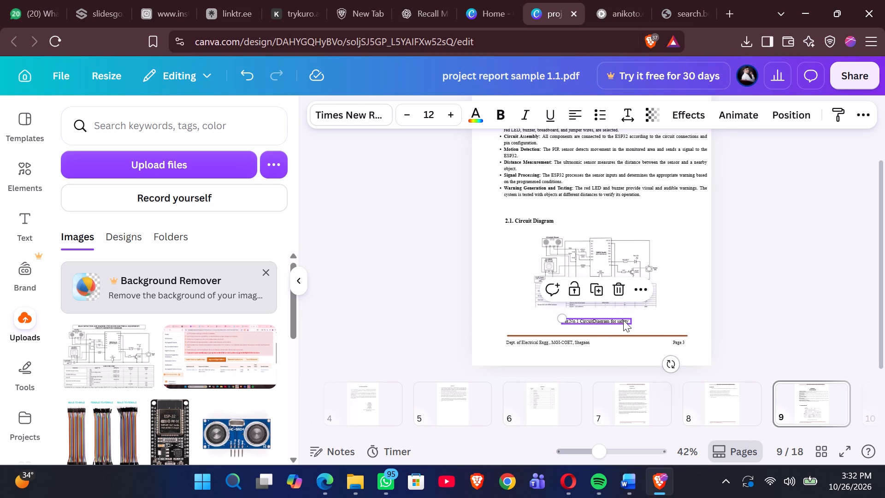
pyautogui.click(623, 320)
pyautogui.click(627, 320)
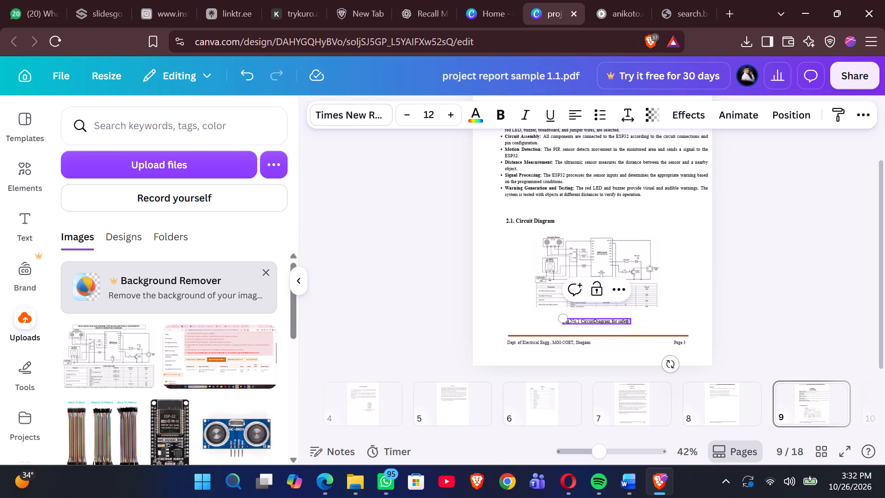
pyautogui.click(629, 320)
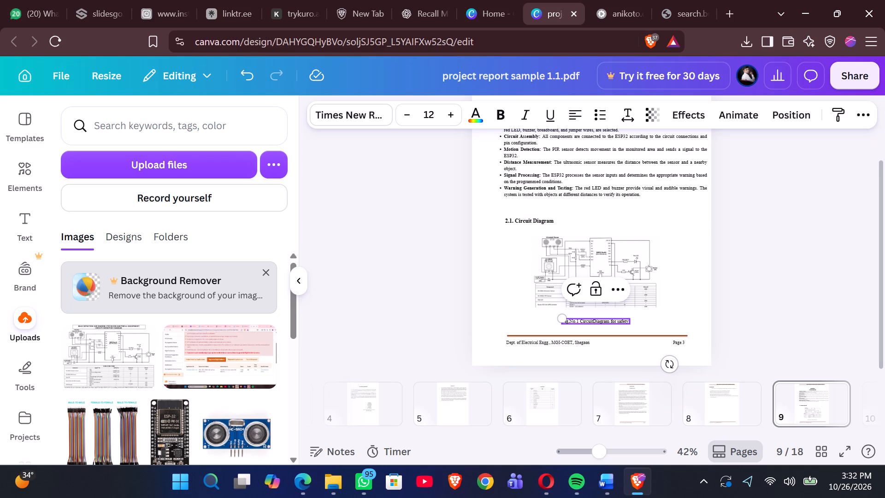
pyautogui.press('BackSpace')
pyautogui.press('BackSpace')
pyautogui.press('BackSpace')
pyautogui.press('BackSpace')
pyautogui.press('BackSpace')
pyautogui.press('BackSpace')
pyautogui.press('BackSpace')
pyautogui.press('BackSpace')
pyautogui.press('BackSpace')
pyautogui.press('BackSpace')
pyautogui.press('BackSpace')
pyautogui.press('BackSpace')
pyautogui.press('BackSpace')
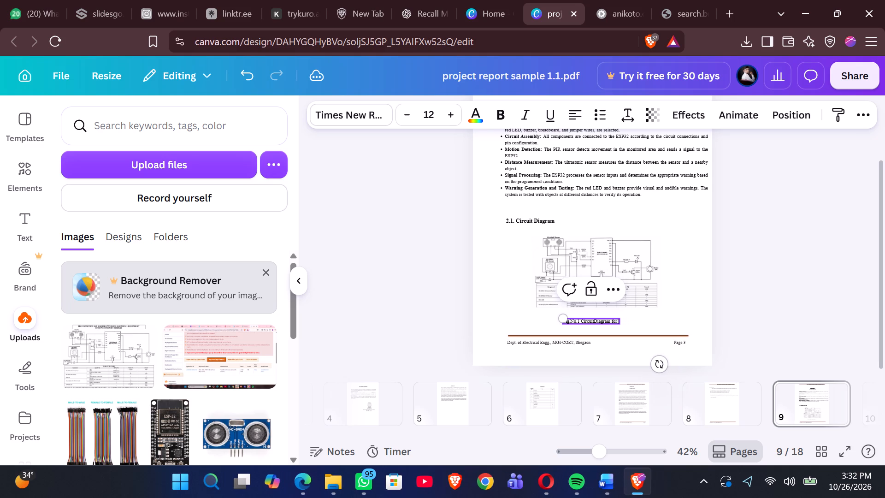
pyautogui.press('BackSpace')
pyautogui.press('BackSpace')
pyautogui.press('BackSpace')
pyautogui.press('BackSpace')
pyautogui.press('BackSpace')
pyautogui.press('BackSpace')
pyautogui.press('BackSpace')
pyautogui.press('BackSpace')
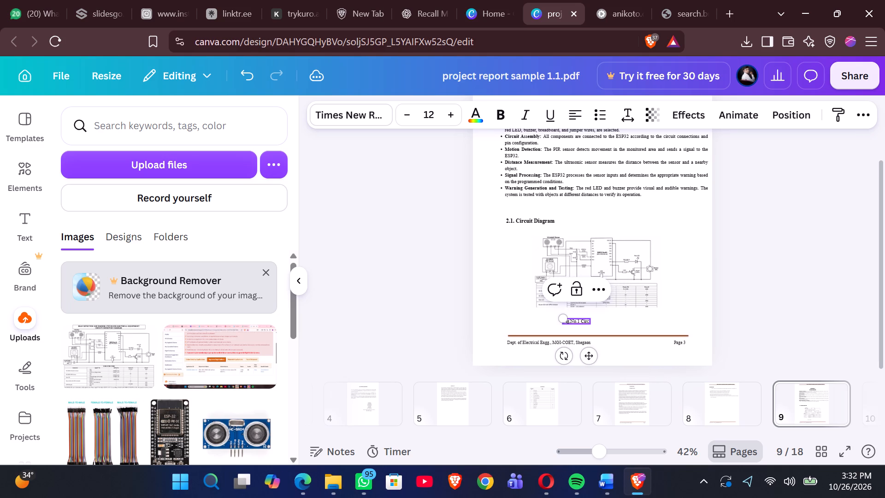
pyautogui.press('BackSpace')
pyautogui.press('BackSpace')
pyautogui.press('BackSpace')
pyautogui.press('BackSpace')
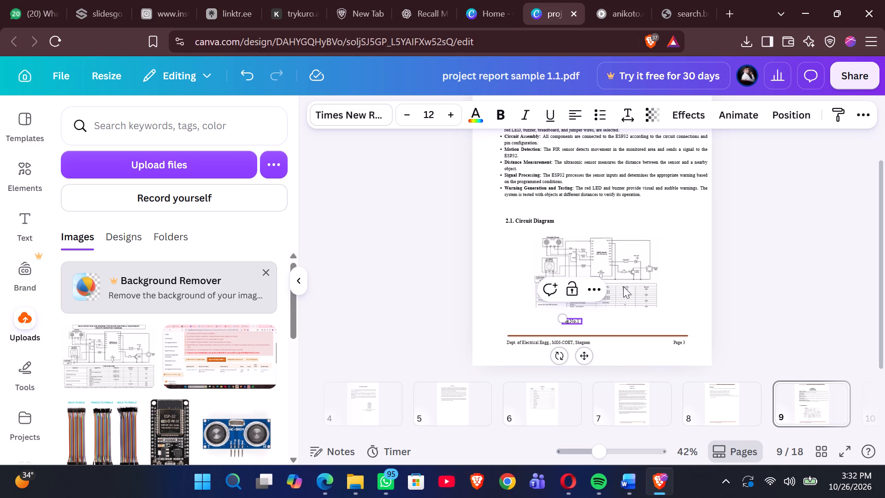
pyautogui.click(397, 8)
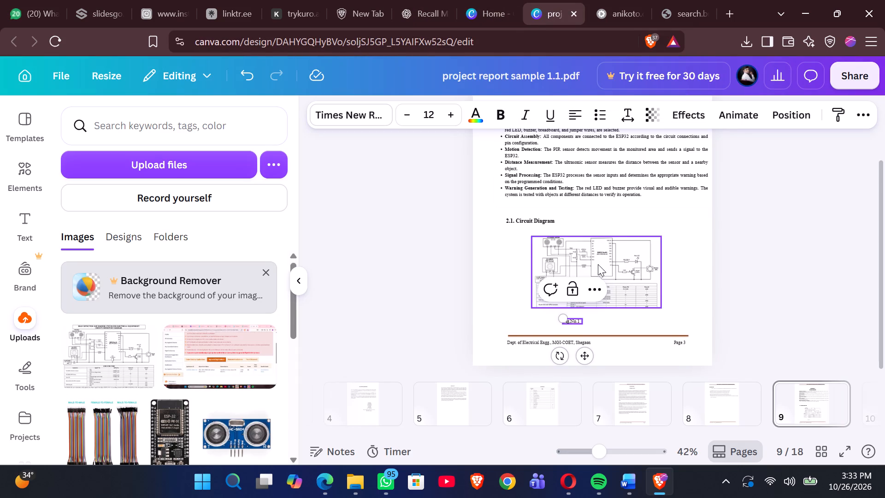
pyautogui.click(578, 325)
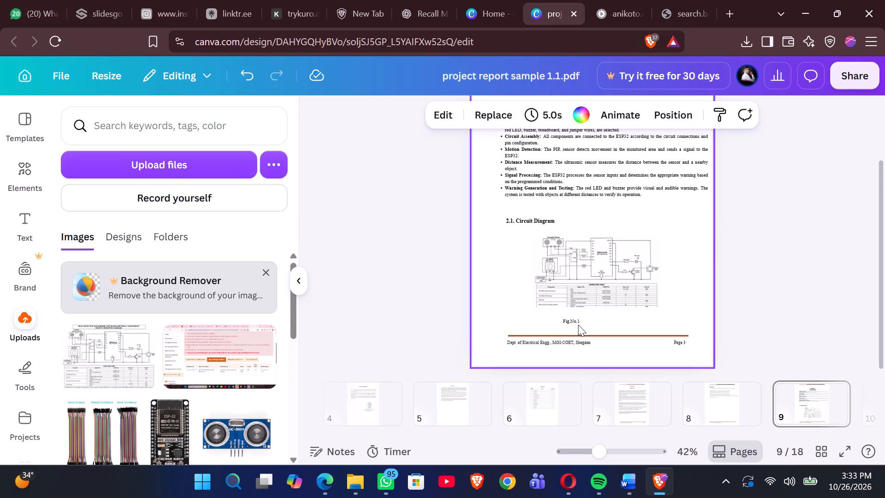
pyautogui.click(577, 323)
pyautogui.click(579, 320)
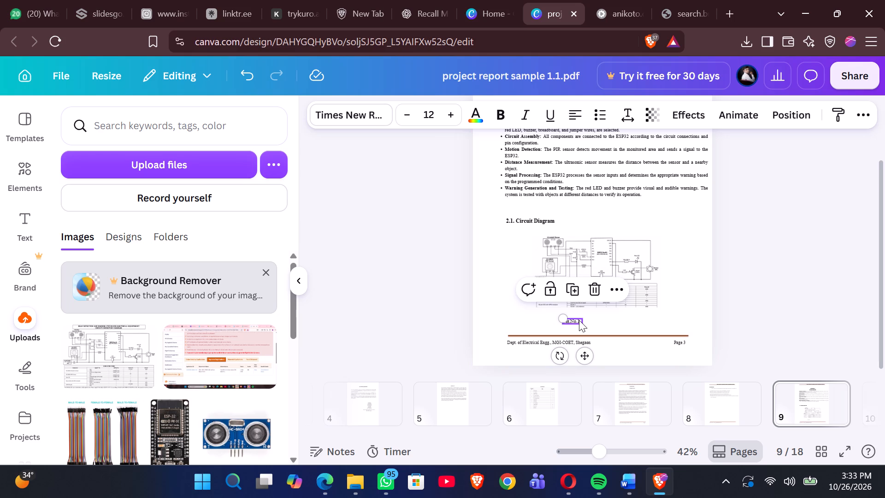
pyautogui.press('space')
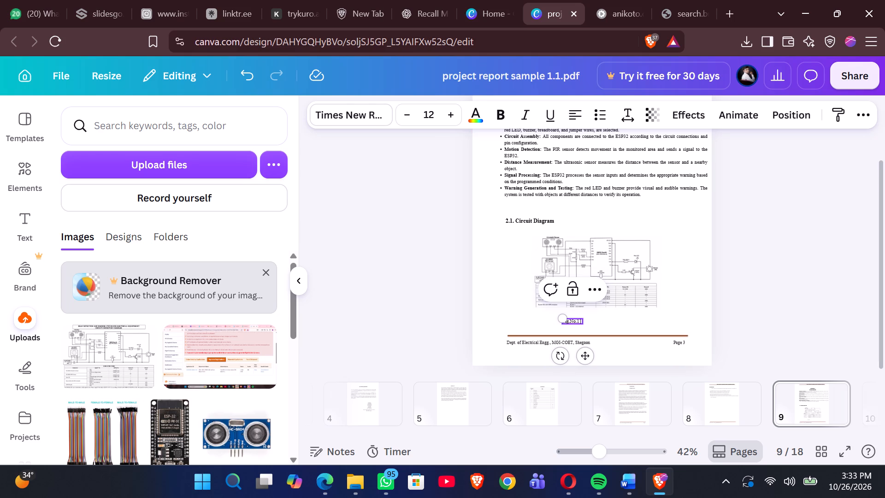
pyautogui.hotkey('ctrl', 'v')
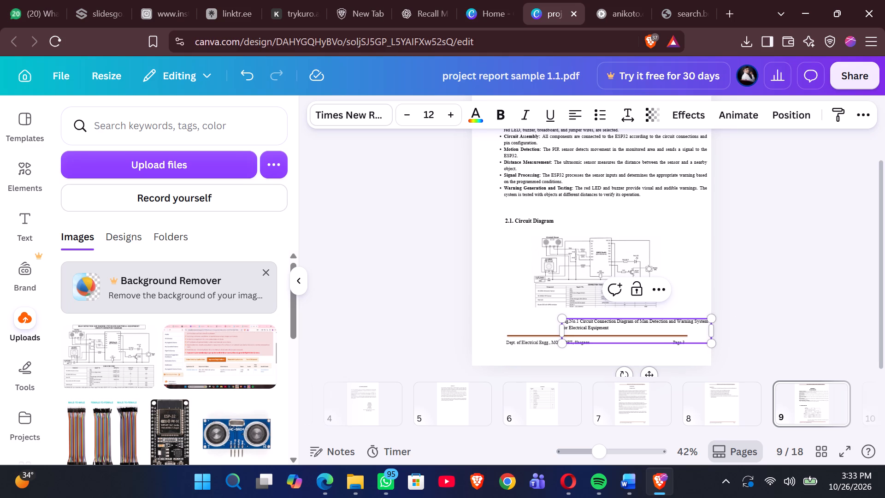
# Move the caption text box so it sits directly beneath the circuit diagram, horizontally centred with it.
pyautogui.moveTo(697, 344); pyautogui.dragTo(667, 344)
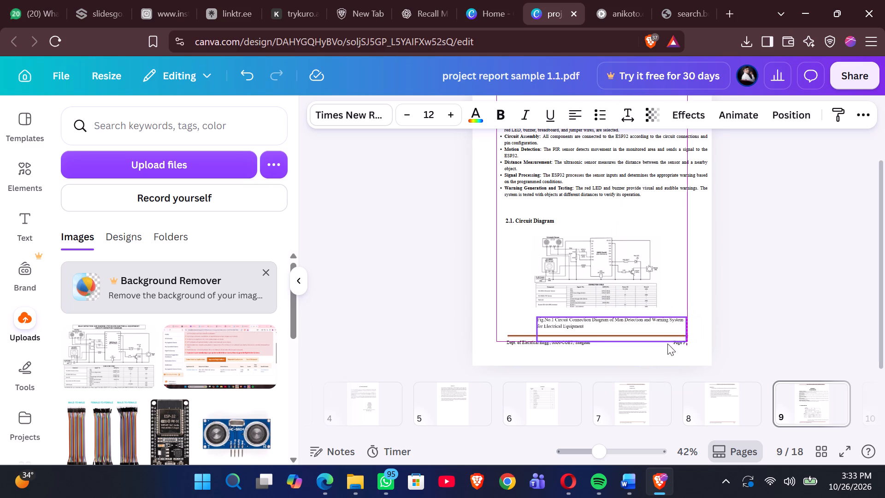
pyautogui.moveTo(667, 344); pyautogui.dragTo(662, 339)
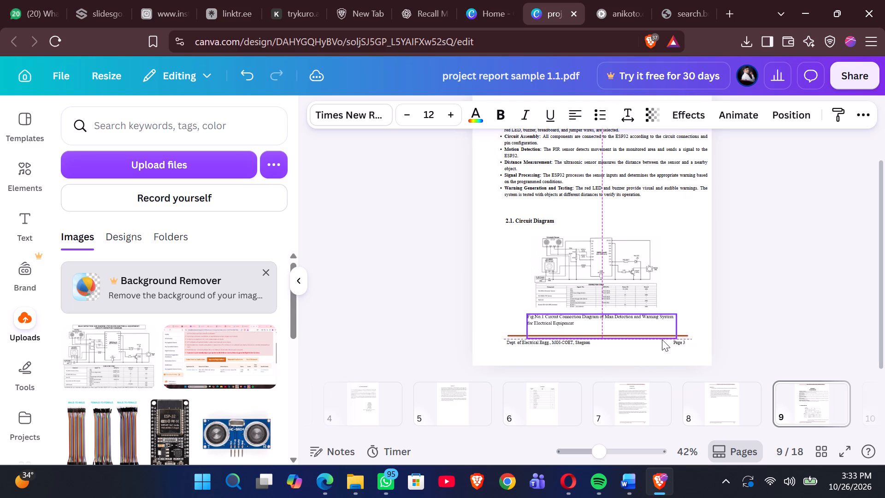
pyautogui.moveTo(662, 339); pyautogui.dragTo(662, 338)
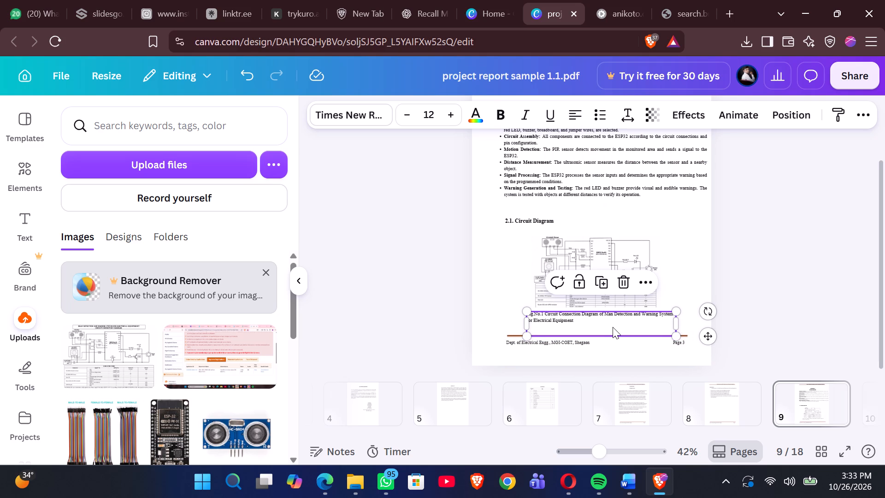
# Remove "Circuit Connection" from the caption so it reads "Fig.No.1 Diagram of Man Detection and Warning System for Electrical Equipment".
pyautogui.click(580, 314)
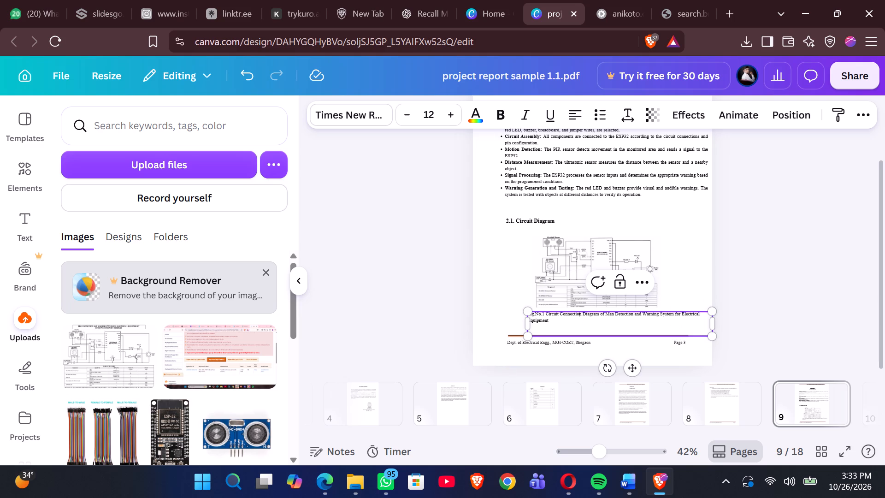
pyautogui.click(585, 315)
pyautogui.click(582, 314)
pyautogui.press('BackSpace')
pyautogui.press('BackSpace')
pyautogui.press('BackSpace')
pyautogui.press('BackSpace')
pyautogui.press('BackSpace')
pyautogui.press('BackSpace')
pyautogui.press('BackSpace')
pyautogui.press('BackSpace')
pyautogui.press('BackSpace')
pyautogui.press('BackSpace')
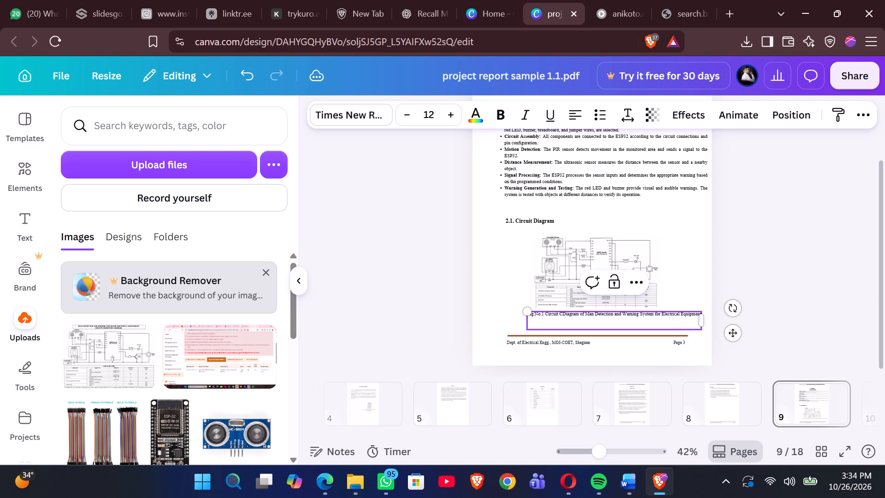
pyautogui.press('BackSpace')
pyautogui.press('BackSpace')
pyautogui.press('BackSpace')
pyautogui.press('BackSpace')
pyautogui.press('BackSpace')
pyautogui.press('BackSpace')
pyautogui.press('BackSpace')
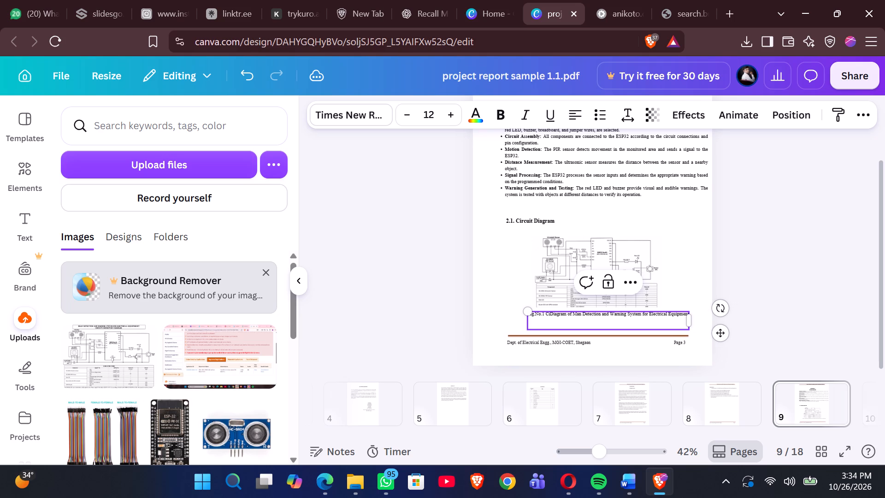
pyautogui.press('BackSpace')
pyautogui.press('BackSpace')
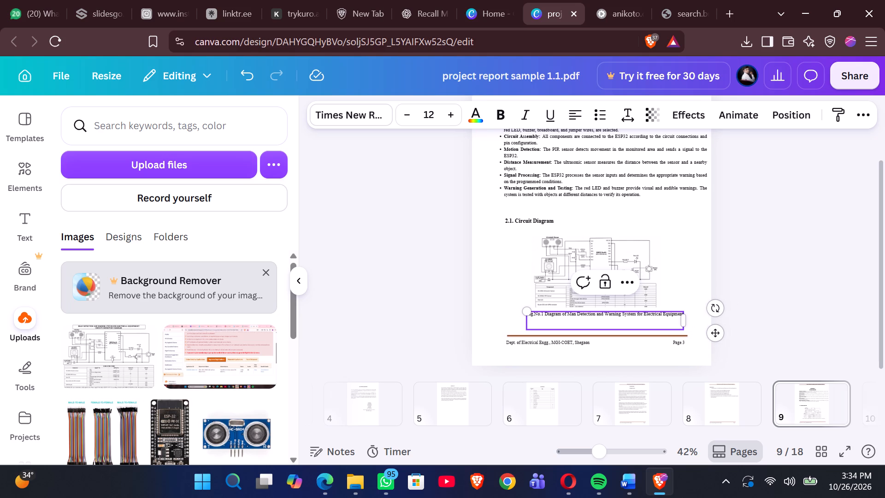
pyautogui.press('BackSpace')
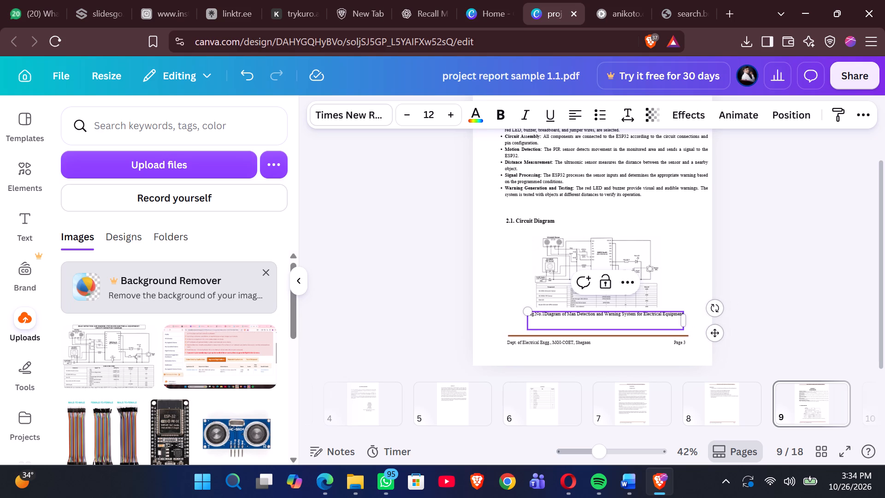
pyautogui.press('space')
pyautogui.click(853, 274)
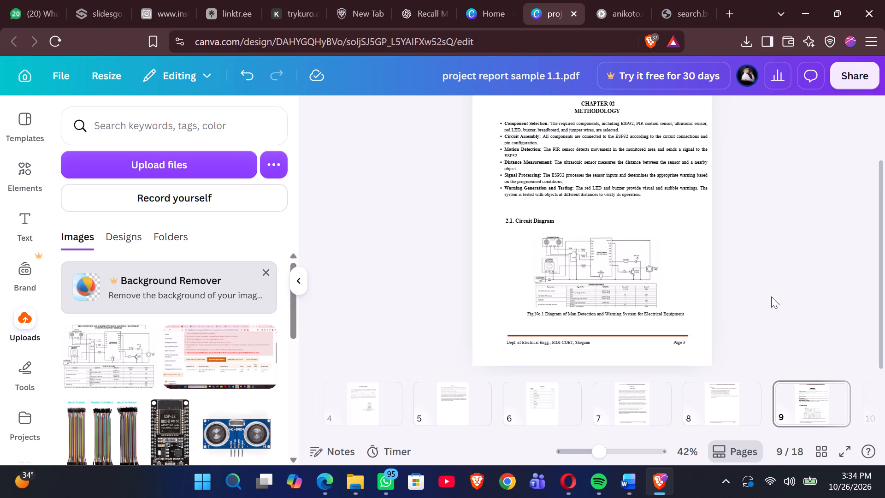
# Shift the "Fig.No.1" caption box slightly so it sits centred under the circuit diagram, between the diagram and the footer line.
pyautogui.click(651, 322)
pyautogui.moveTo(651, 322); pyautogui.dragTo(647, 320)
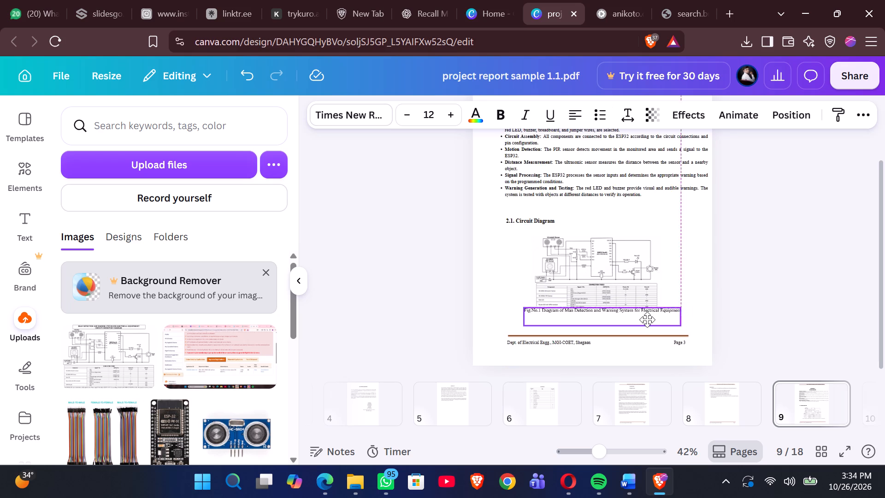
pyautogui.moveTo(647, 320); pyautogui.dragTo(643, 324)
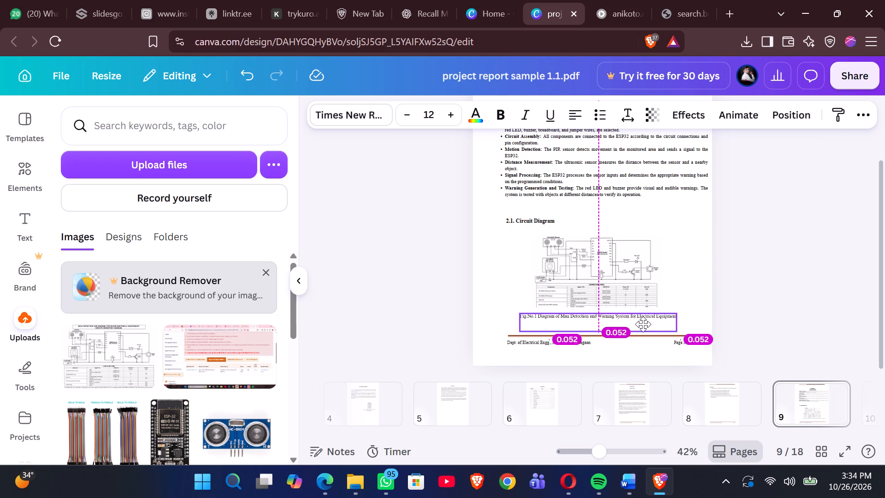
pyautogui.moveTo(643, 324); pyautogui.dragTo(643, 324)
pyautogui.click(729, 253)
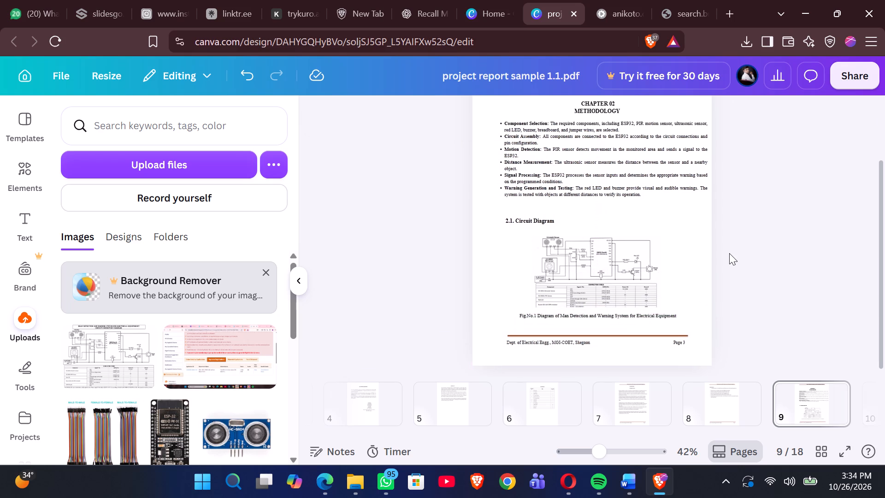
pyautogui.click(654, 325)
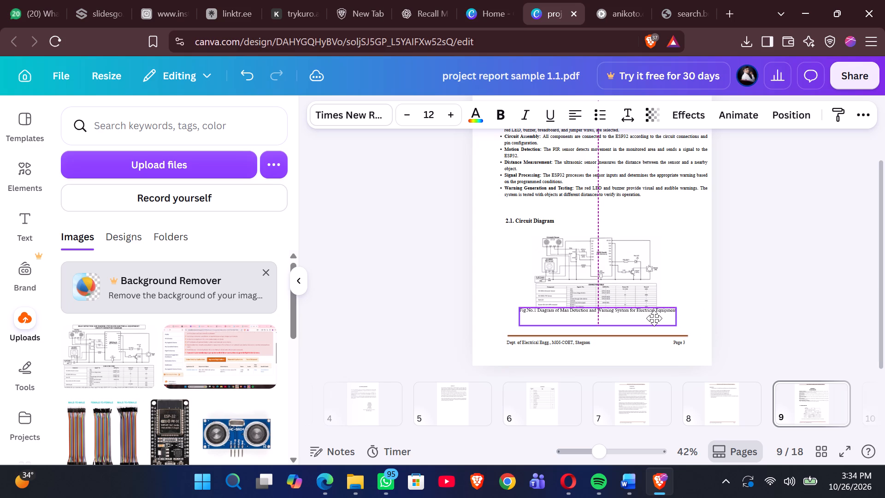
pyautogui.click(720, 270)
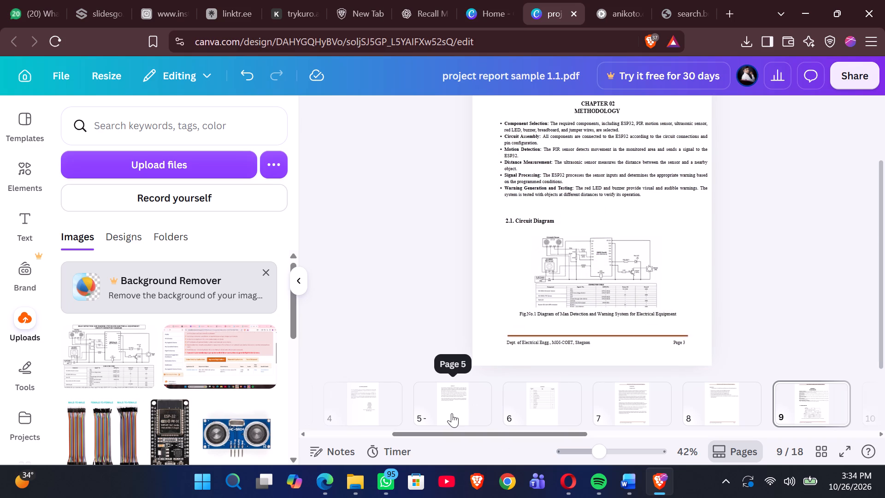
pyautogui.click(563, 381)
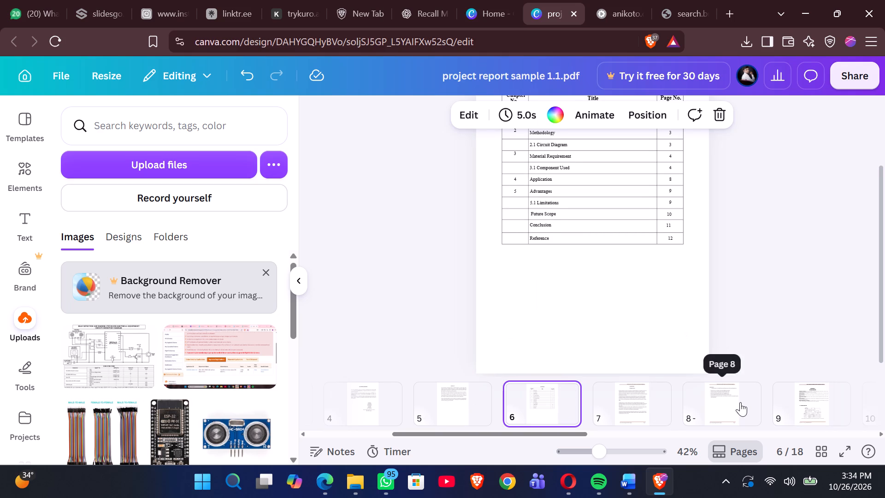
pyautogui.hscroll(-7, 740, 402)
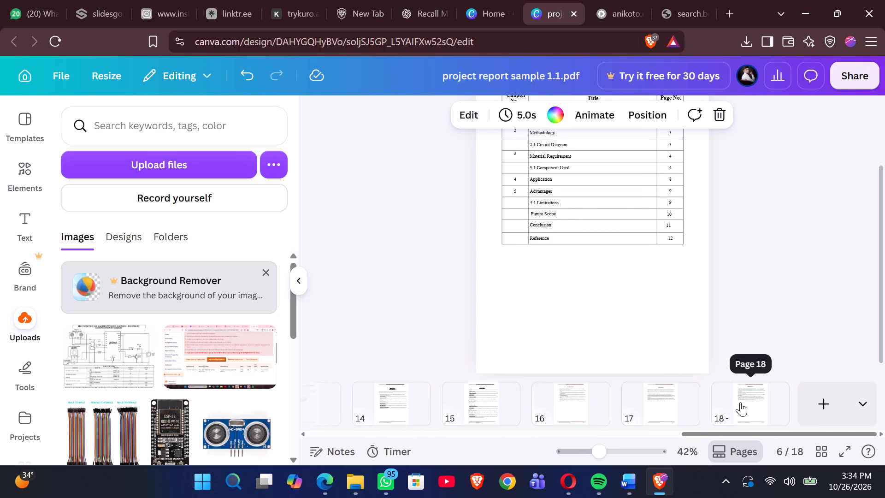
# Download all pages of the report as a PDF with the Digital preset, leaving the advanced options off.
pyautogui.click(846, 77)
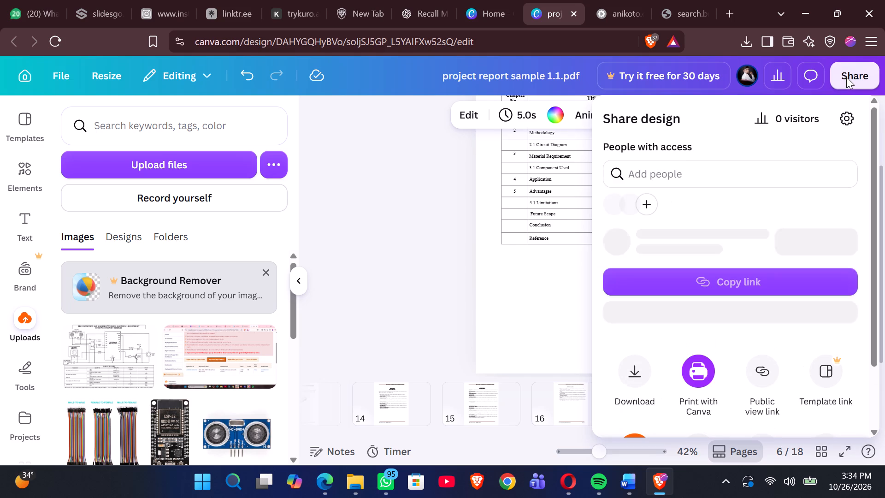
pyautogui.scroll(-1, 758, 198)
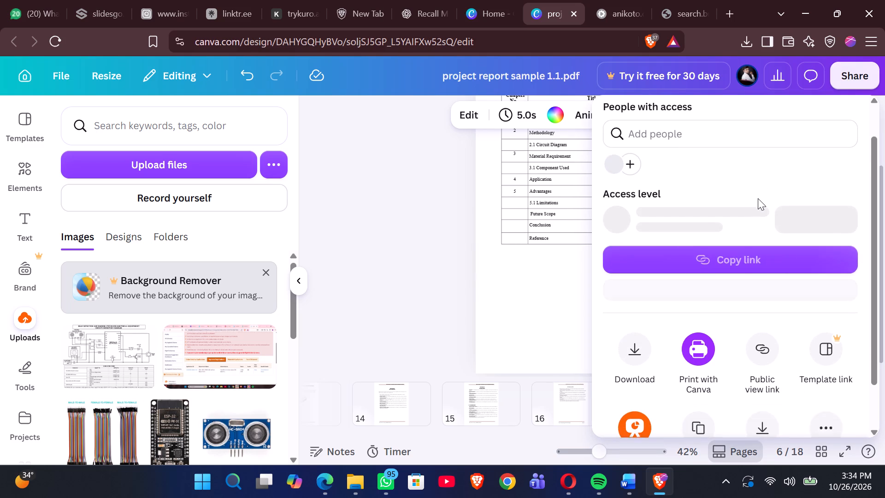
pyautogui.scroll(-2, 758, 198)
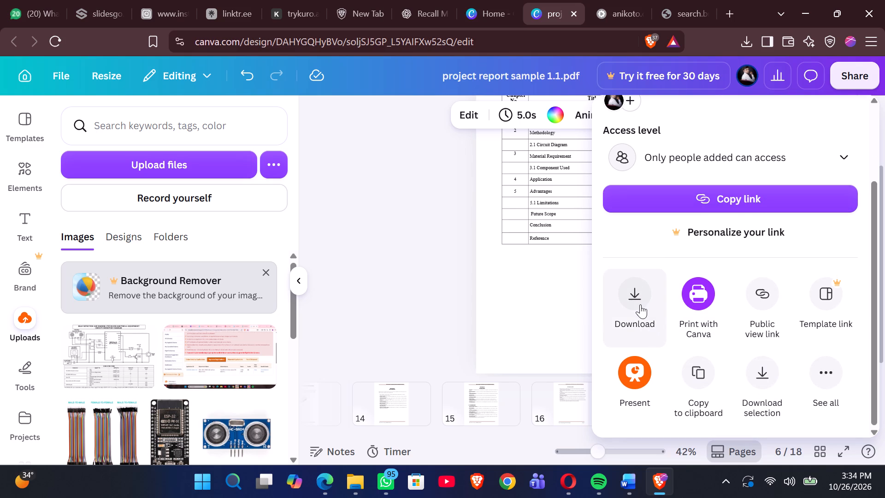
pyautogui.click(640, 304)
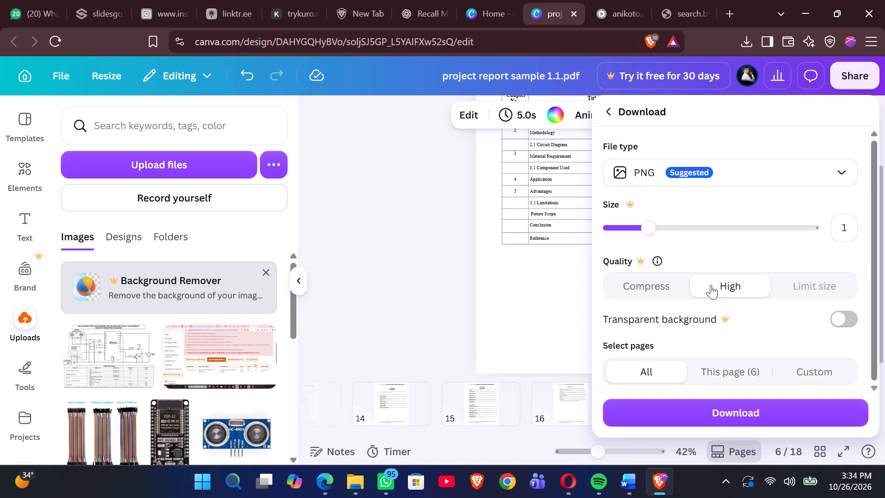
pyautogui.click(739, 171)
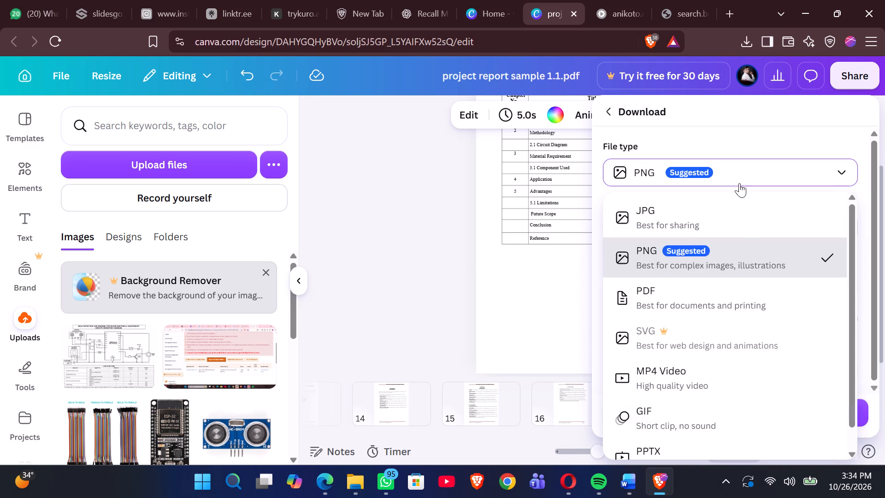
pyautogui.click(732, 306)
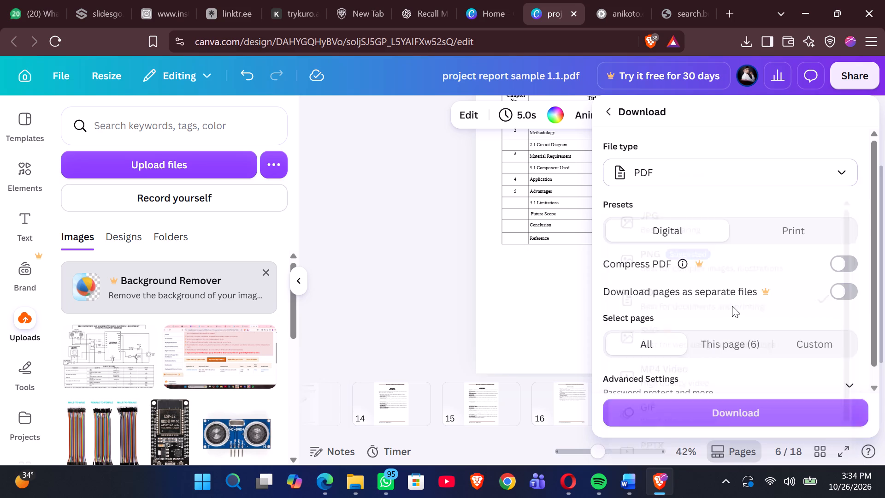
pyautogui.scroll(-2, 732, 306)
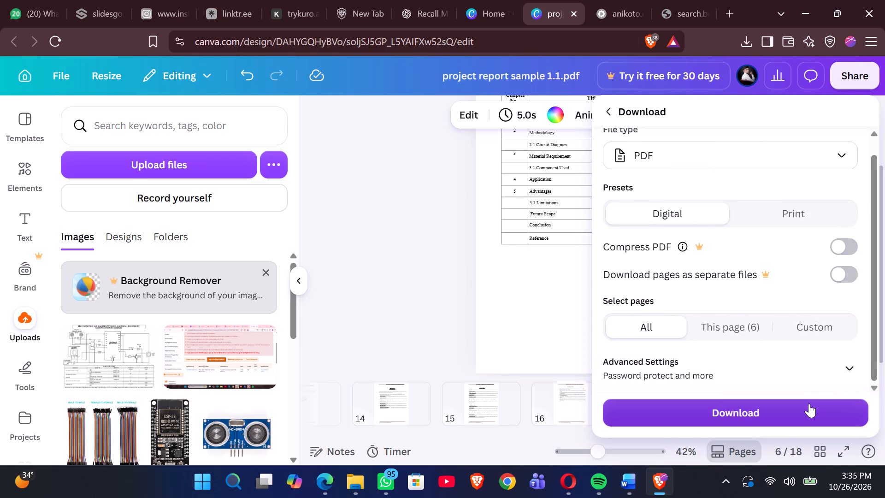
pyautogui.click(802, 365)
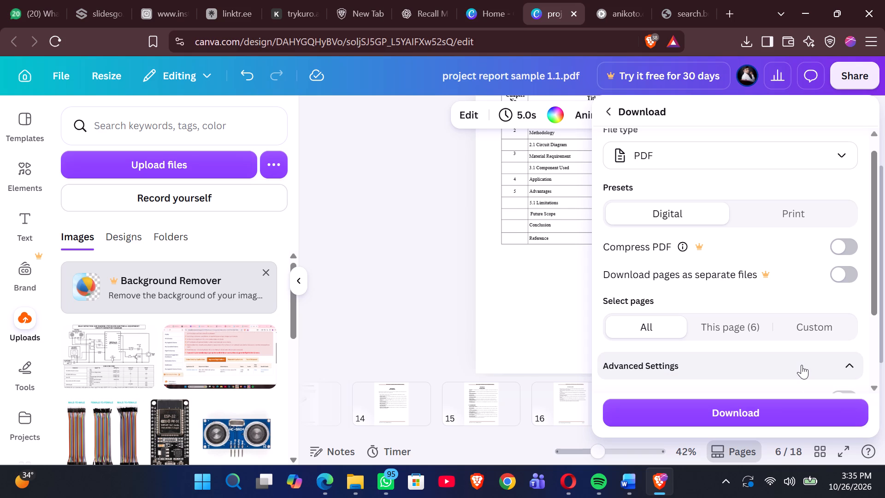
pyautogui.click(802, 365)
pyautogui.click(805, 359)
pyautogui.scroll(-1, 805, 359)
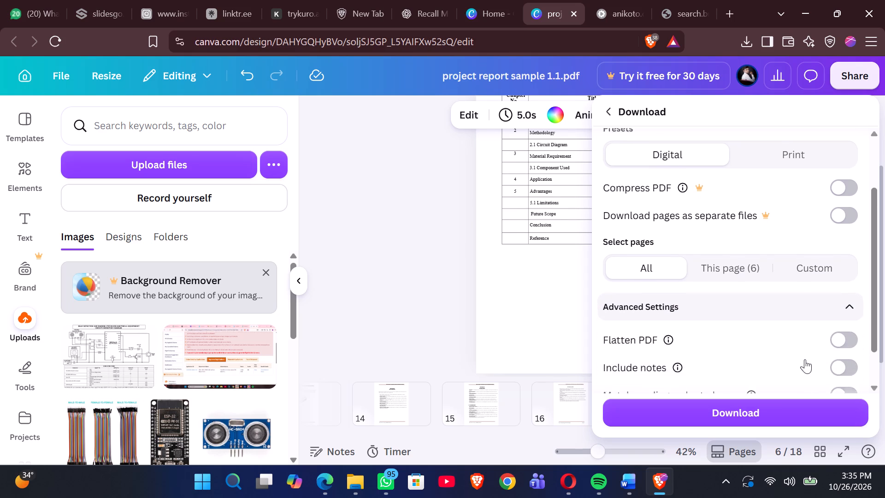
pyautogui.scroll(-2, 805, 359)
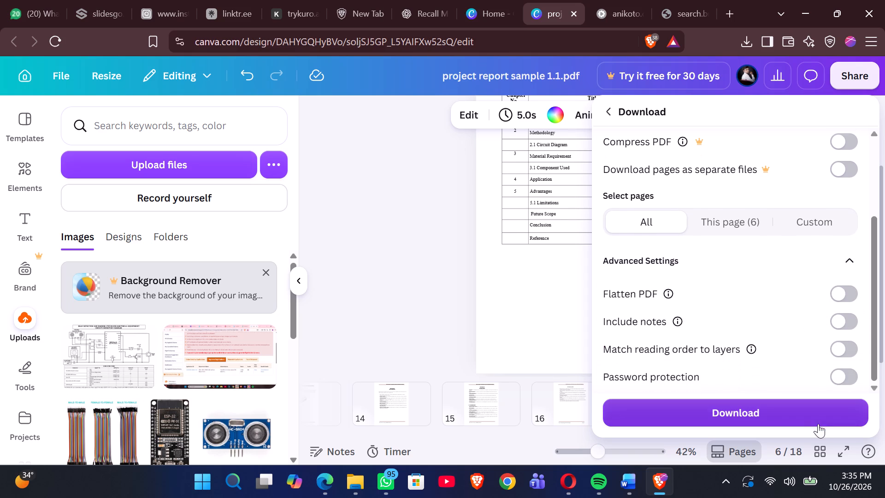
pyautogui.click(822, 416)
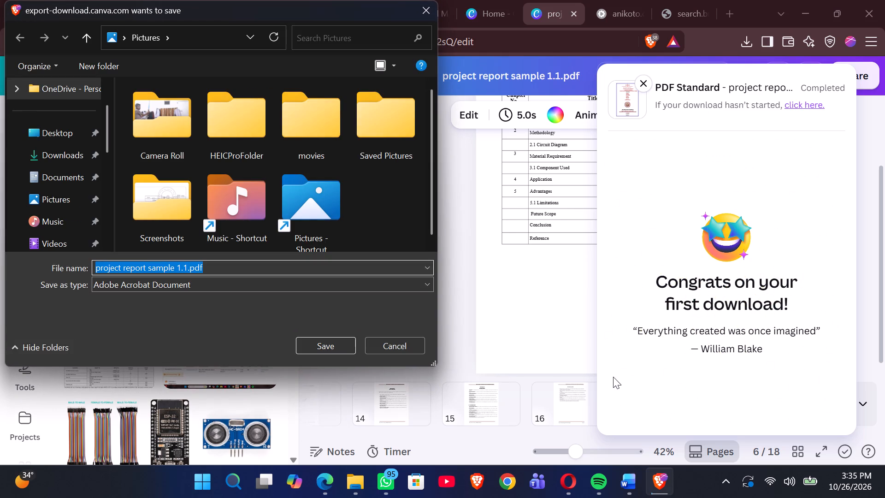
# Save the exported PDF in the Downloads folder under the name "project report 46-50".
pyautogui.click(79, 147)
pyautogui.click(241, 260)
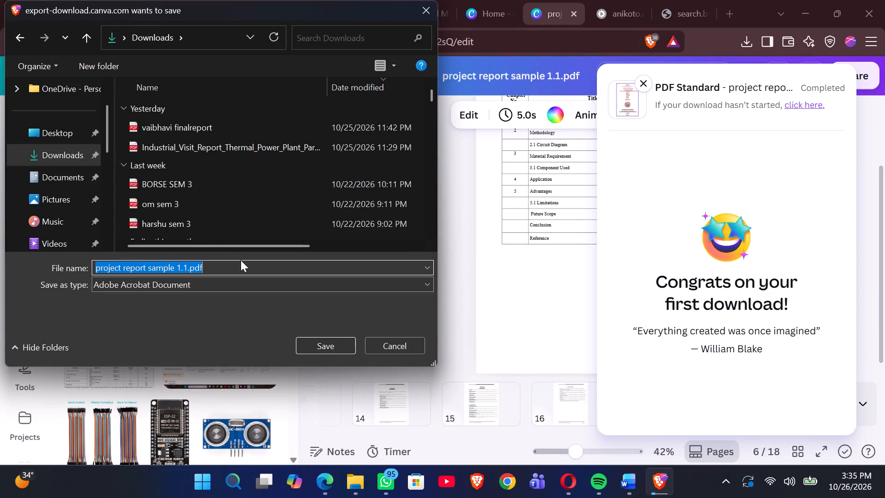
pyautogui.press('BackSpace')
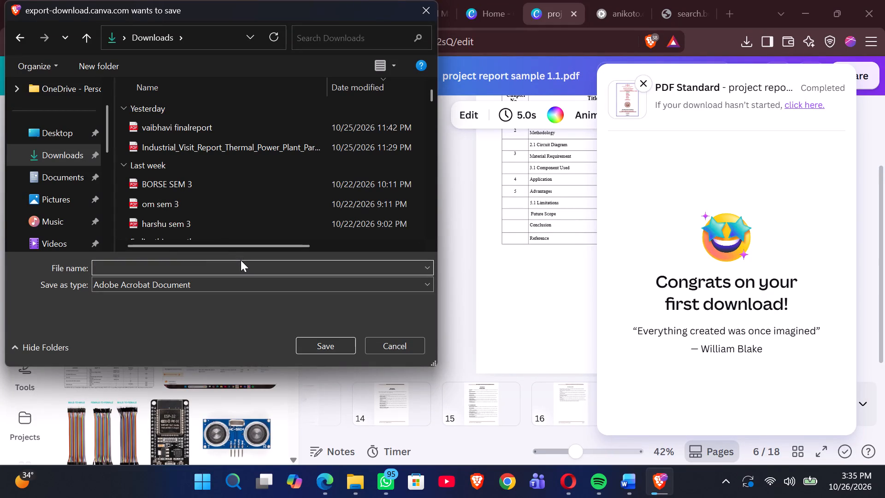
pyautogui.write('projrct')
pyautogui.press('space')
pyautogui.press('BackSpace')
pyautogui.press('BackSpace')
pyautogui.press('BackSpace')
pyautogui.press('BackSpace')
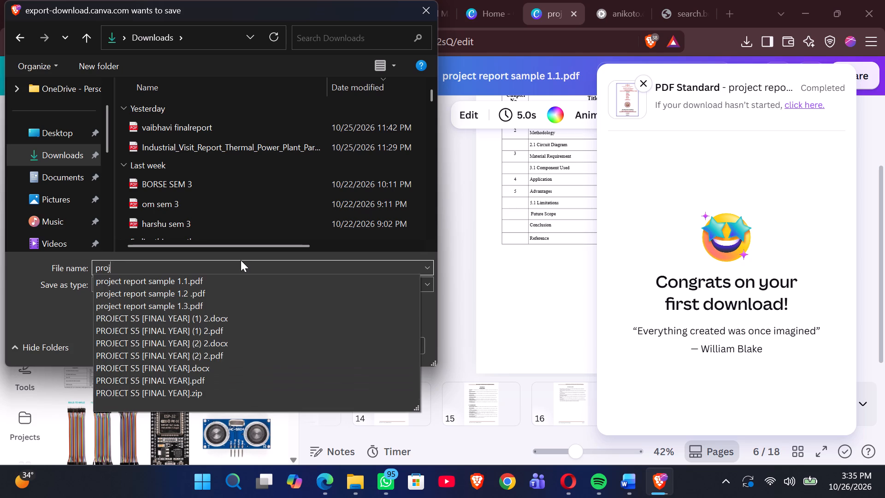
pyautogui.press('e')
pyautogui.write('ct')
pyautogui.press('space')
pyautogui.write('repo')
pyautogui.write('rt')
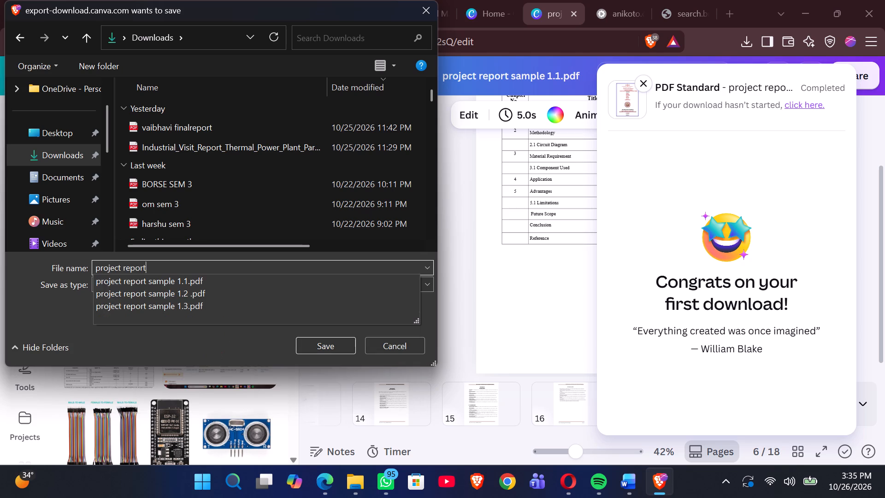
pyautogui.press('space')
pyautogui.write('46')
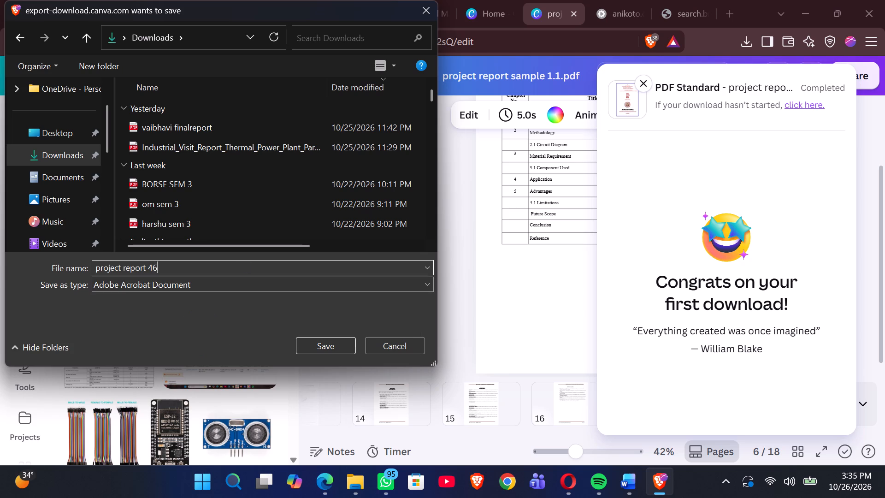
pyautogui.press('-')
pyautogui.write('50')
pyautogui.click(340, 350)
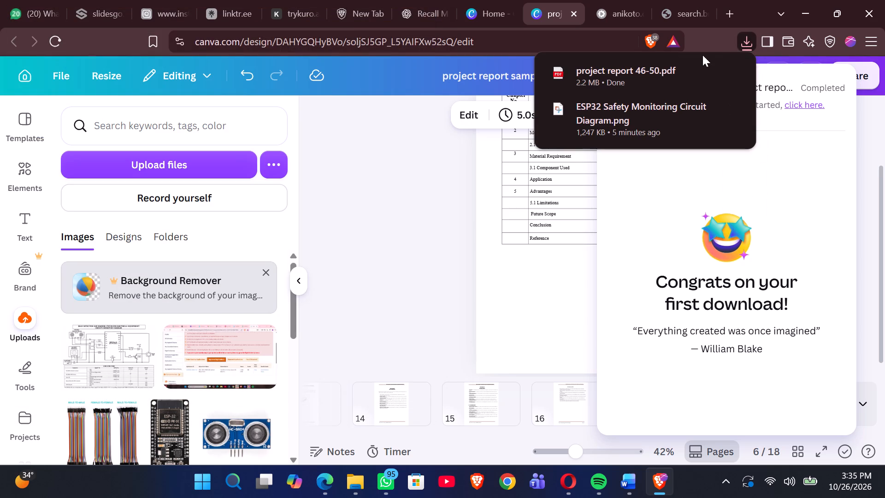
# Open the exported "project report 46-50" PDF from the Downloads folder for review.
pyautogui.click(685, 74)
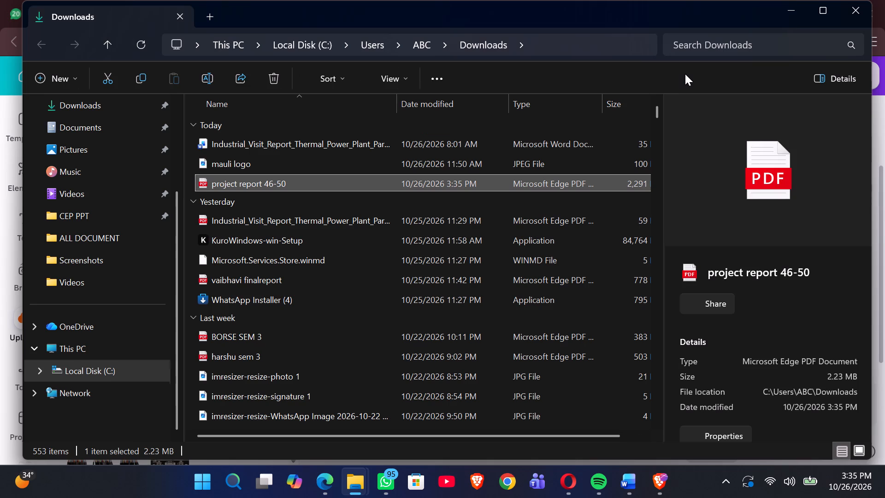
pyautogui.doubleClick(417, 182)
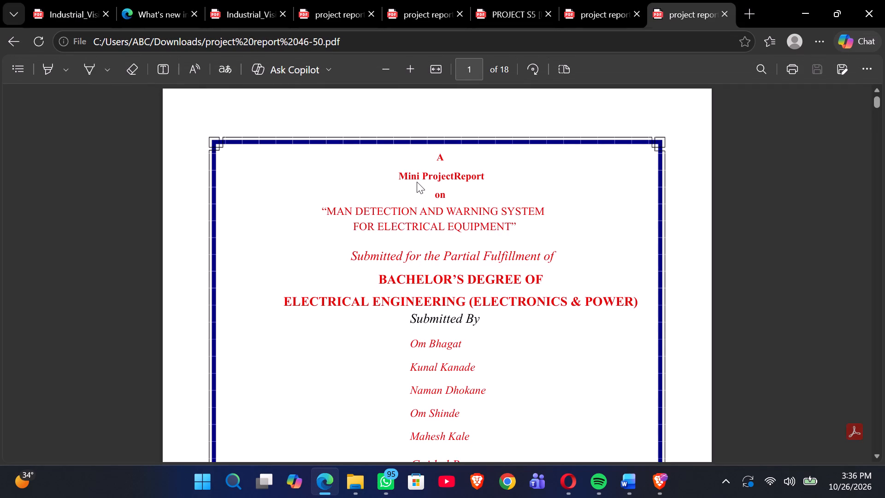
# Review the cover, certificate and declaration pages of the exported PDF.
pyautogui.scroll(-3, 417, 182)
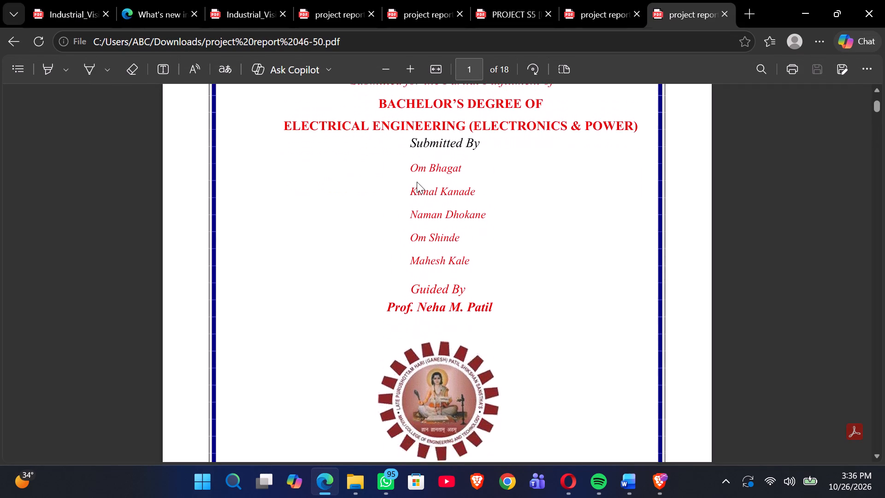
pyautogui.scroll(-2, 417, 182)
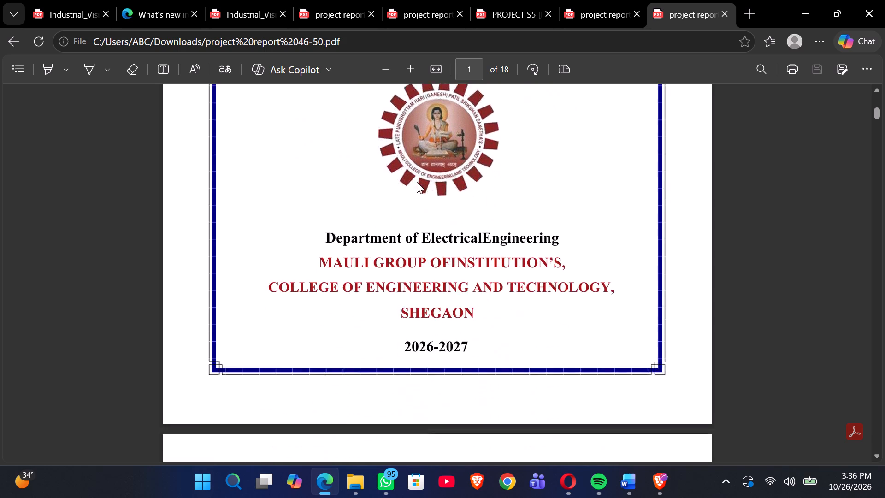
pyautogui.scroll(-1, 417, 182)
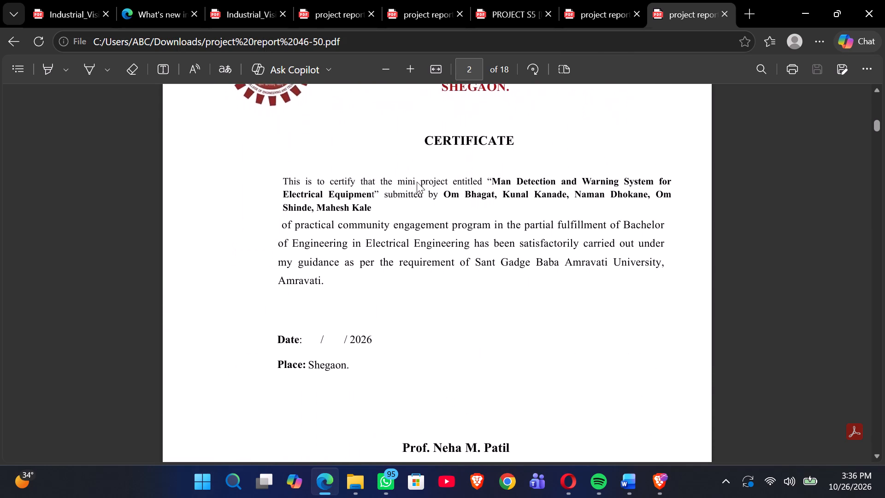
pyautogui.scroll(-3, 417, 182)
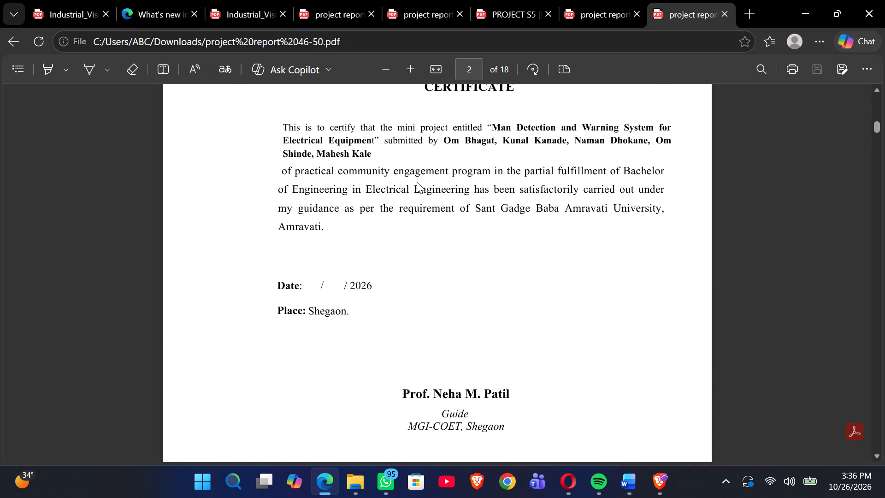
pyautogui.scroll(-1, 417, 182)
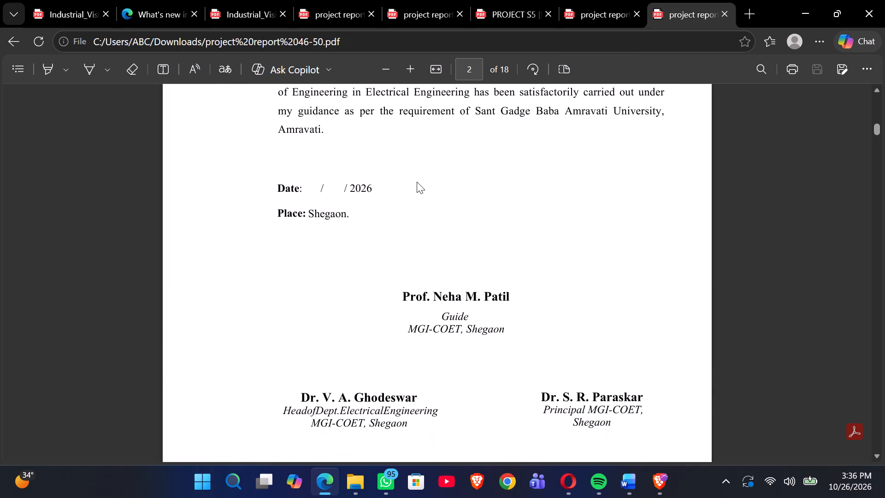
pyautogui.scroll(-3, 417, 182)
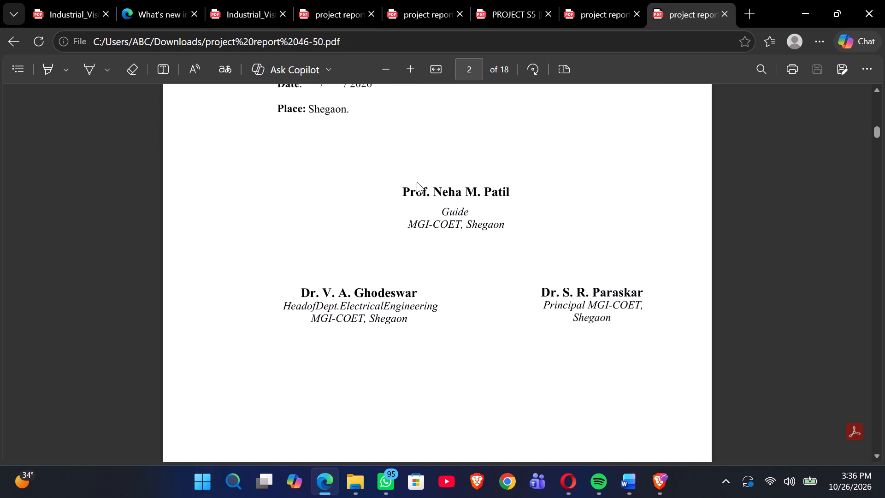
pyautogui.scroll(-3, 417, 182)
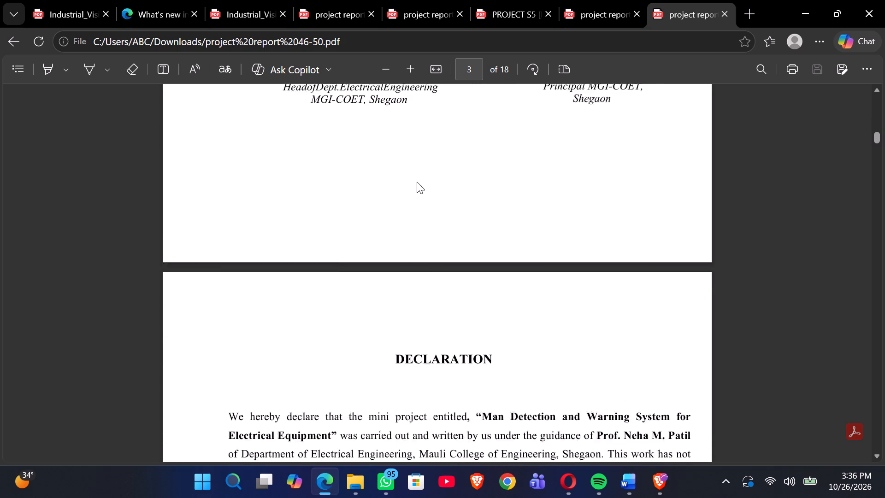
pyautogui.scroll(-2, 417, 182)
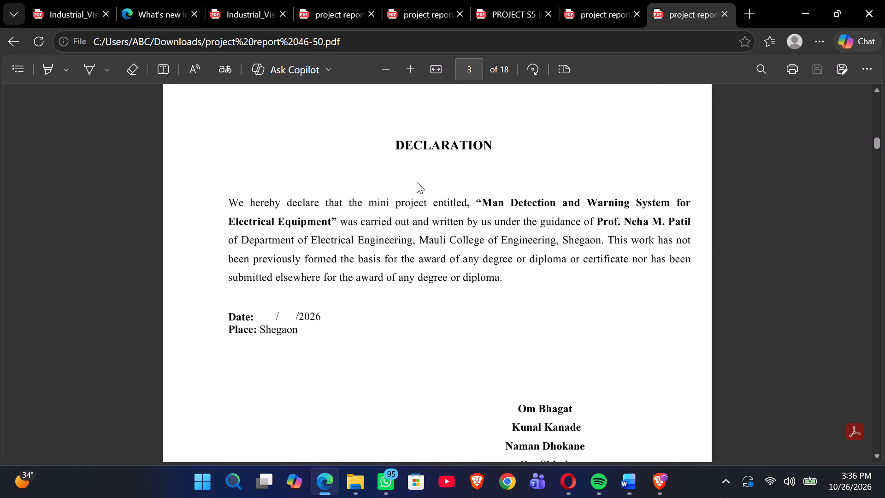
# Review the acknowledgement, abstract and table of contents pages of the exported PDF.
pyautogui.scroll(-6, 417, 182)
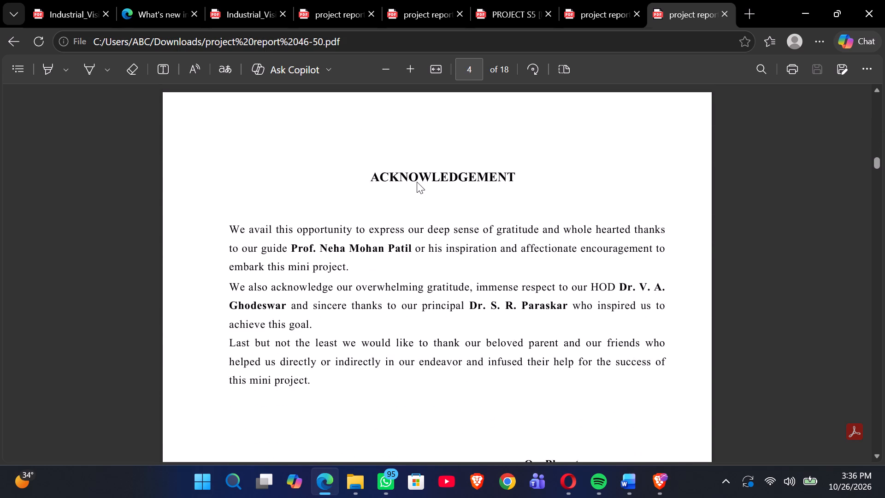
pyautogui.scroll(-2, 492, 325)
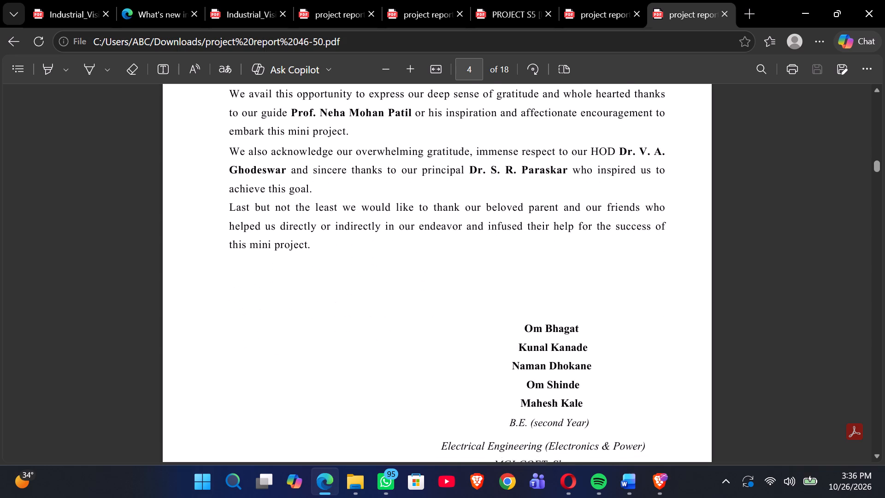
pyautogui.scroll(-3, 492, 325)
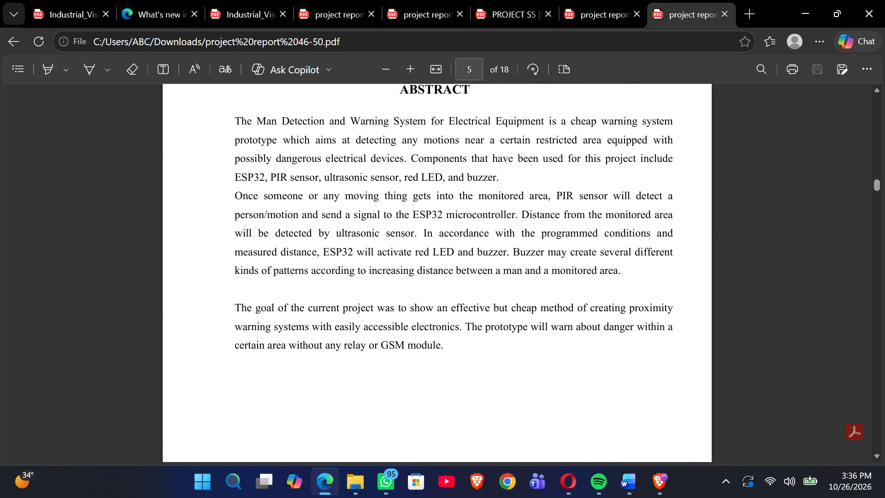
pyautogui.scroll(-1, 492, 325)
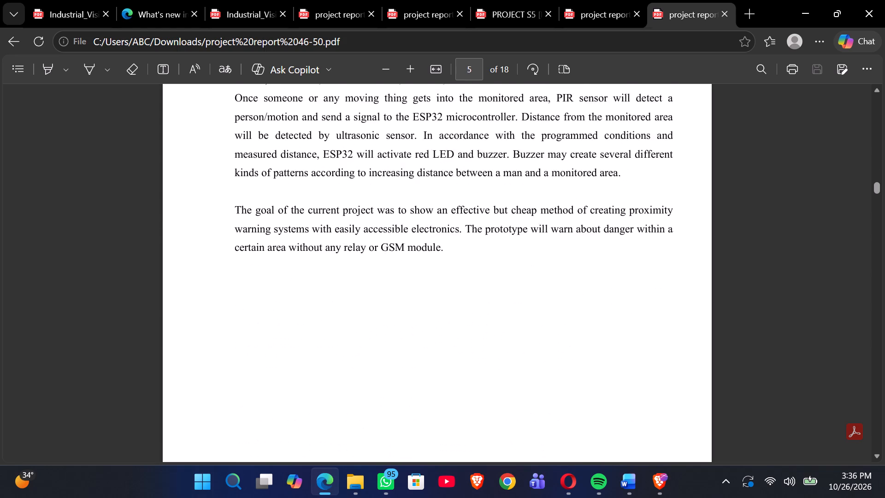
pyautogui.scroll(-4, 492, 325)
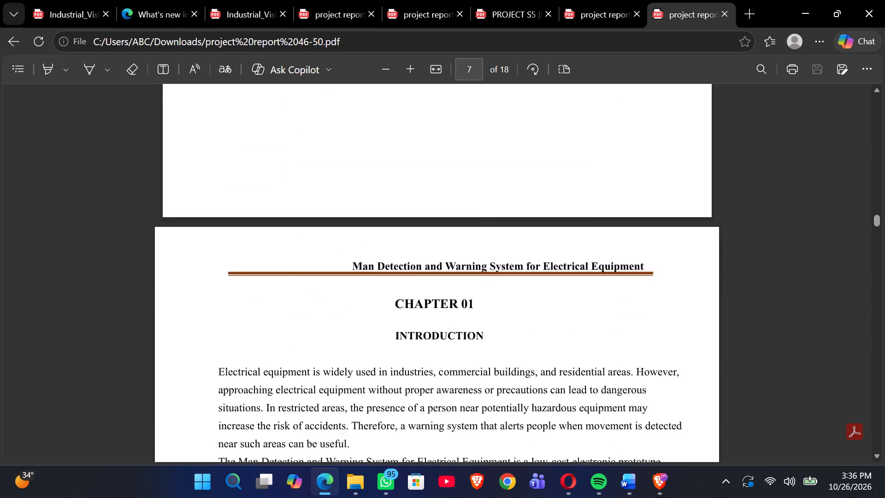
pyautogui.scroll(1, 492, 325)
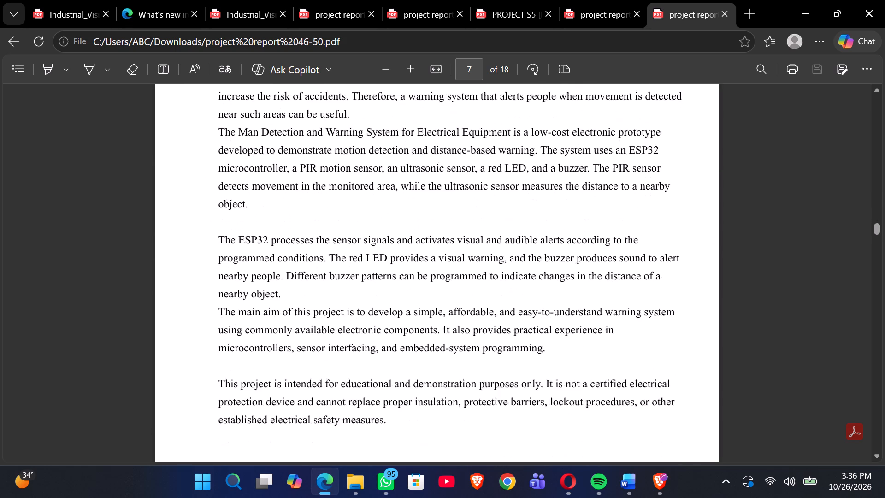
pyautogui.scroll(1, 492, 325)
pyautogui.scroll(-1, 492, 325)
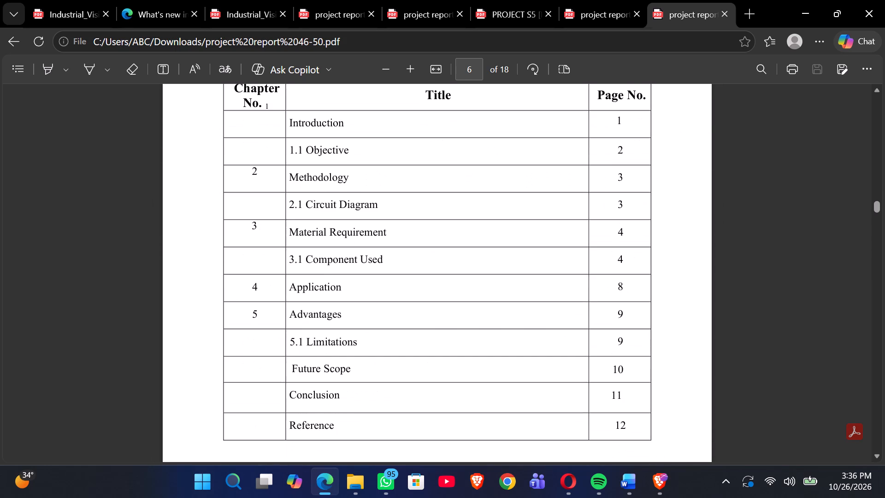
# Review the Chapter 01 Introduction and Objectives pages, including their headers and page-number footers.
pyautogui.scroll(-5, 492, 325)
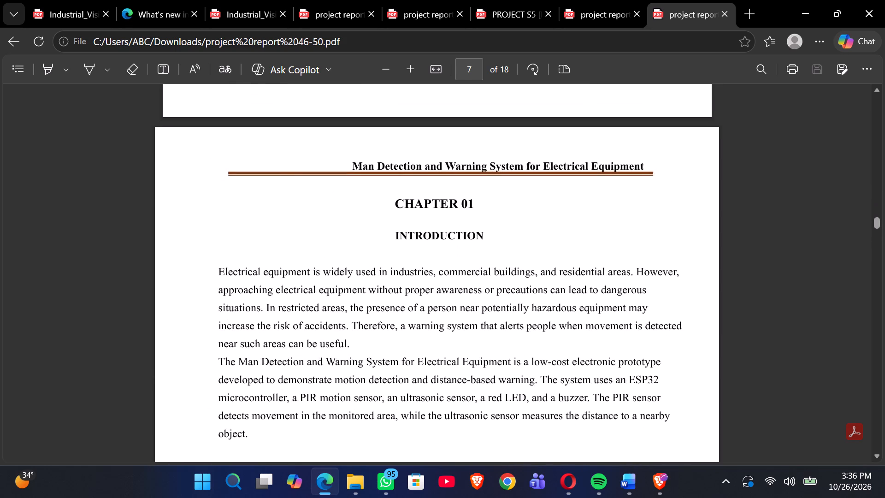
pyautogui.scroll(-3, 492, 325)
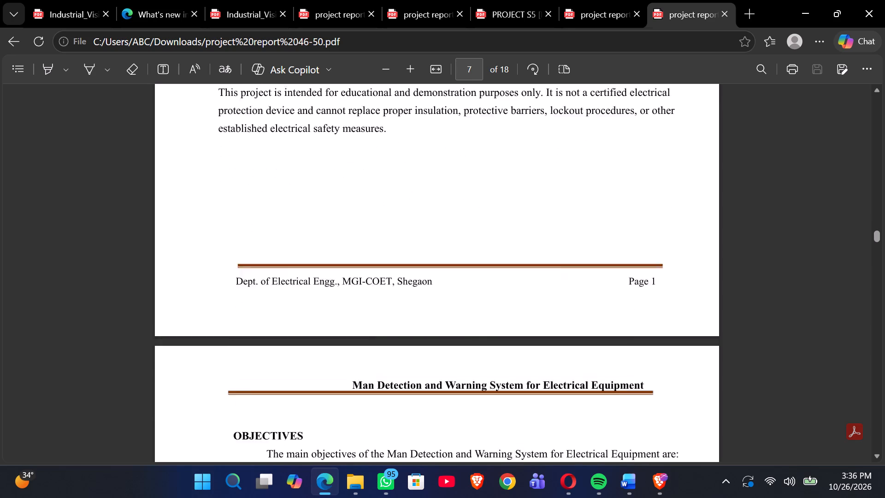
pyautogui.scroll(-3, 492, 325)
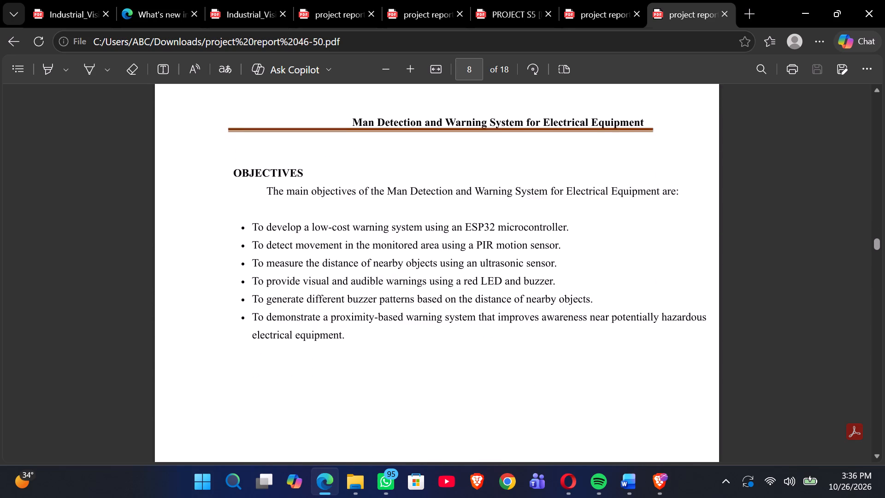
pyautogui.scroll(-7, 492, 325)
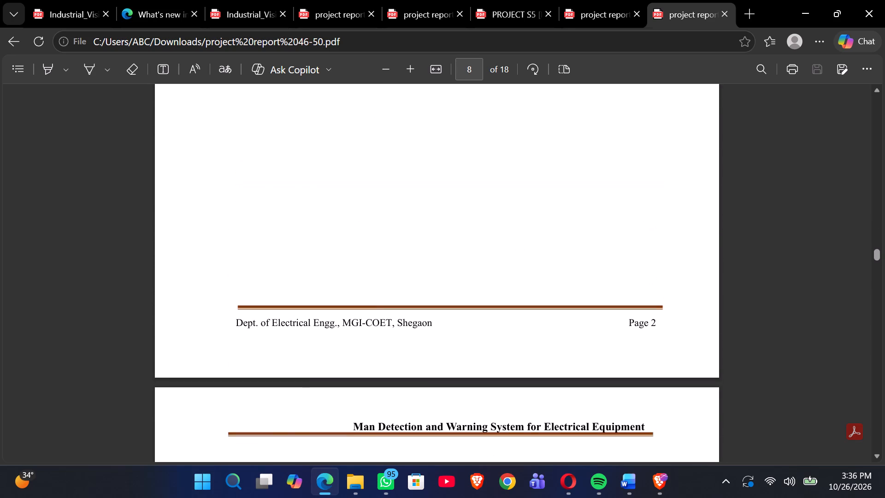
# Check the closing pages of the exported PDF, from the Conclusion to the last page.
pyautogui.scroll(-8, 492, 325)
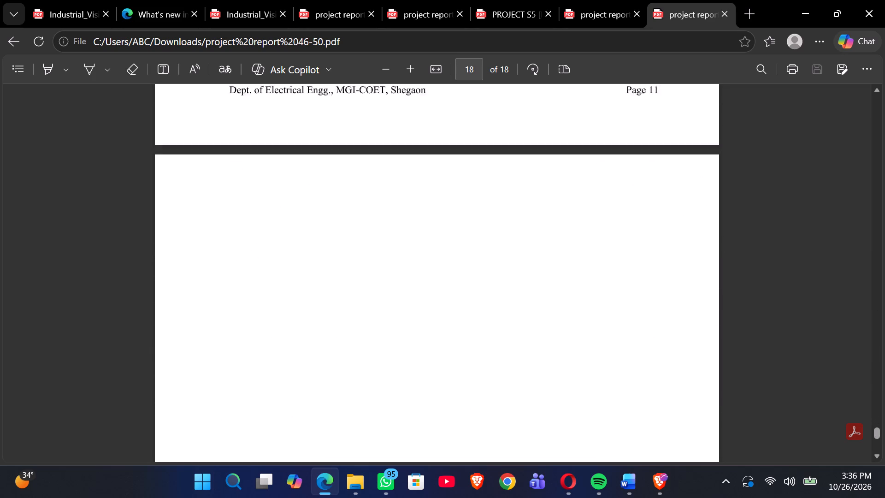
pyautogui.scroll(-2, 492, 325)
pyautogui.scroll(12, 492, 325)
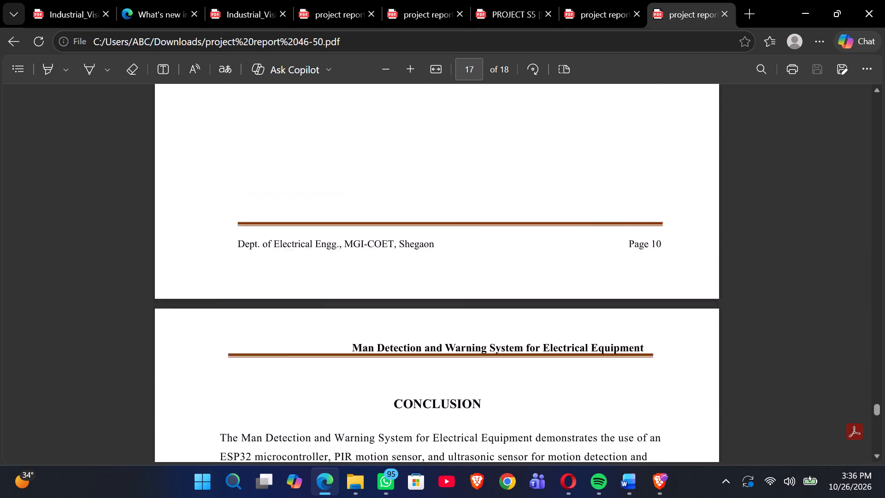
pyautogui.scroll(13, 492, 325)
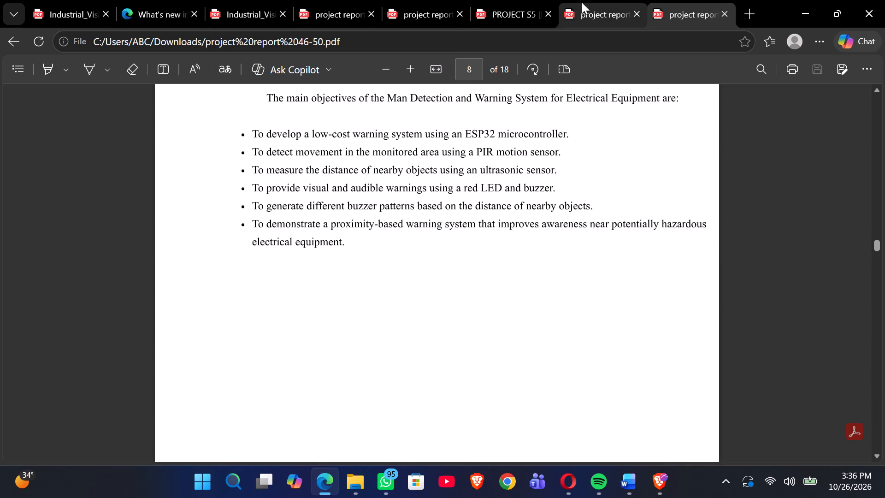
pyautogui.click(806, 0)
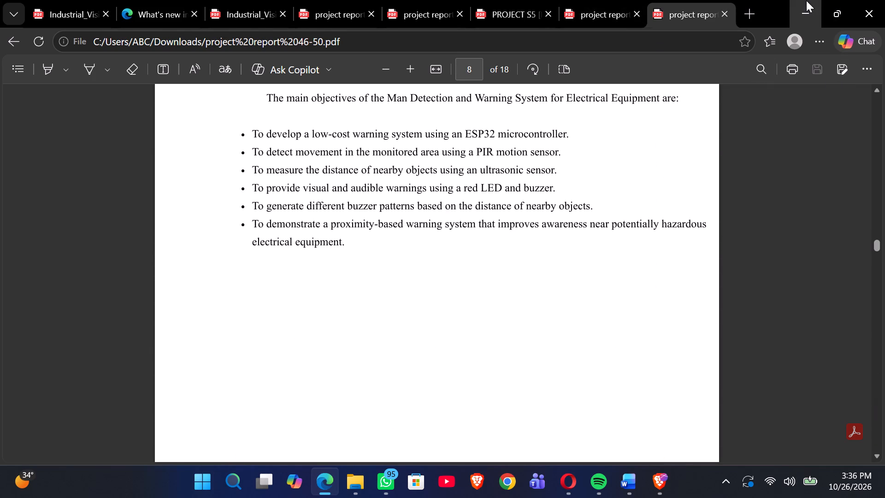